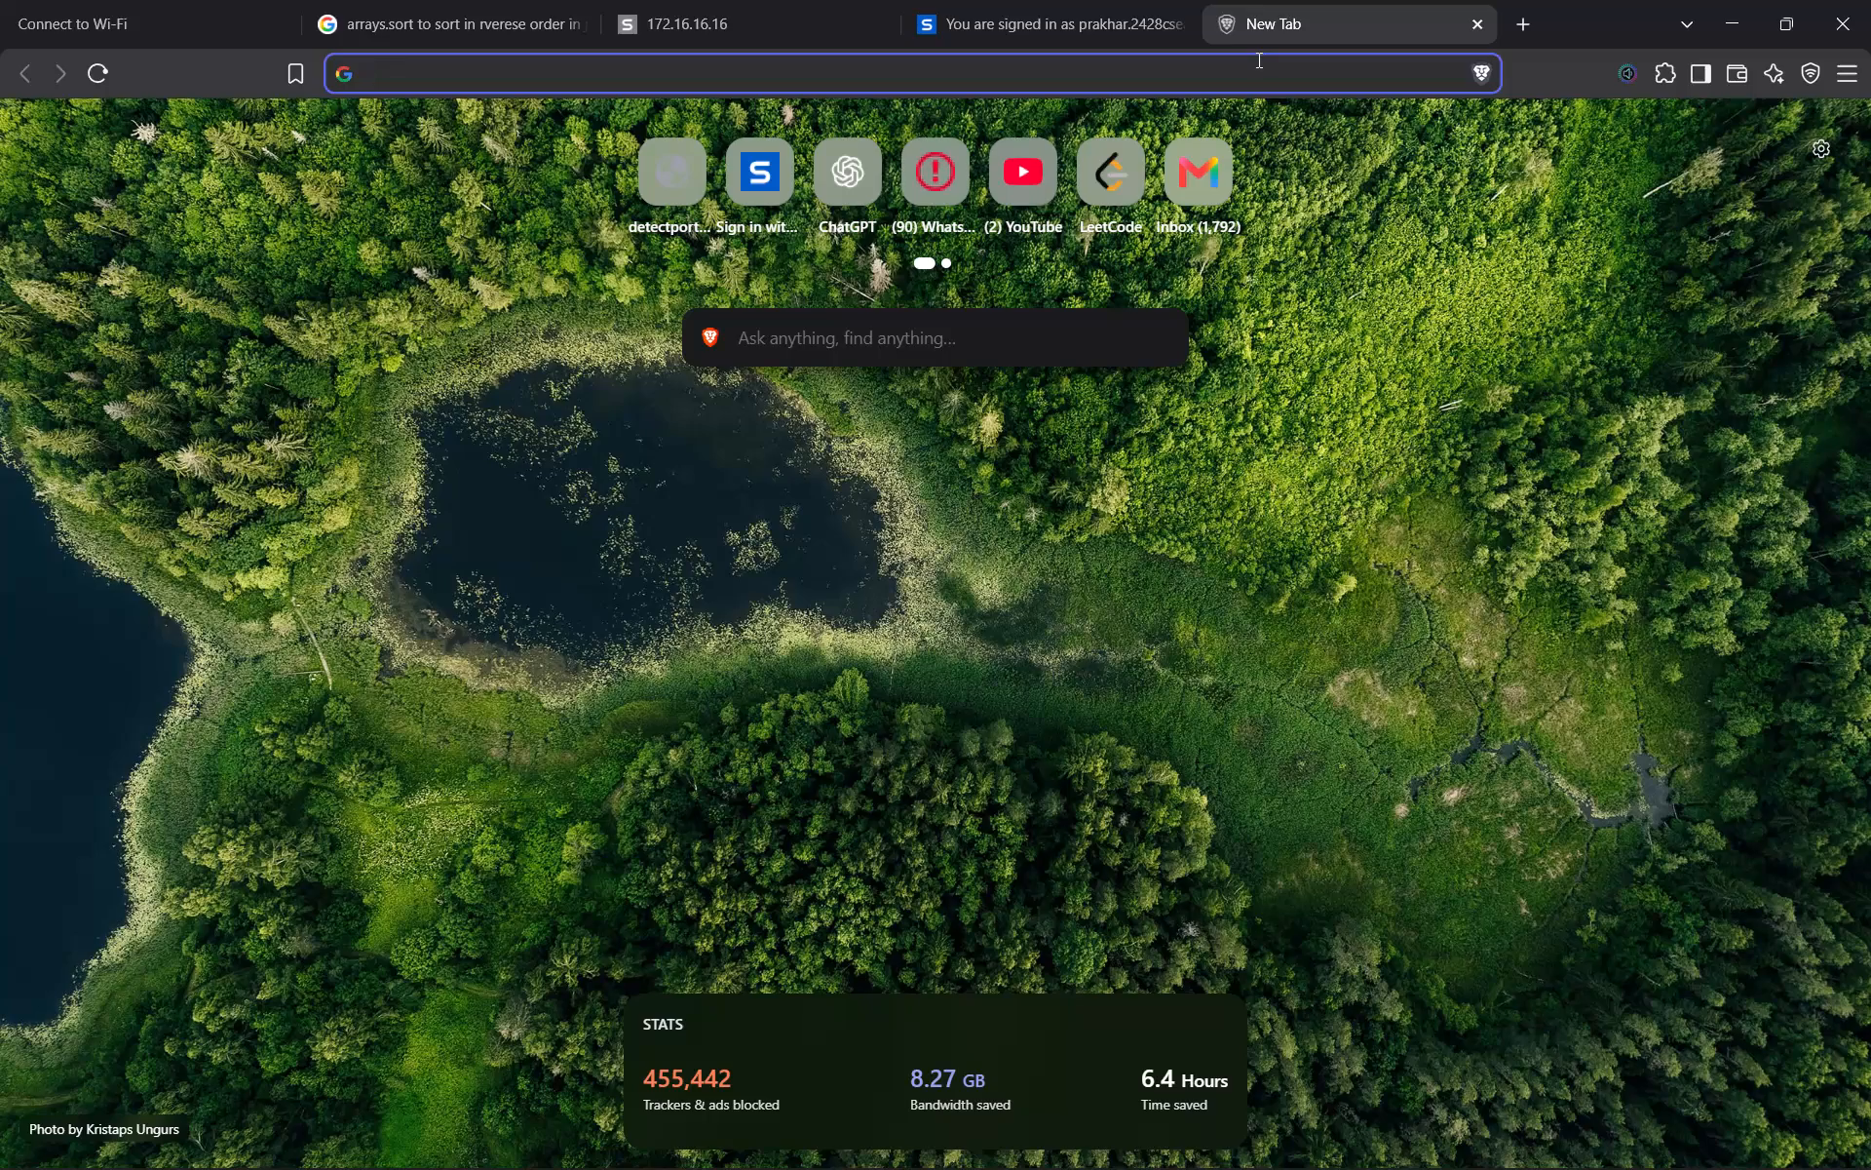
Enter "cmt" as the address or search query in the new browser tab.
text(cm)
key(t)
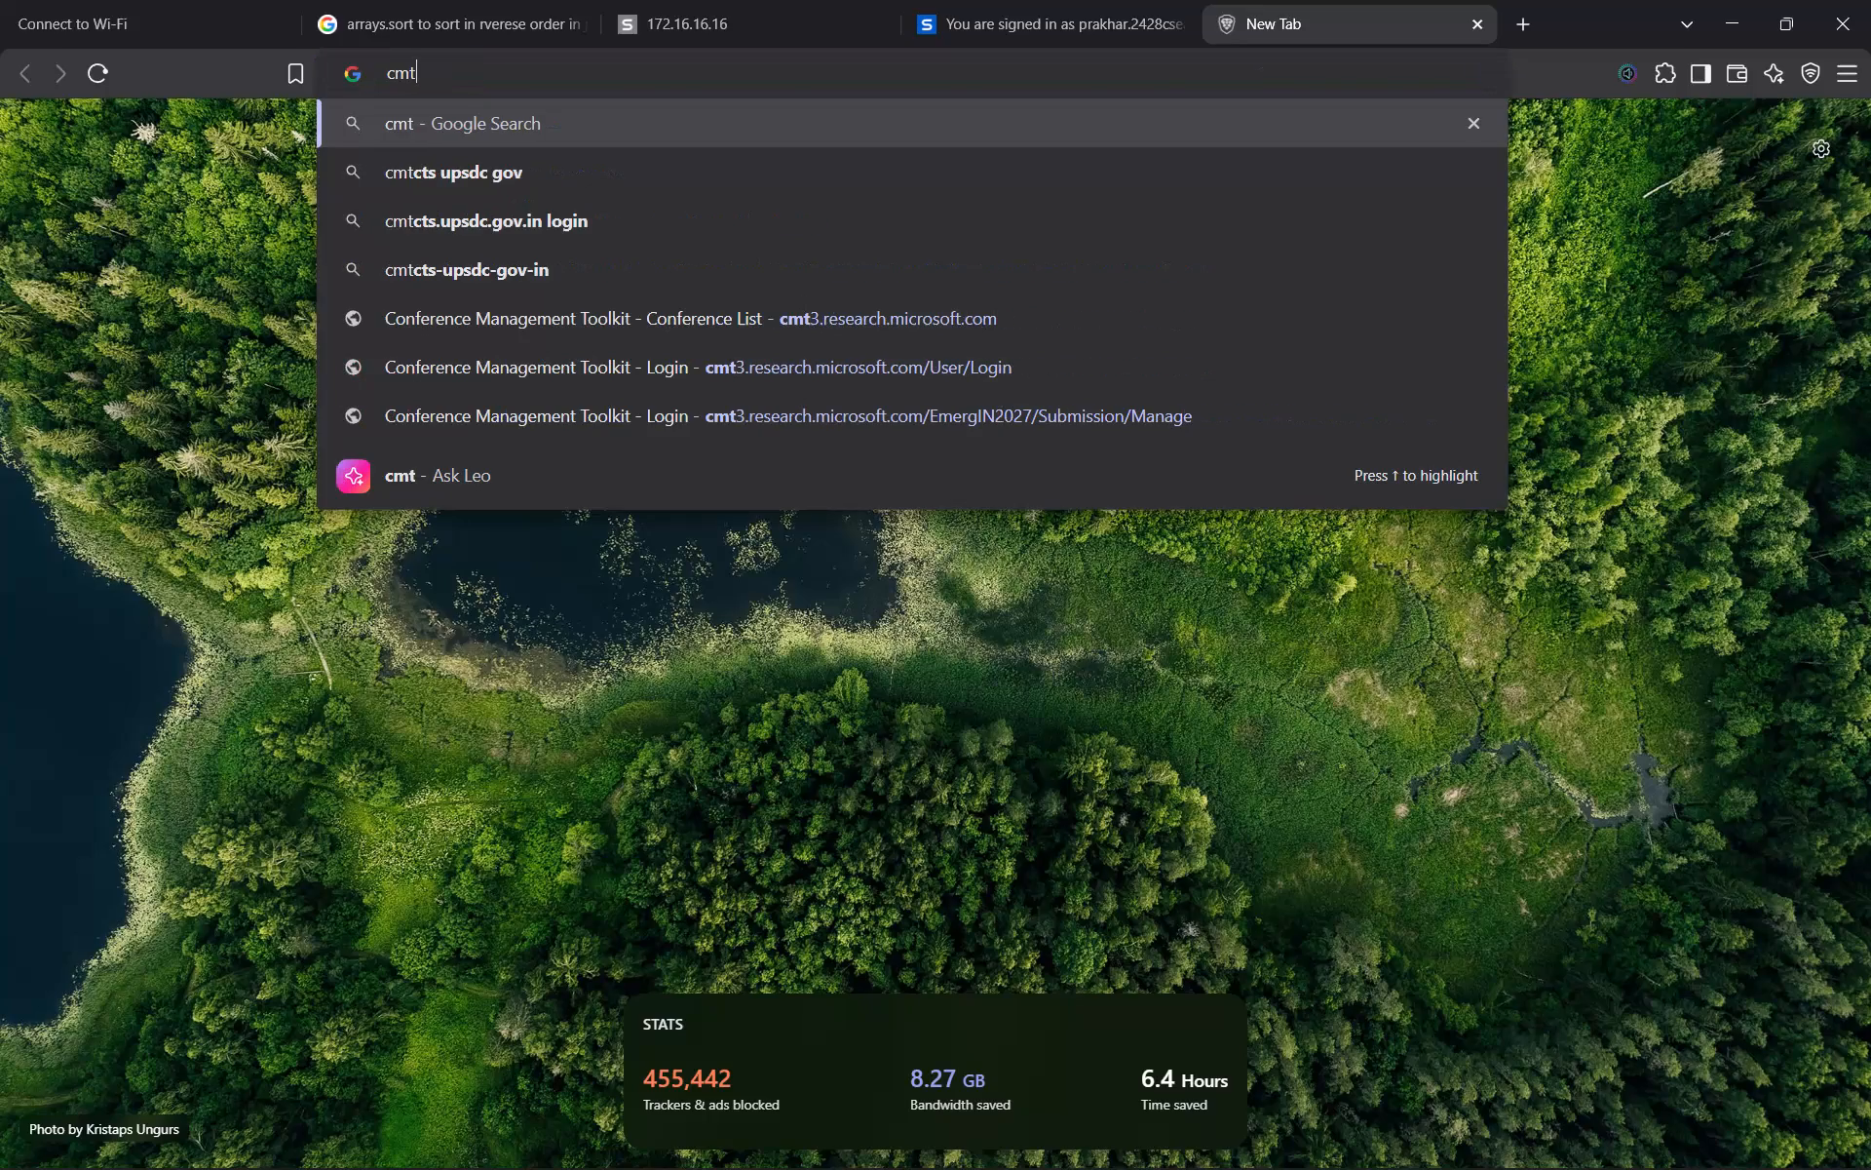
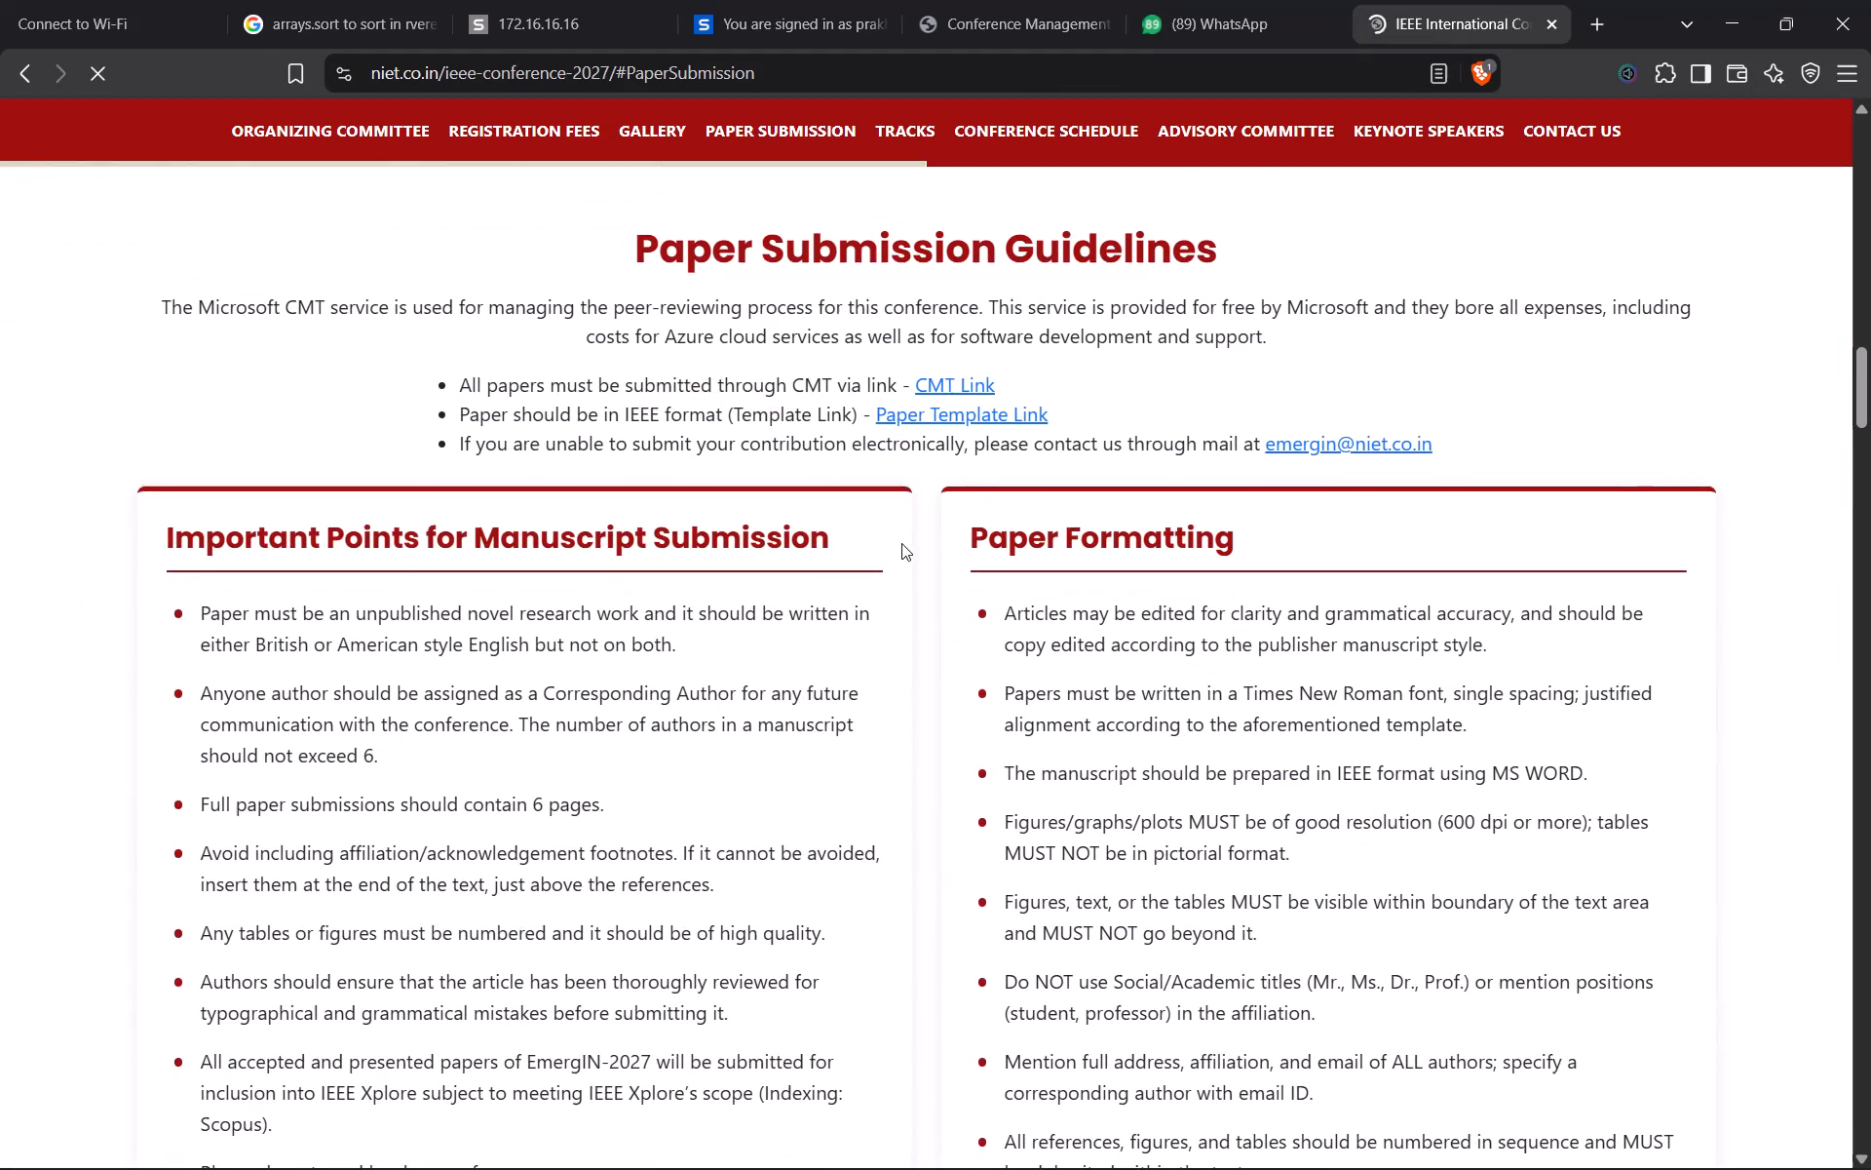
Open the conference's CMT submission site from the CMT Link in the Paper Submission Guidelines.
scroll(901, 543, down, 5)
scroll(901, 543, up, 5)
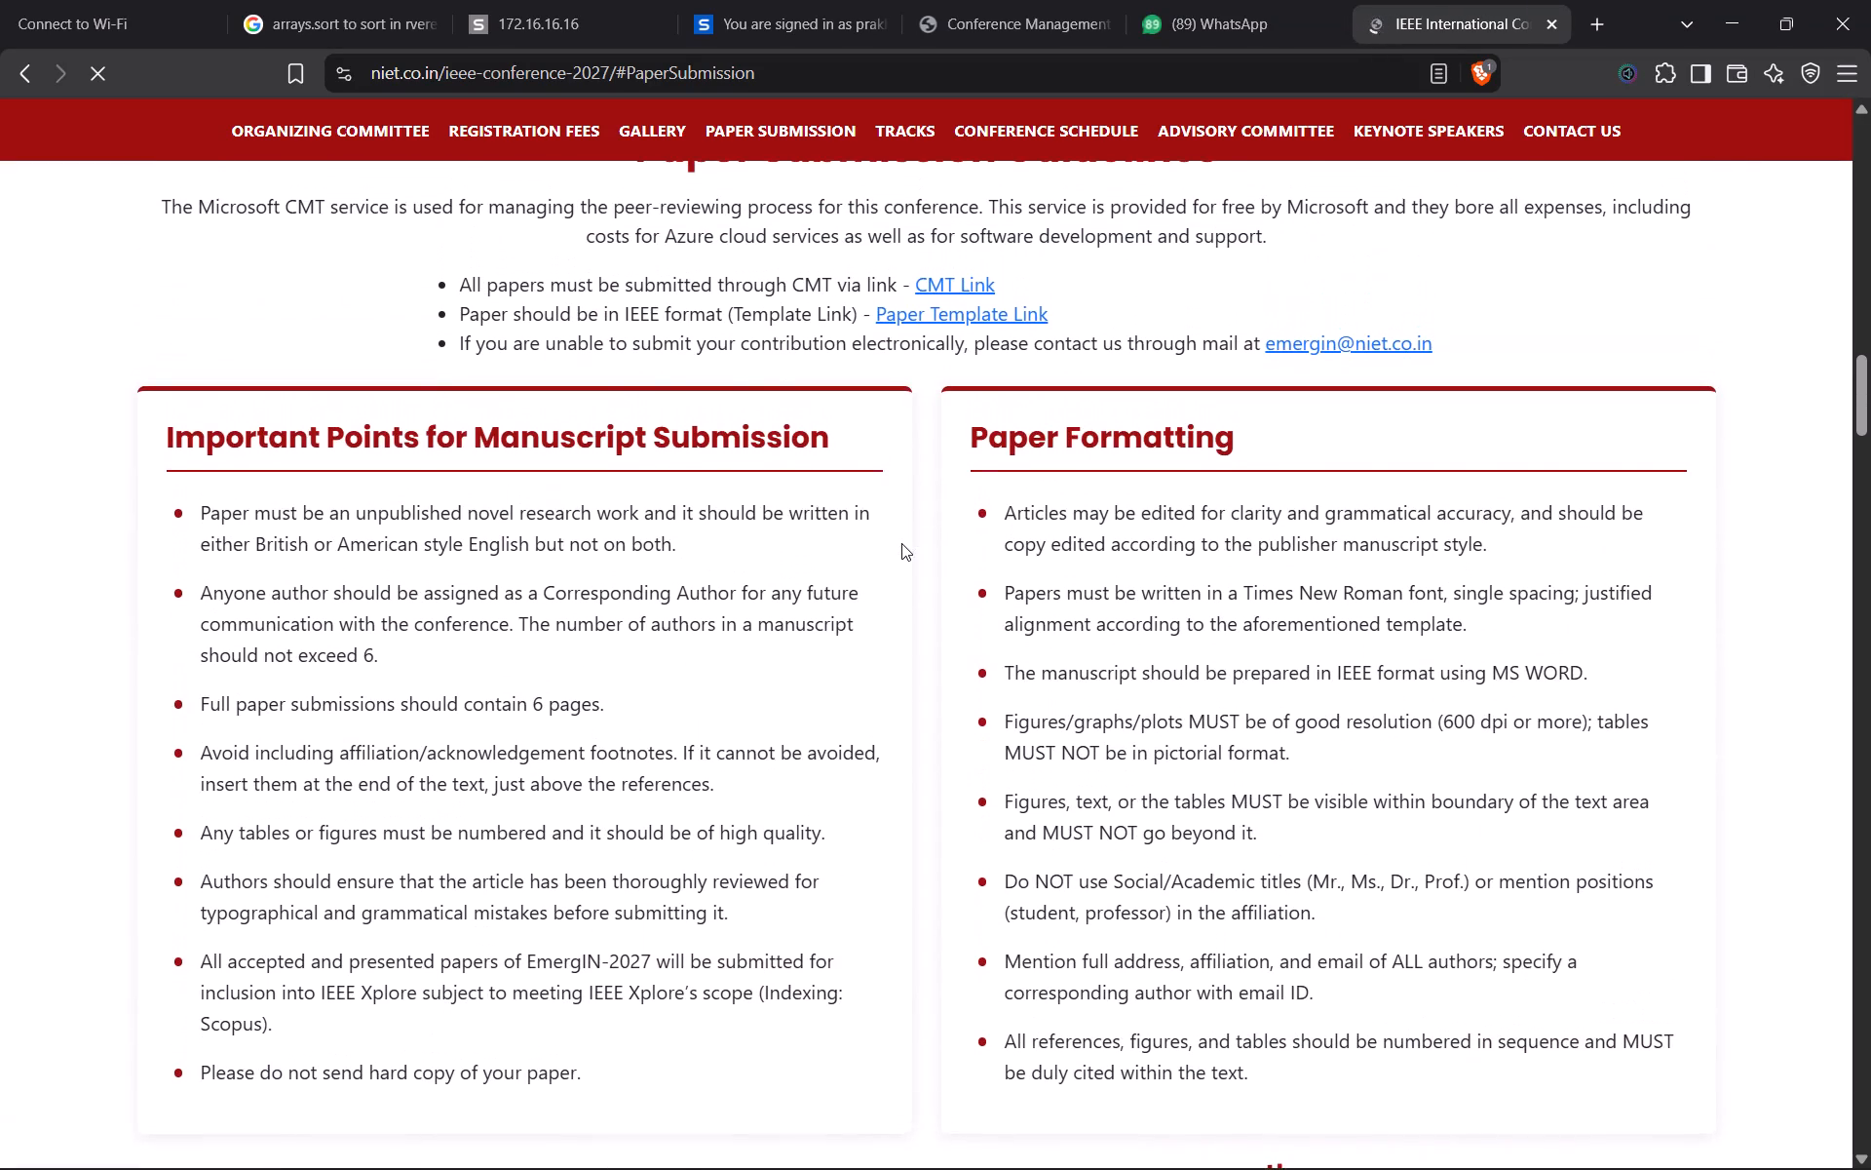
click(930, 277)
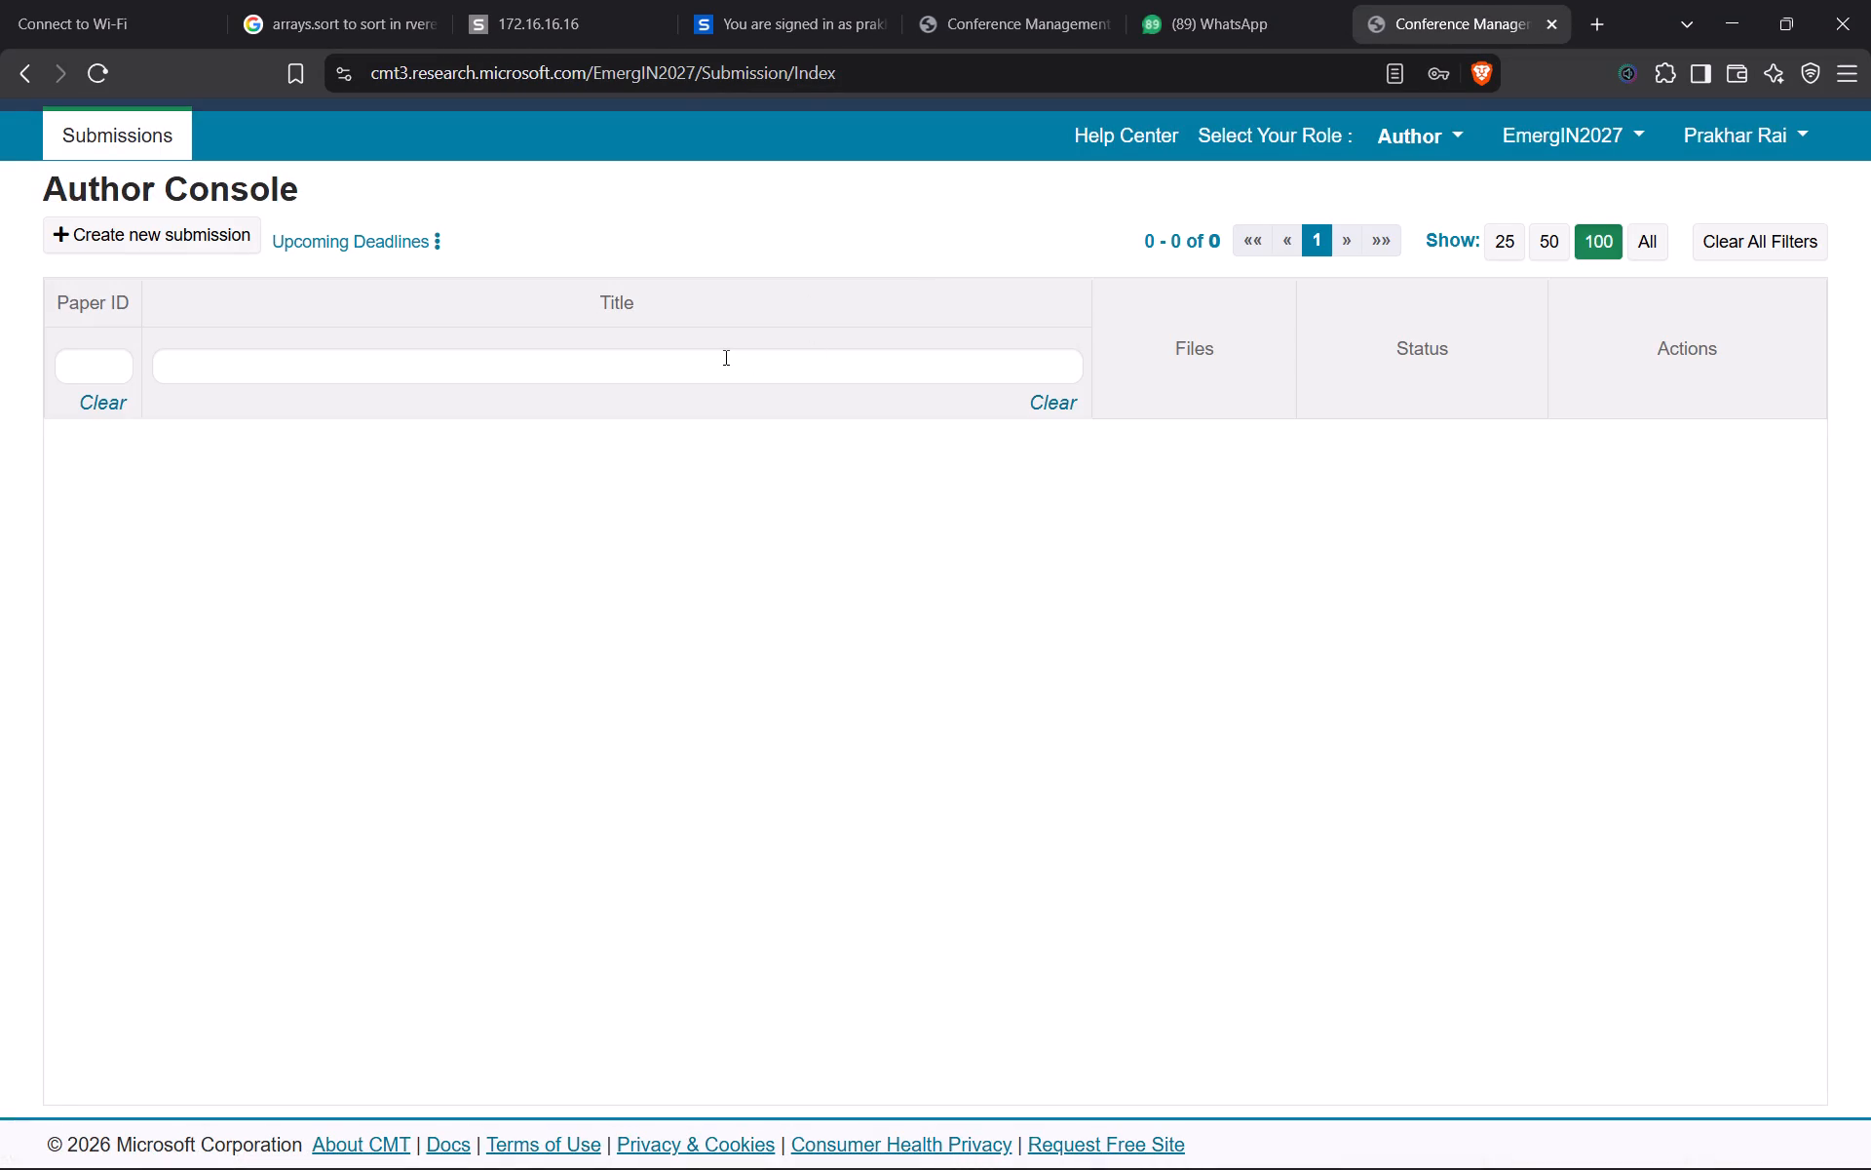
Create a new submission for EmergIN2027 and make its Title field ready for entry.
click(199, 239)
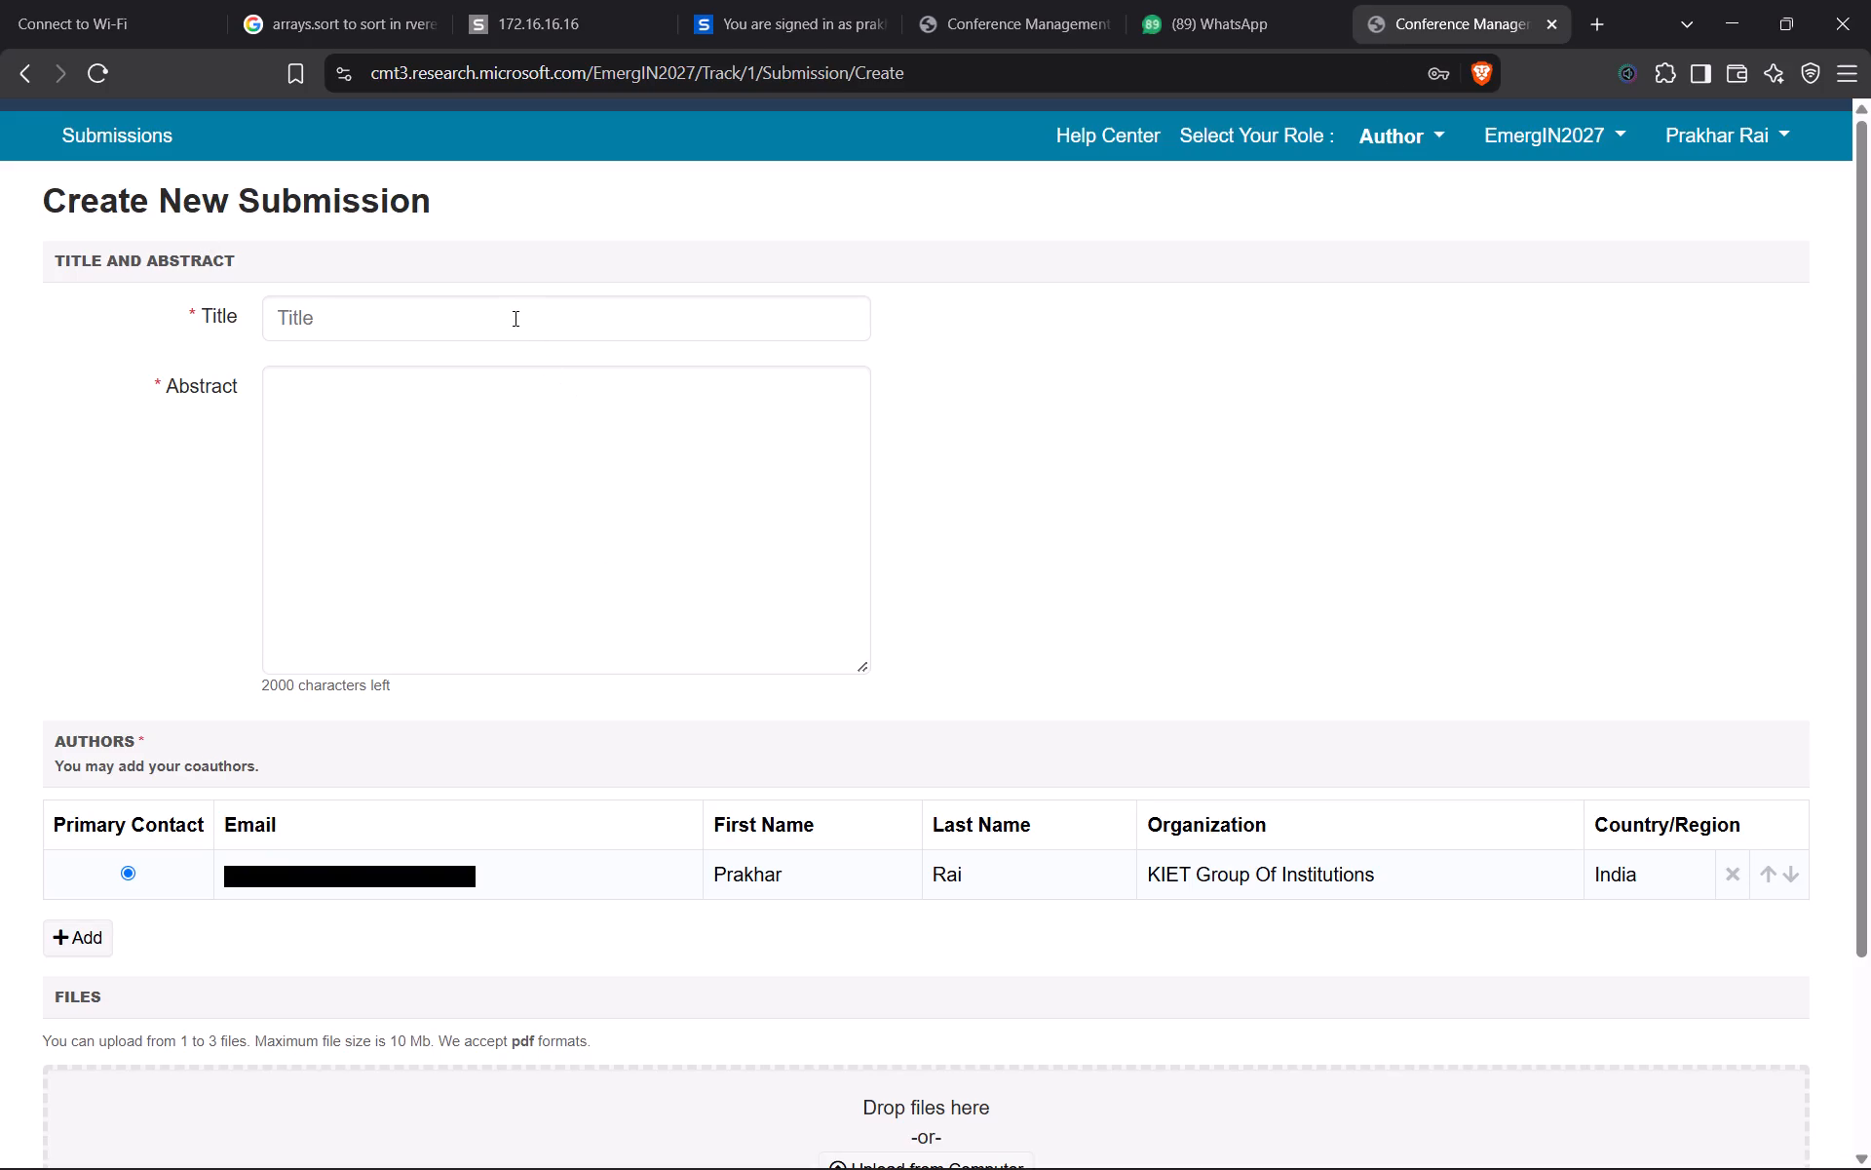
click(514, 318)
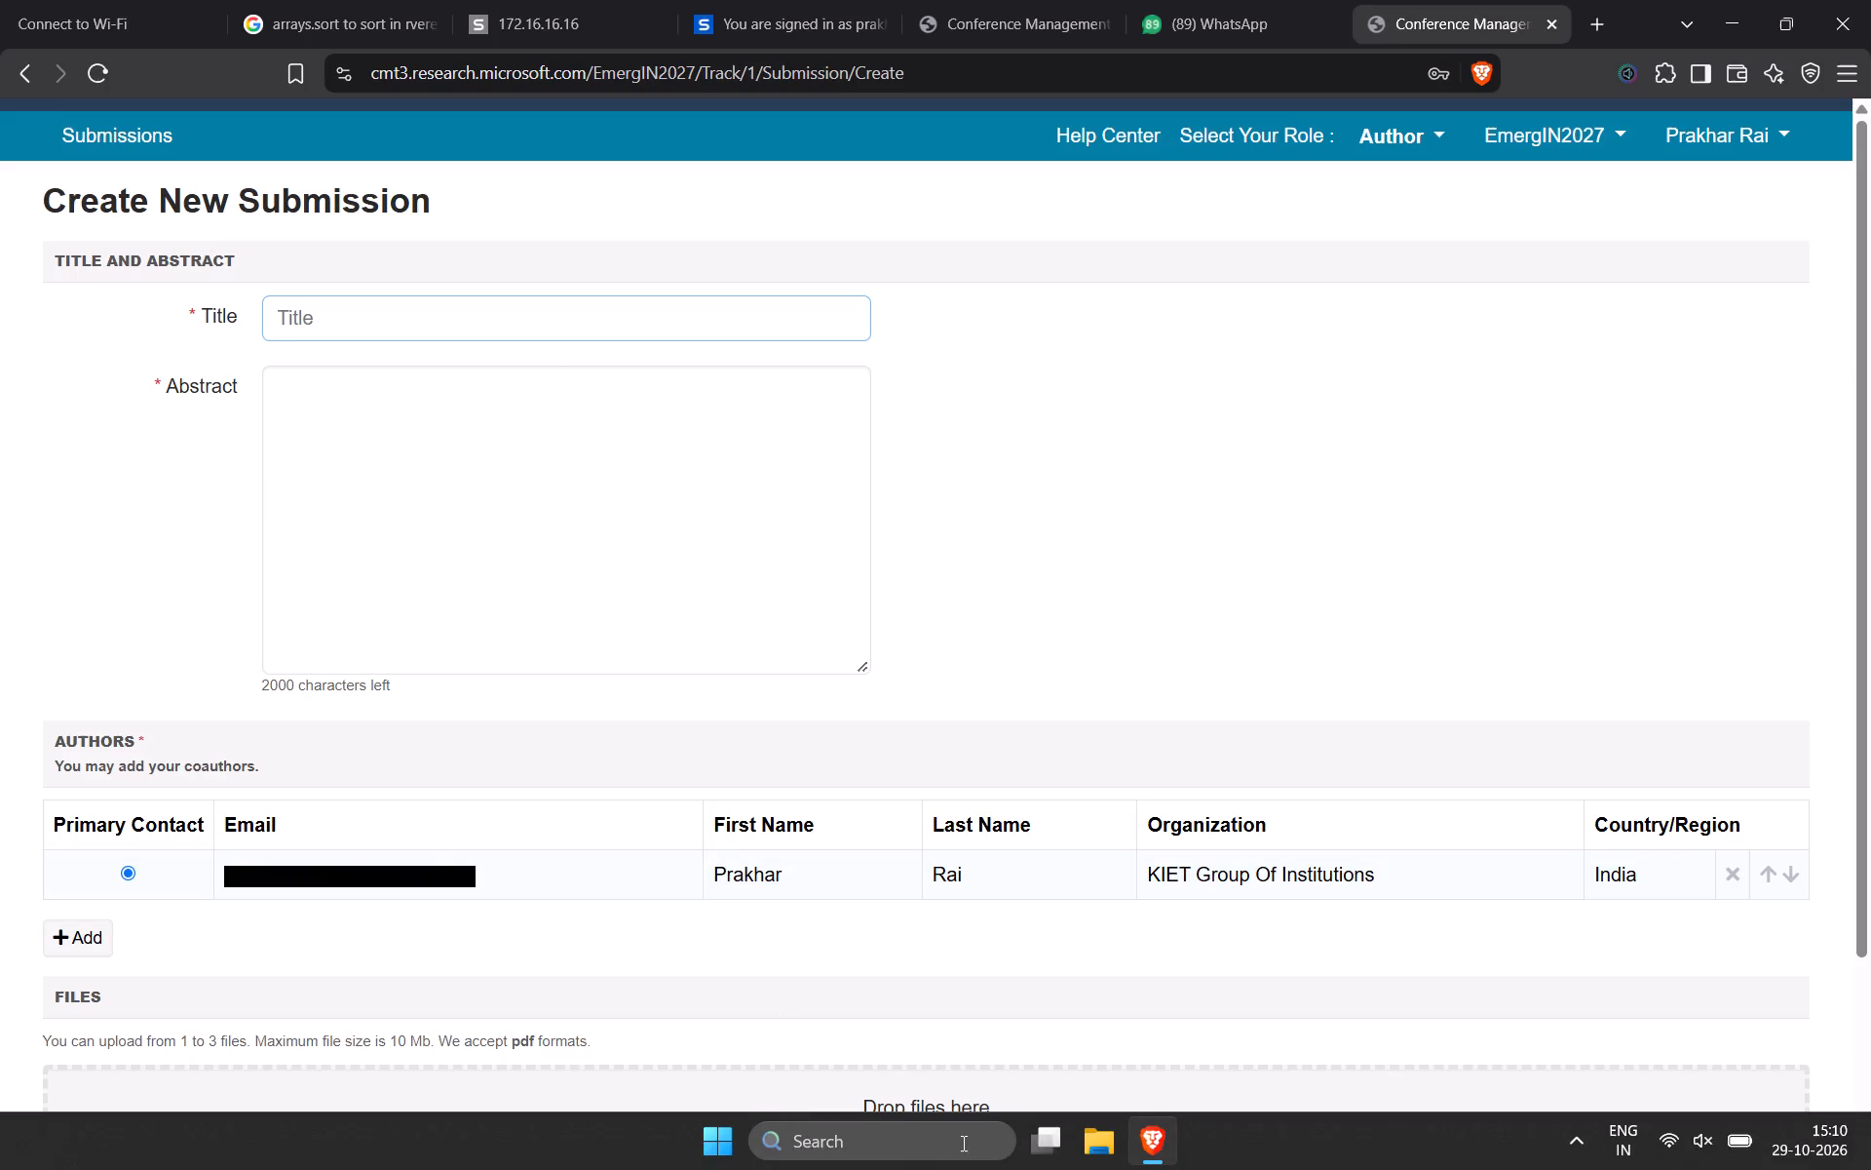
Switch to File Explorer and look through the Desktop folders NLP, nl_res and jaimatadi for the paper file.
click(1104, 1147)
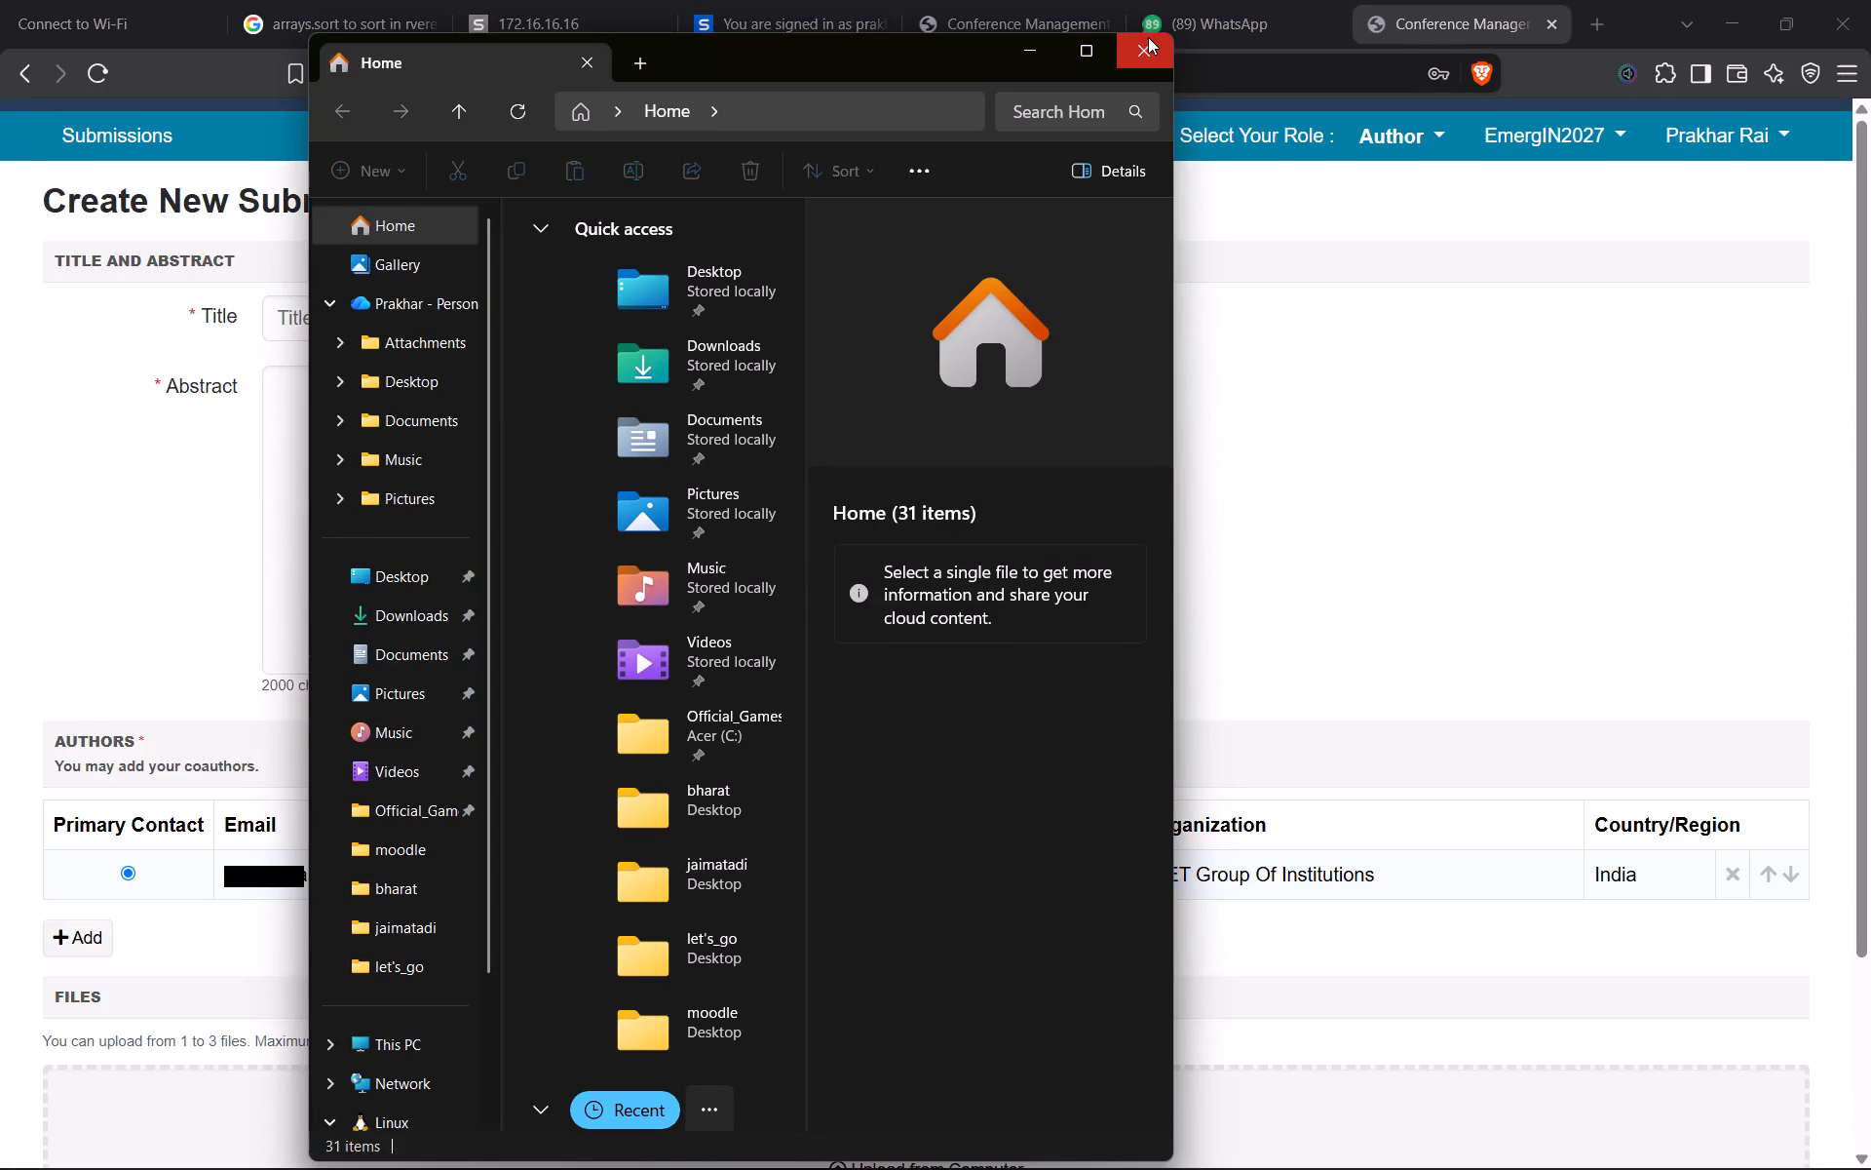
click(1097, 57)
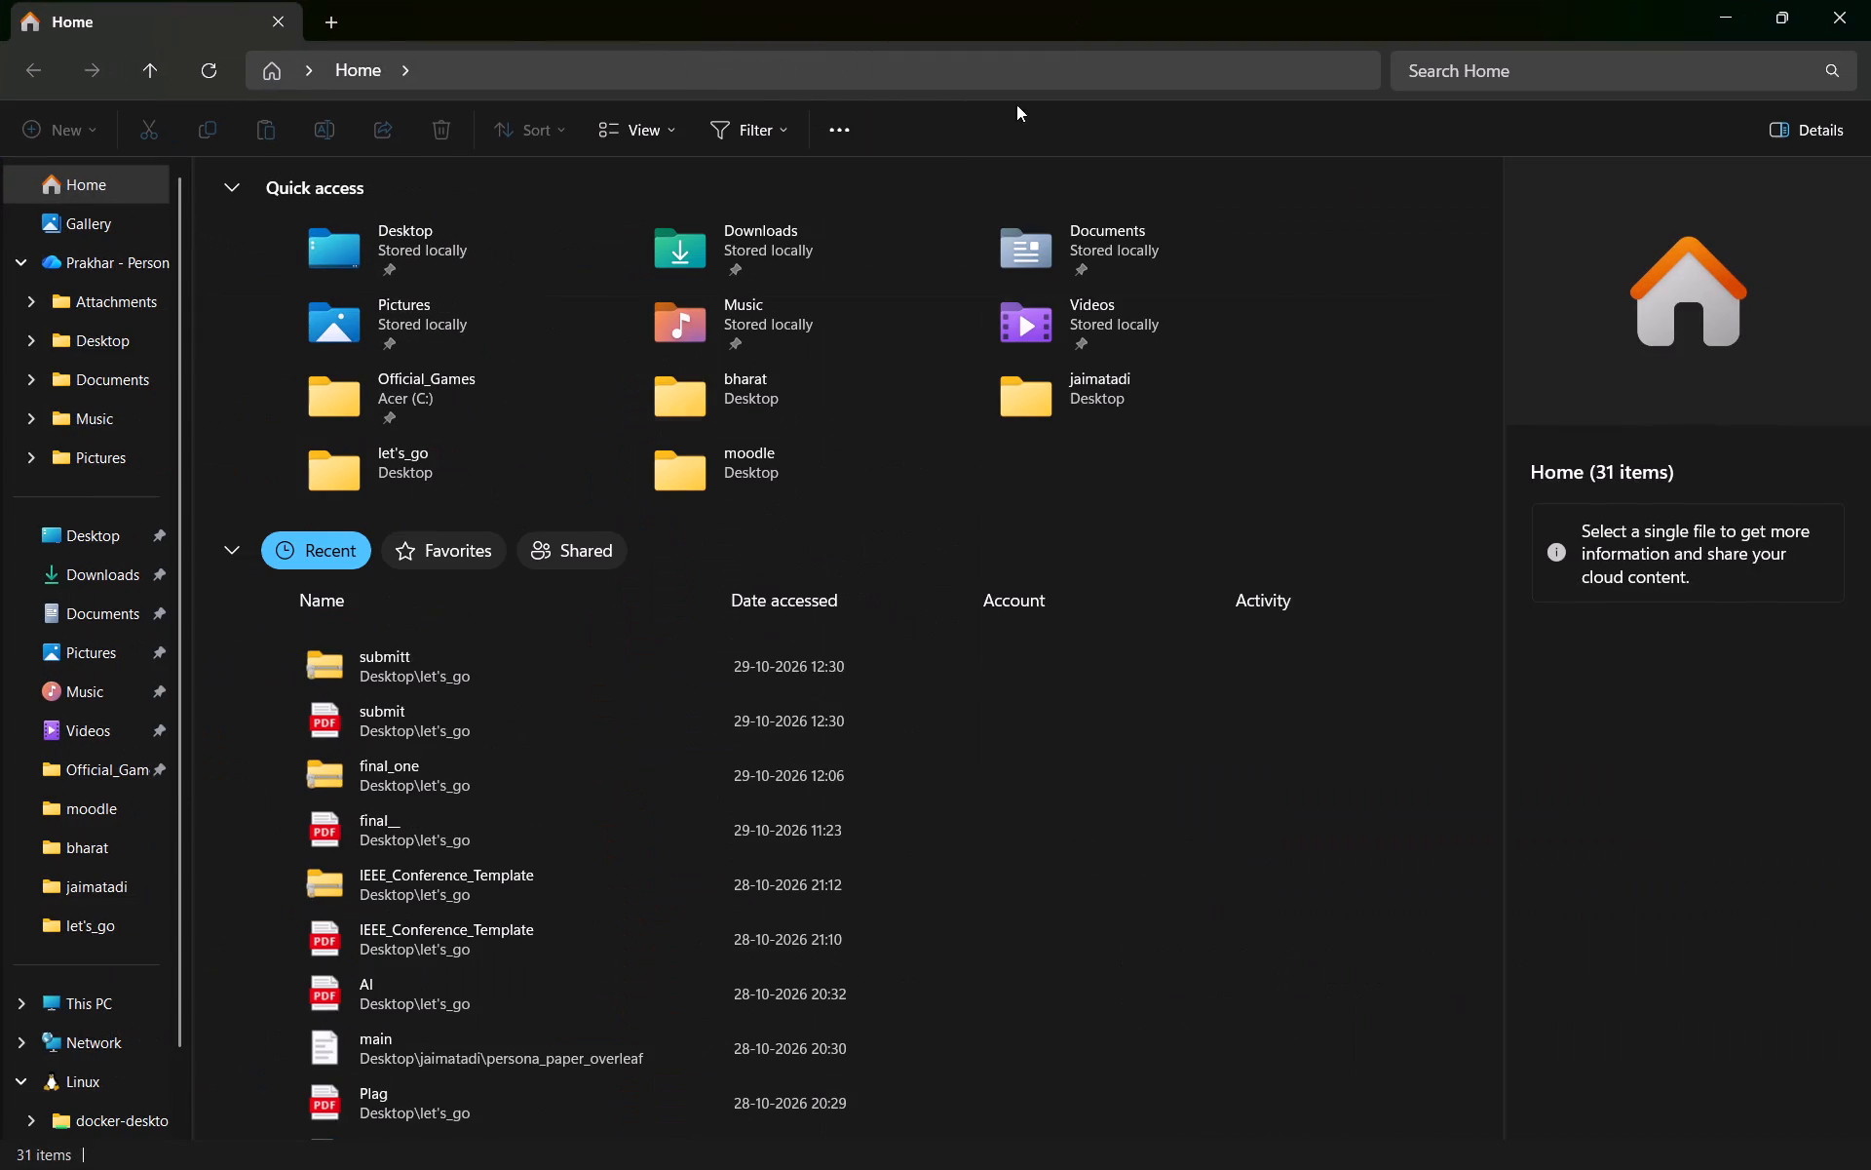
click(100, 534)
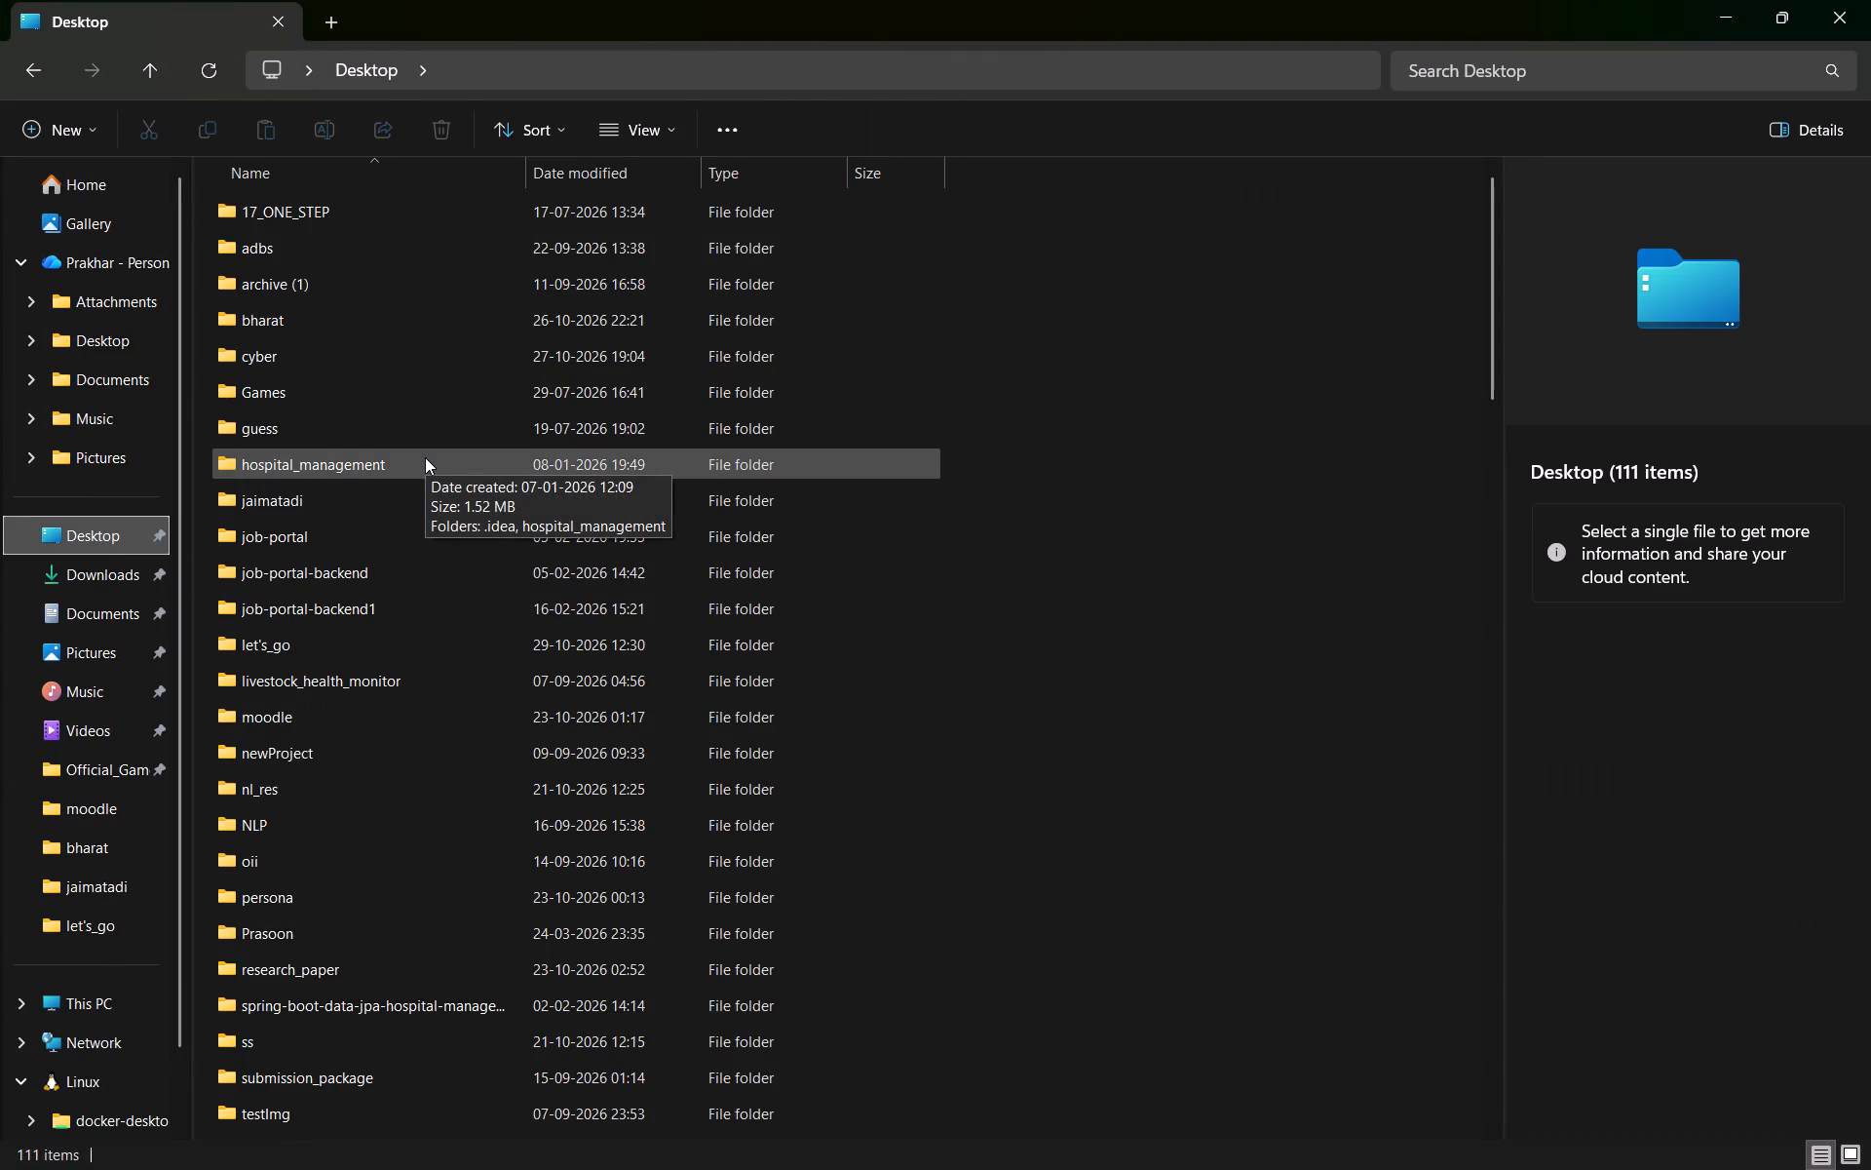
scroll(290, 860, down, 1)
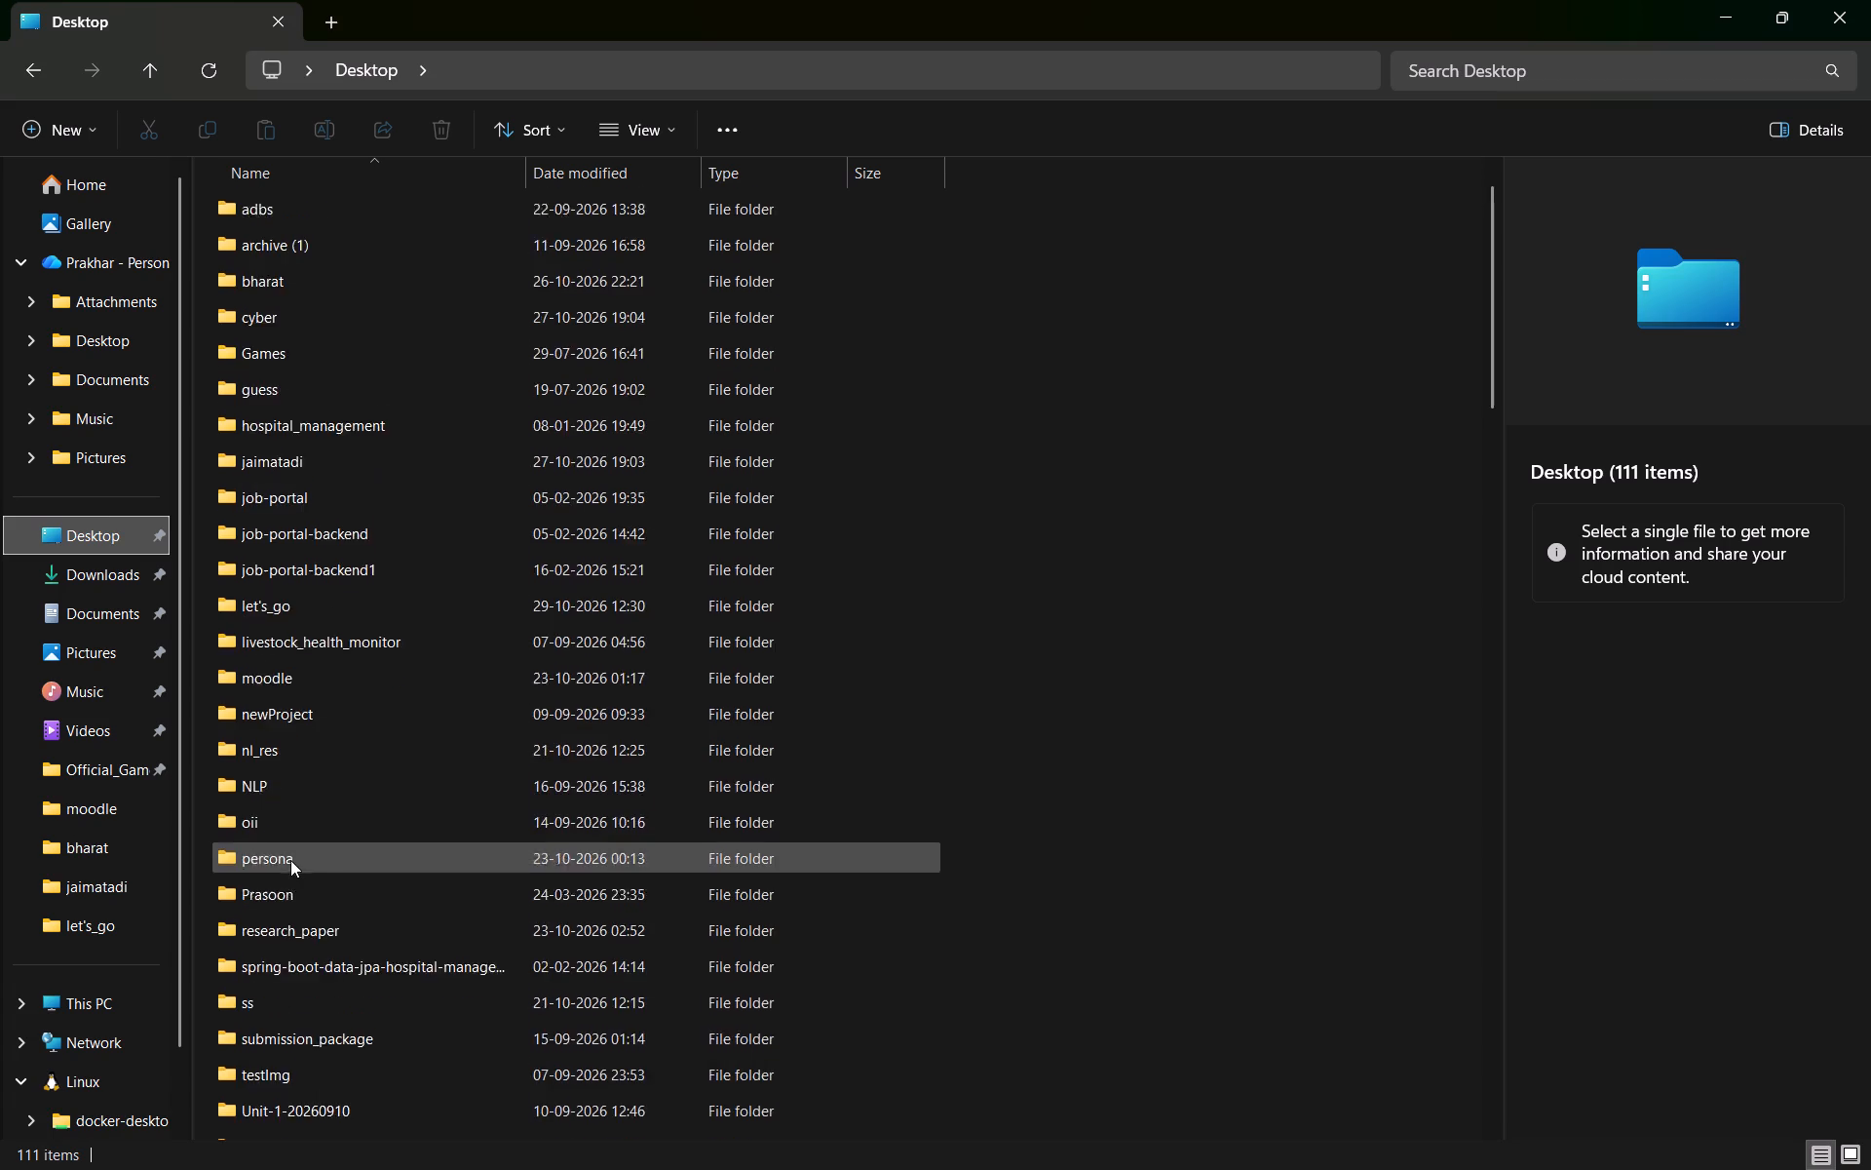
scroll(290, 860, down, 3)
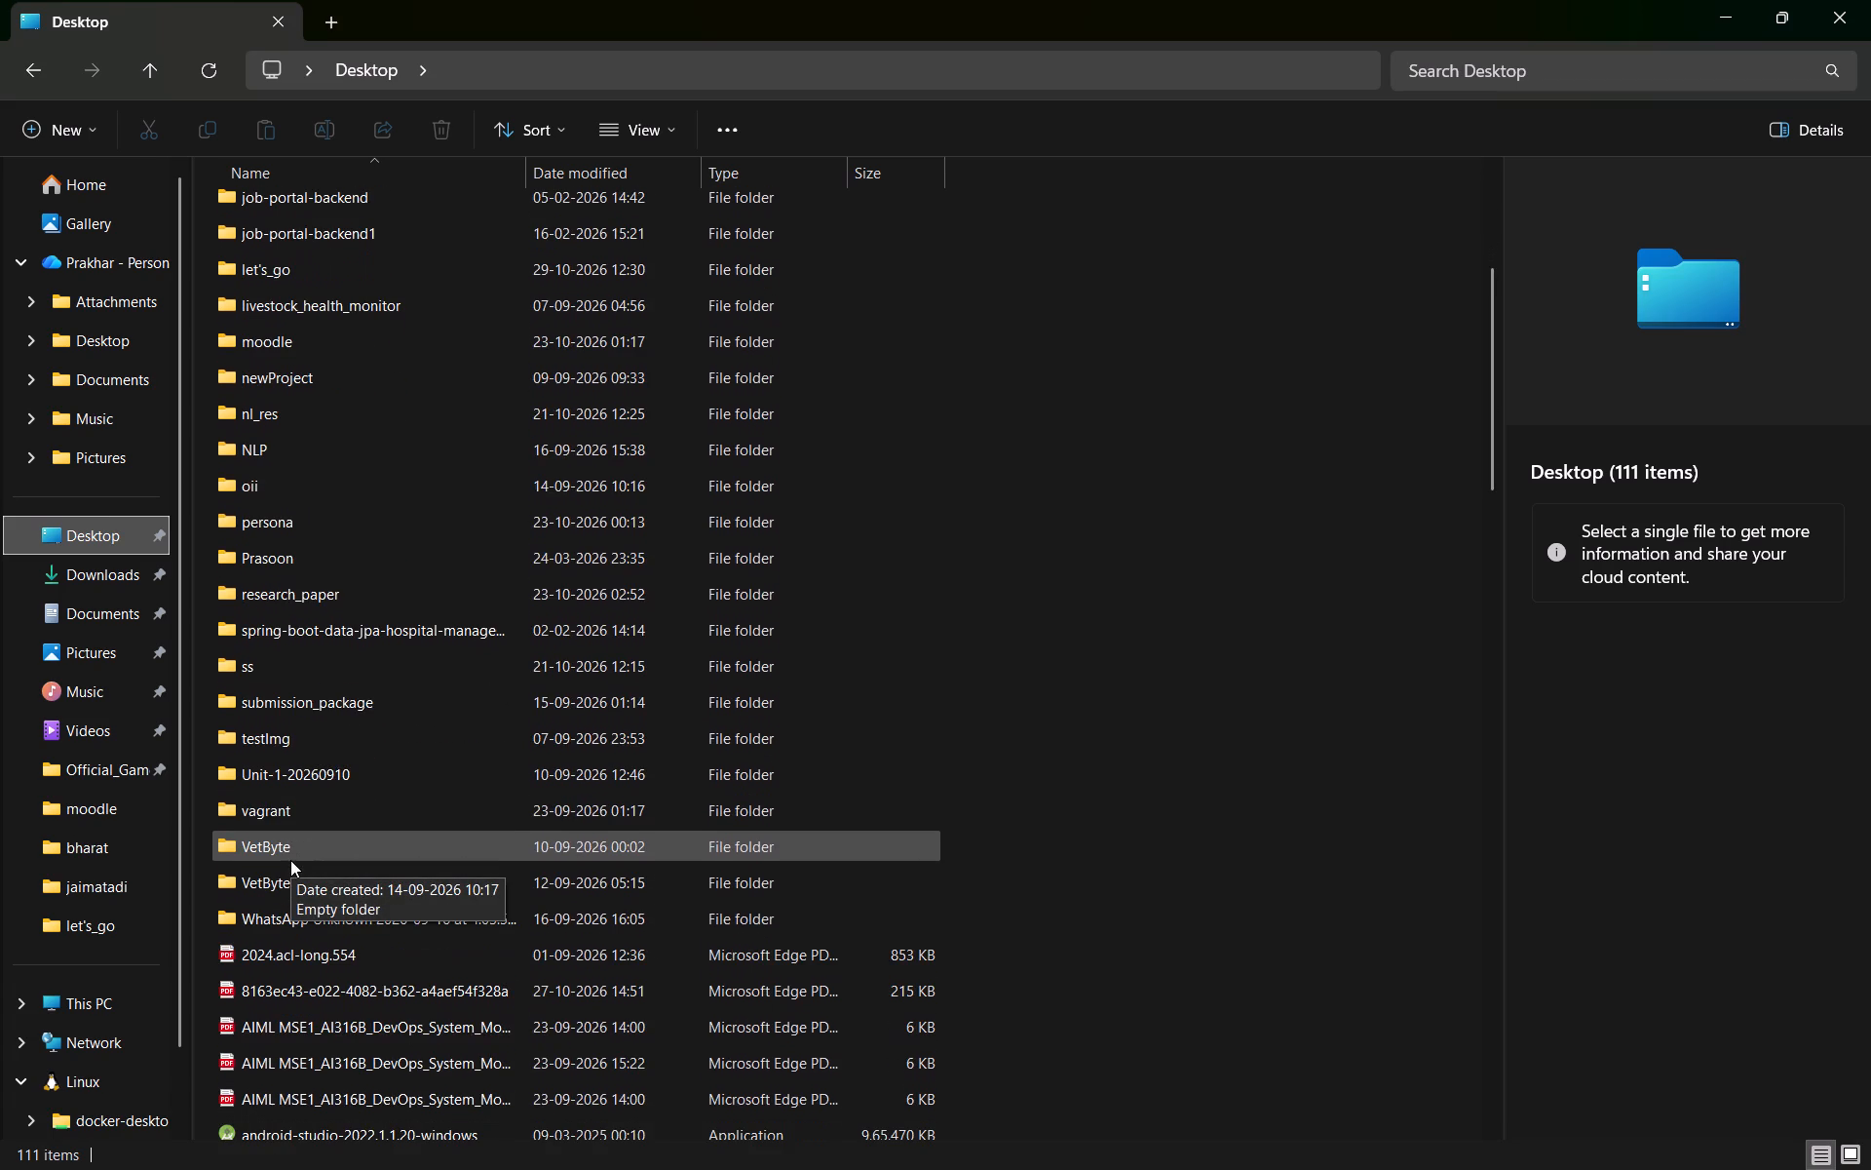
scroll(290, 860, up, 4)
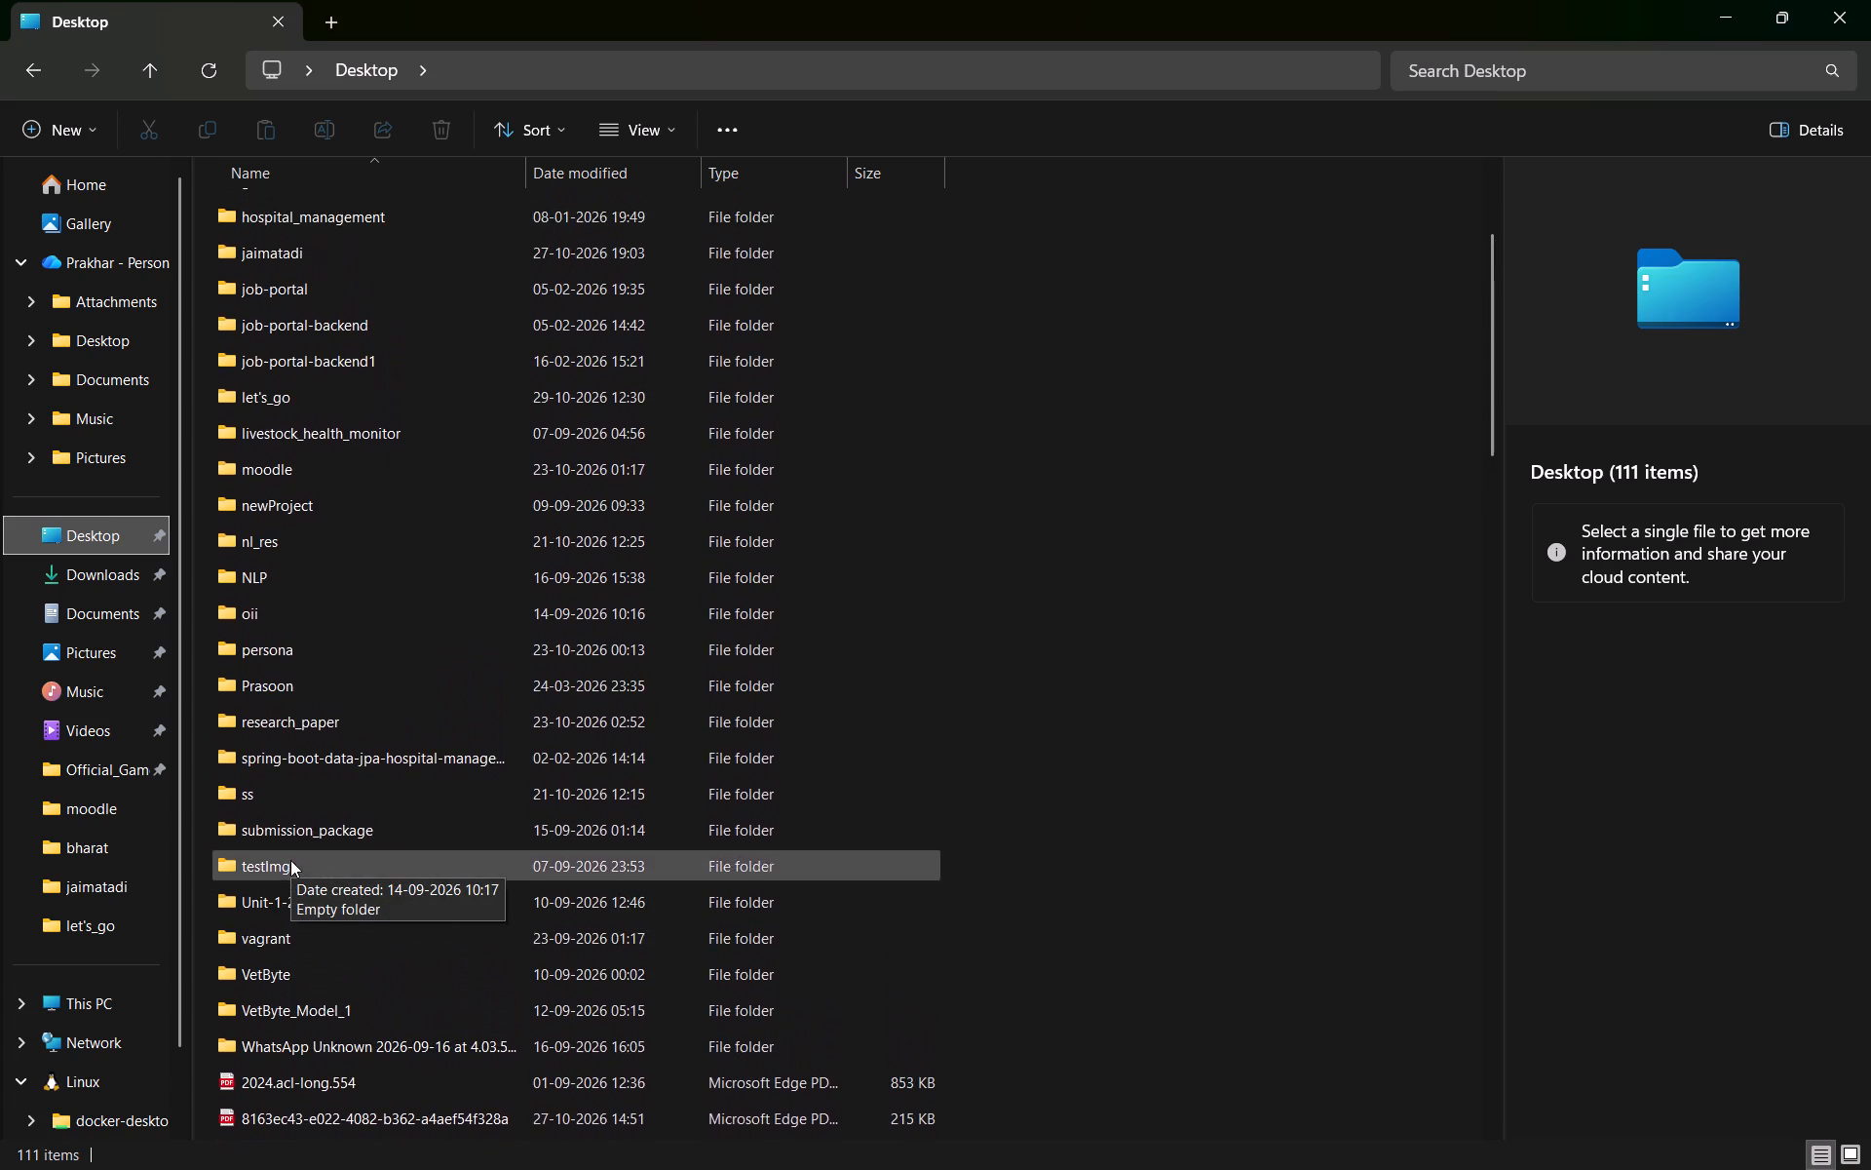
scroll(290, 860, up, 5)
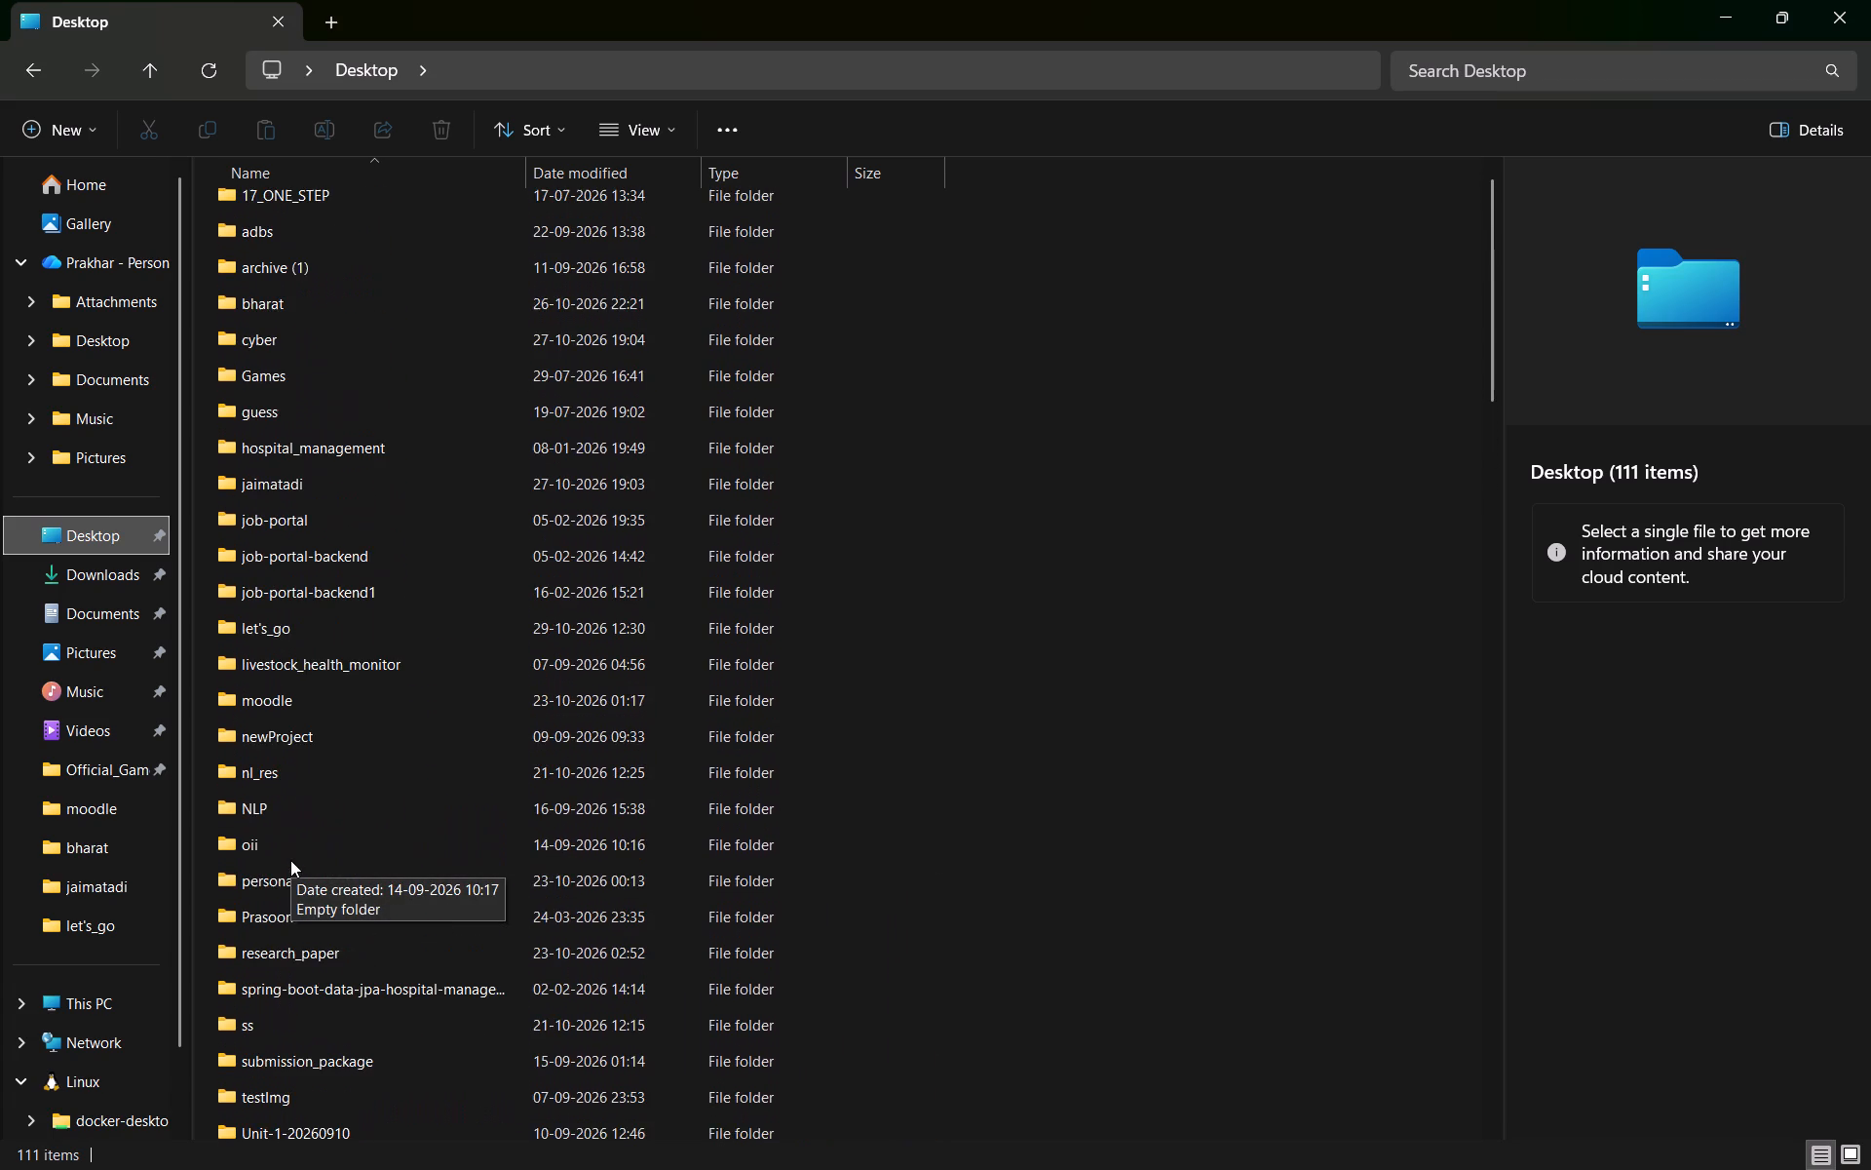
scroll(290, 860, up, 1)
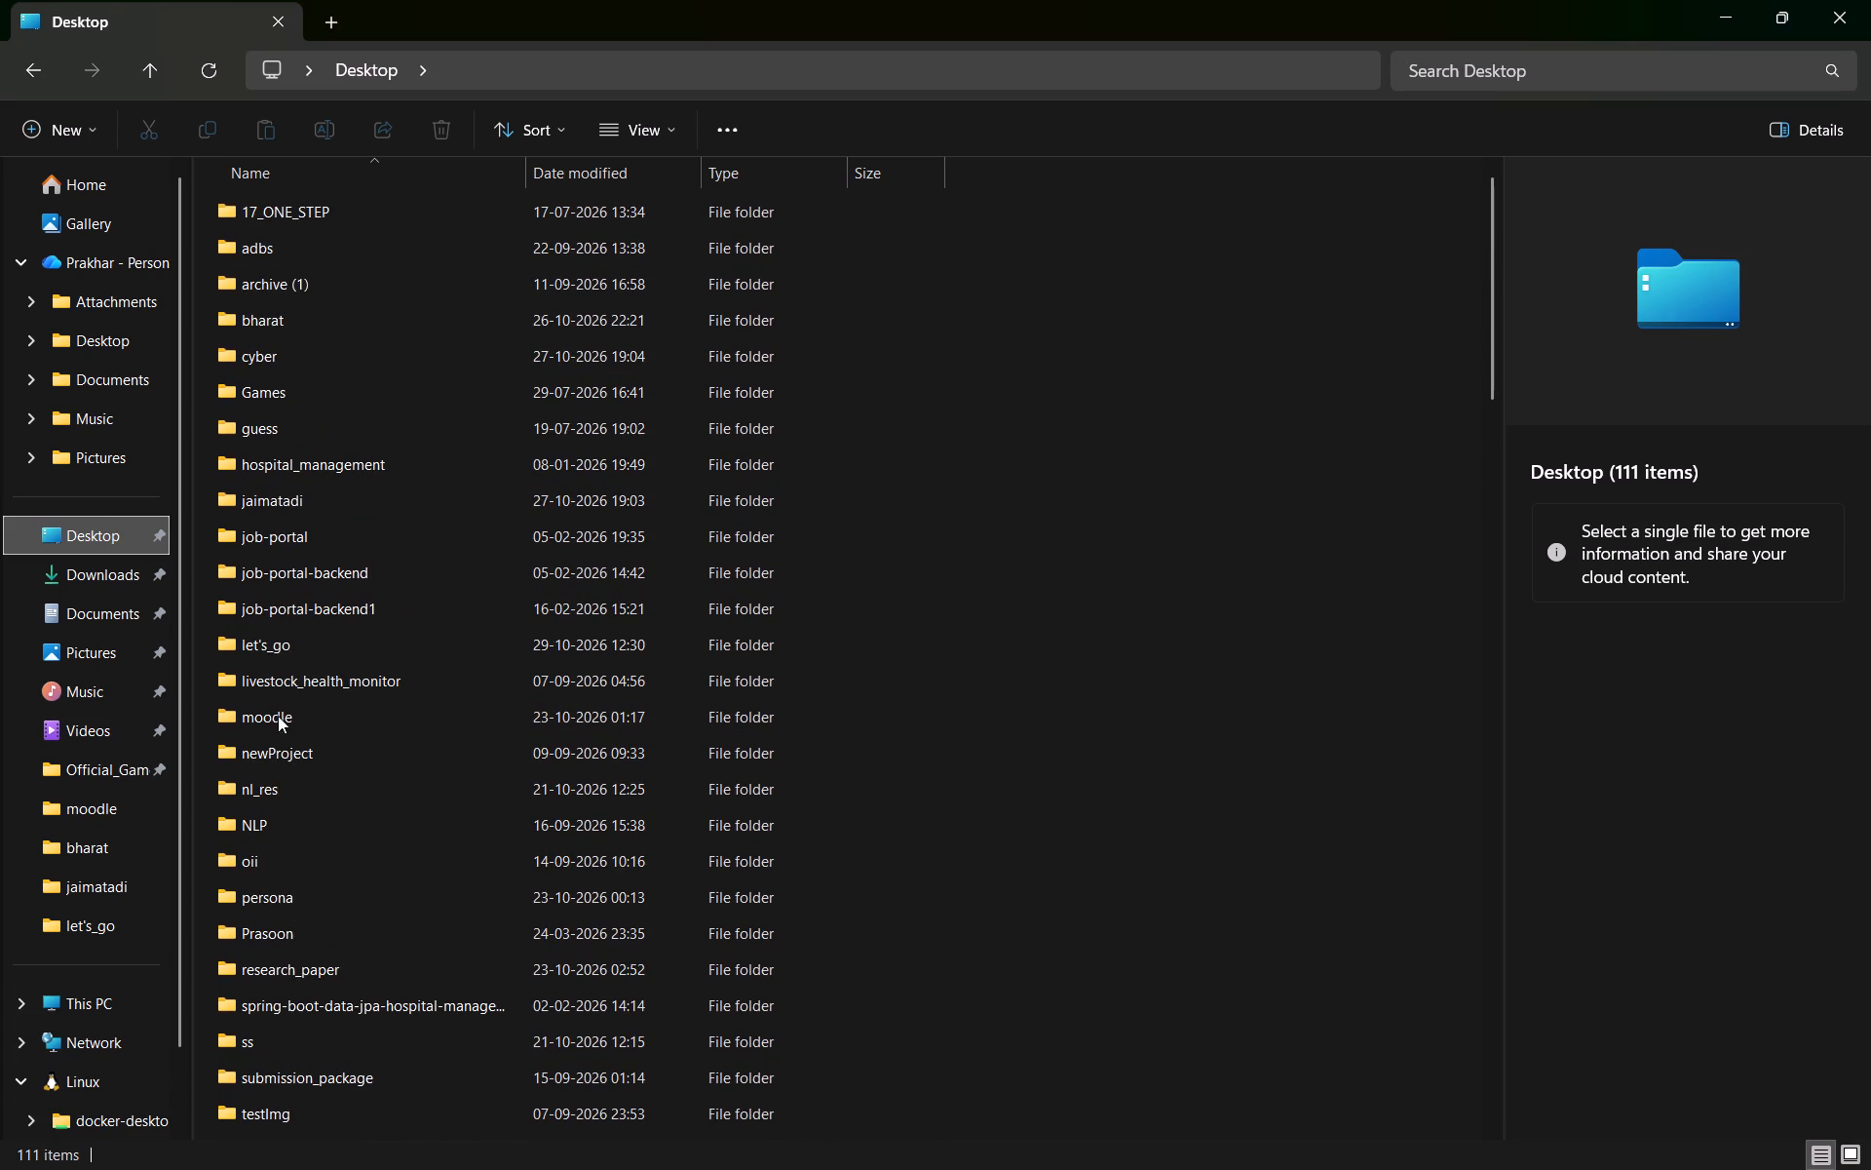
double_click(284, 822)
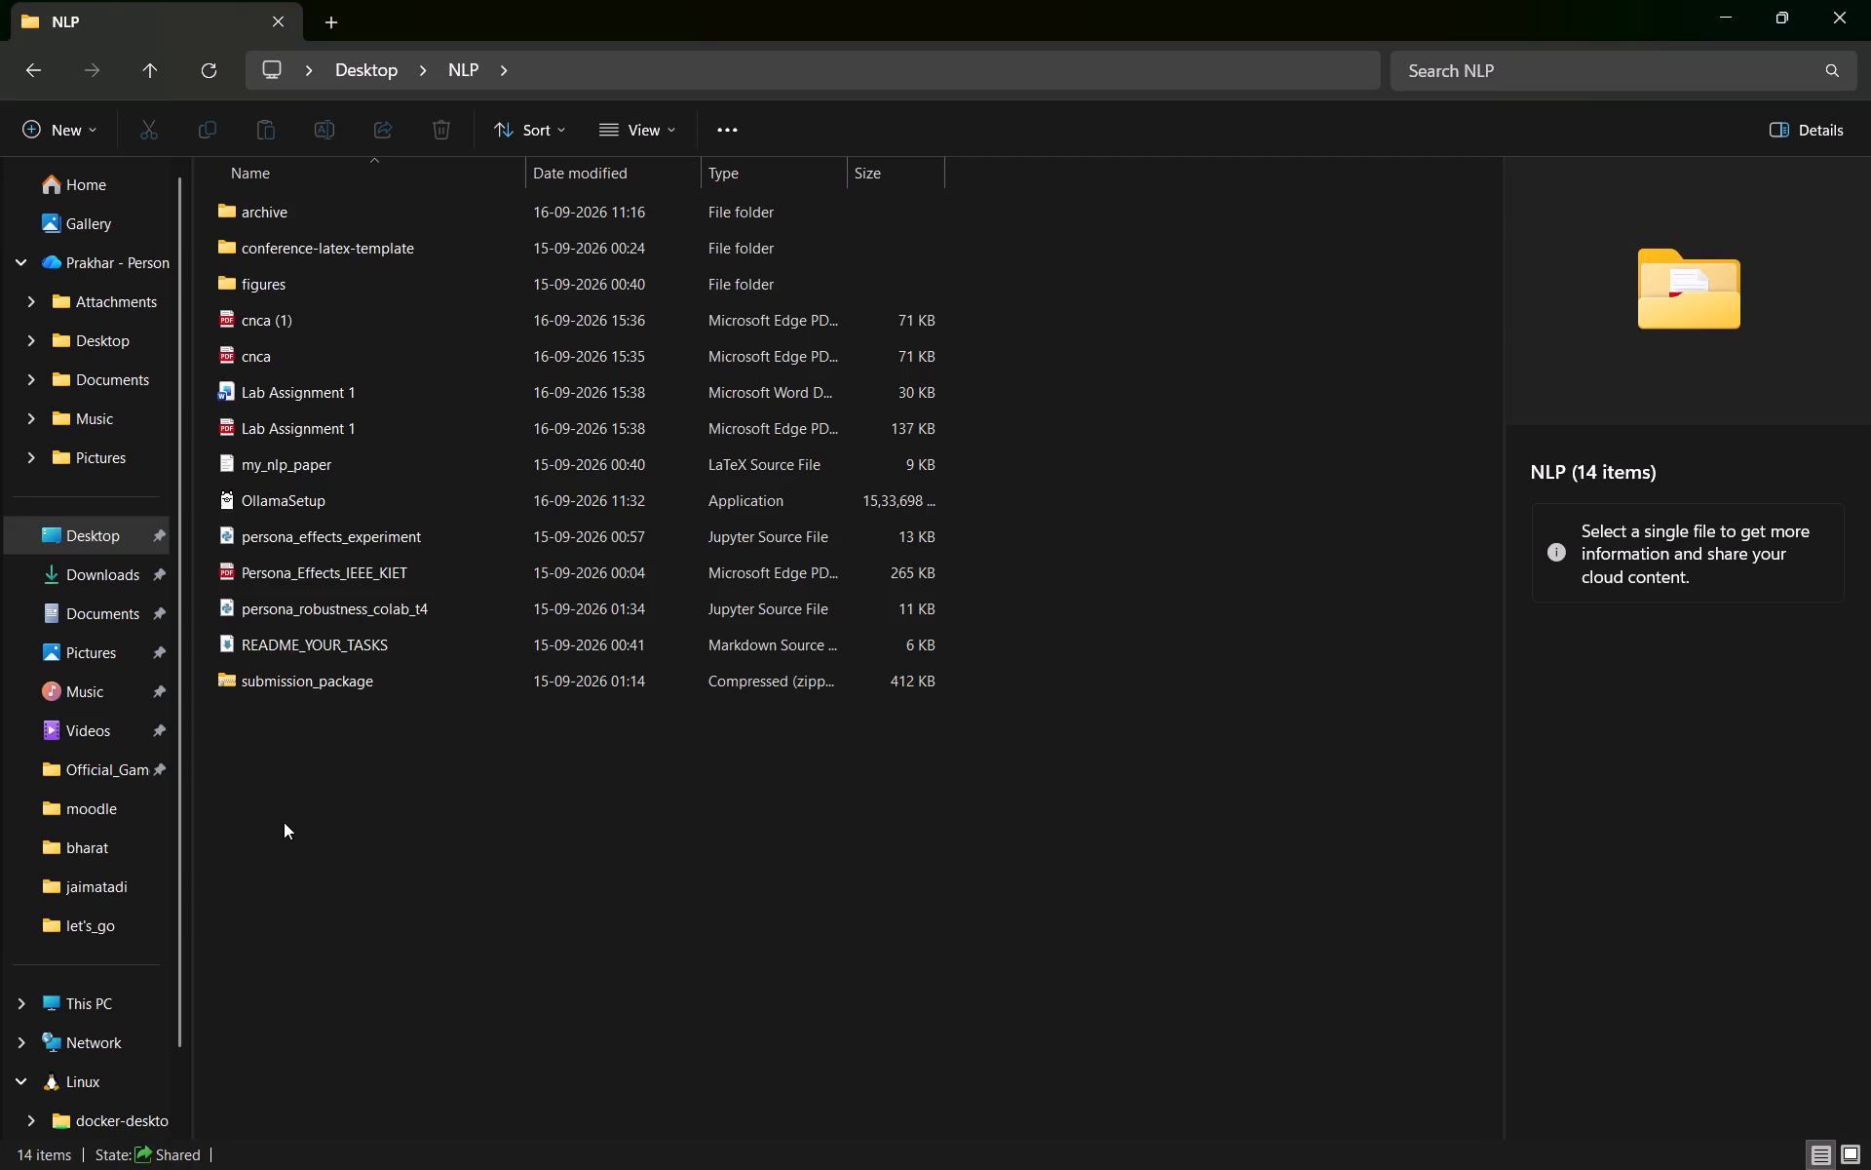
click(26, 80)
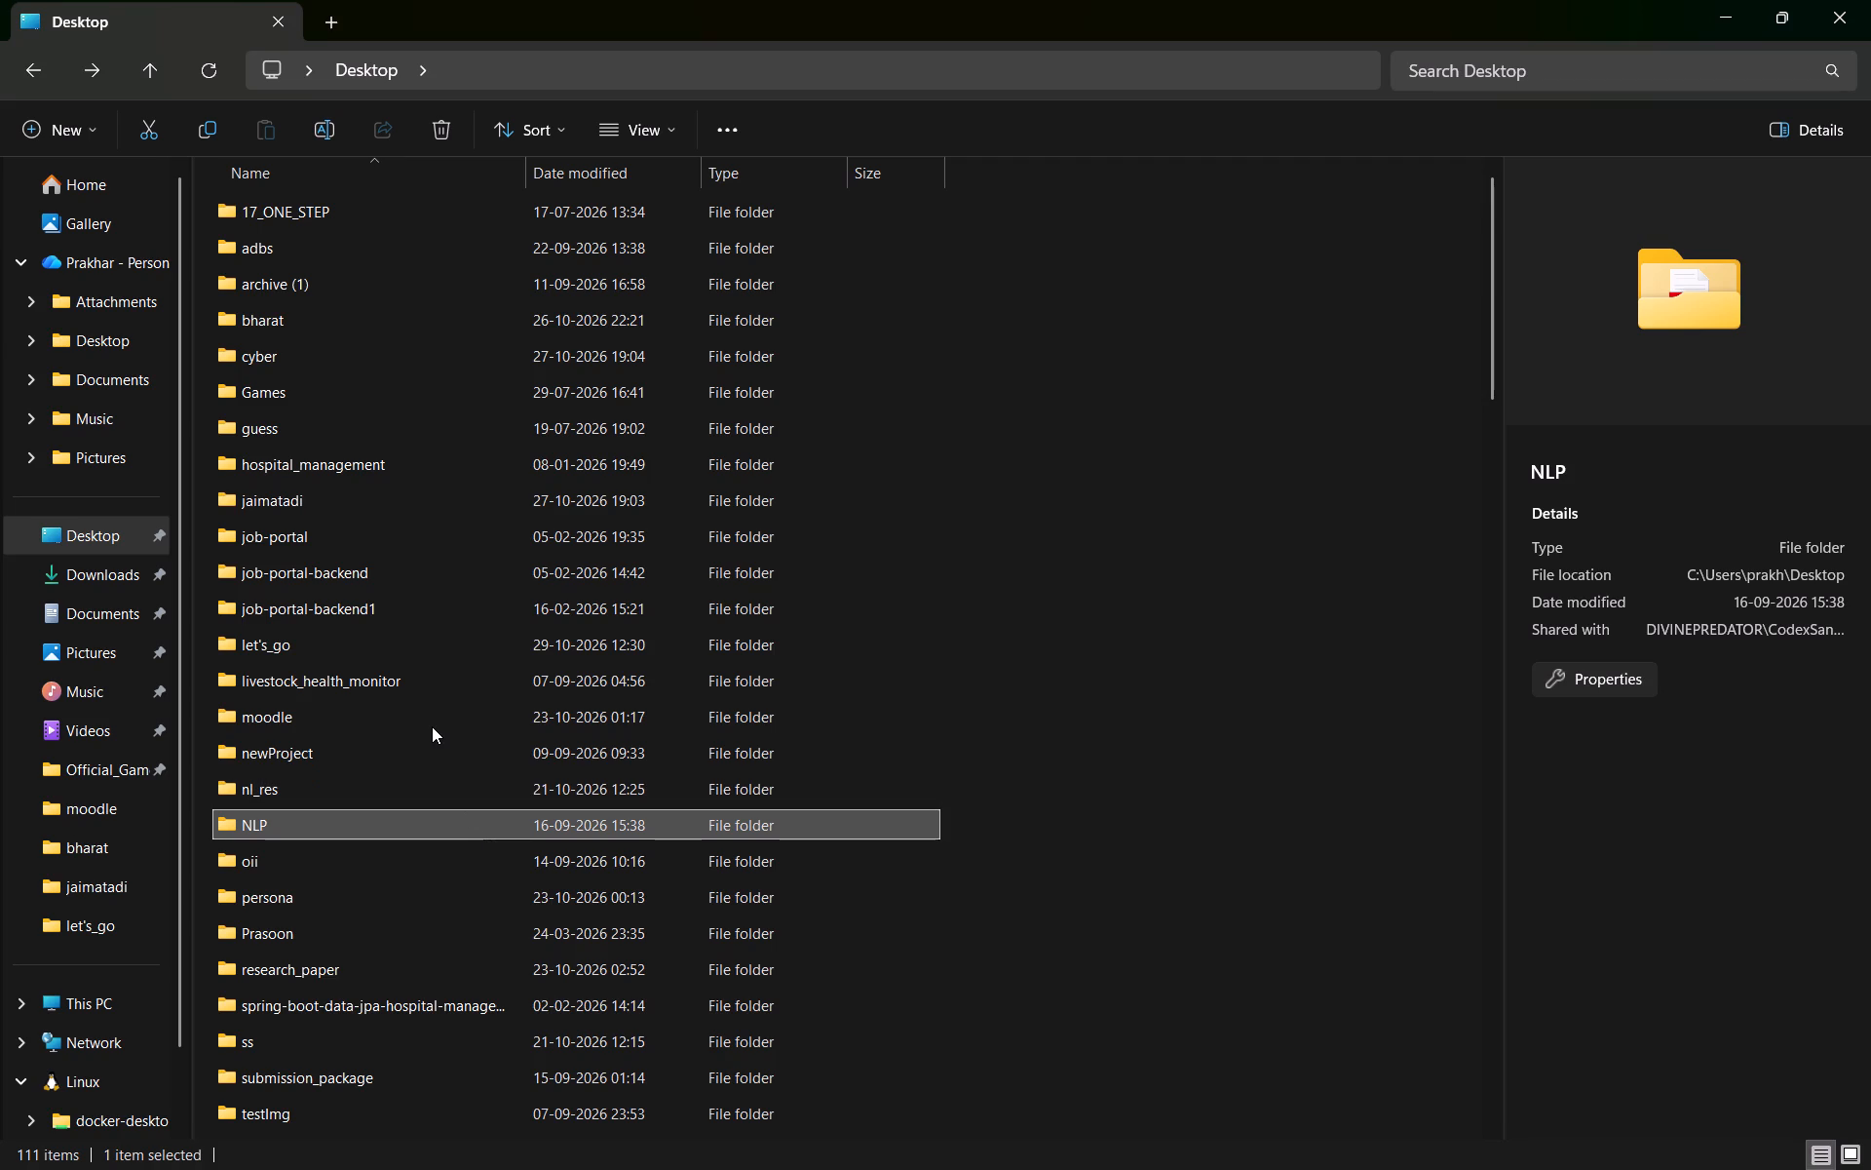
double_click(384, 788)
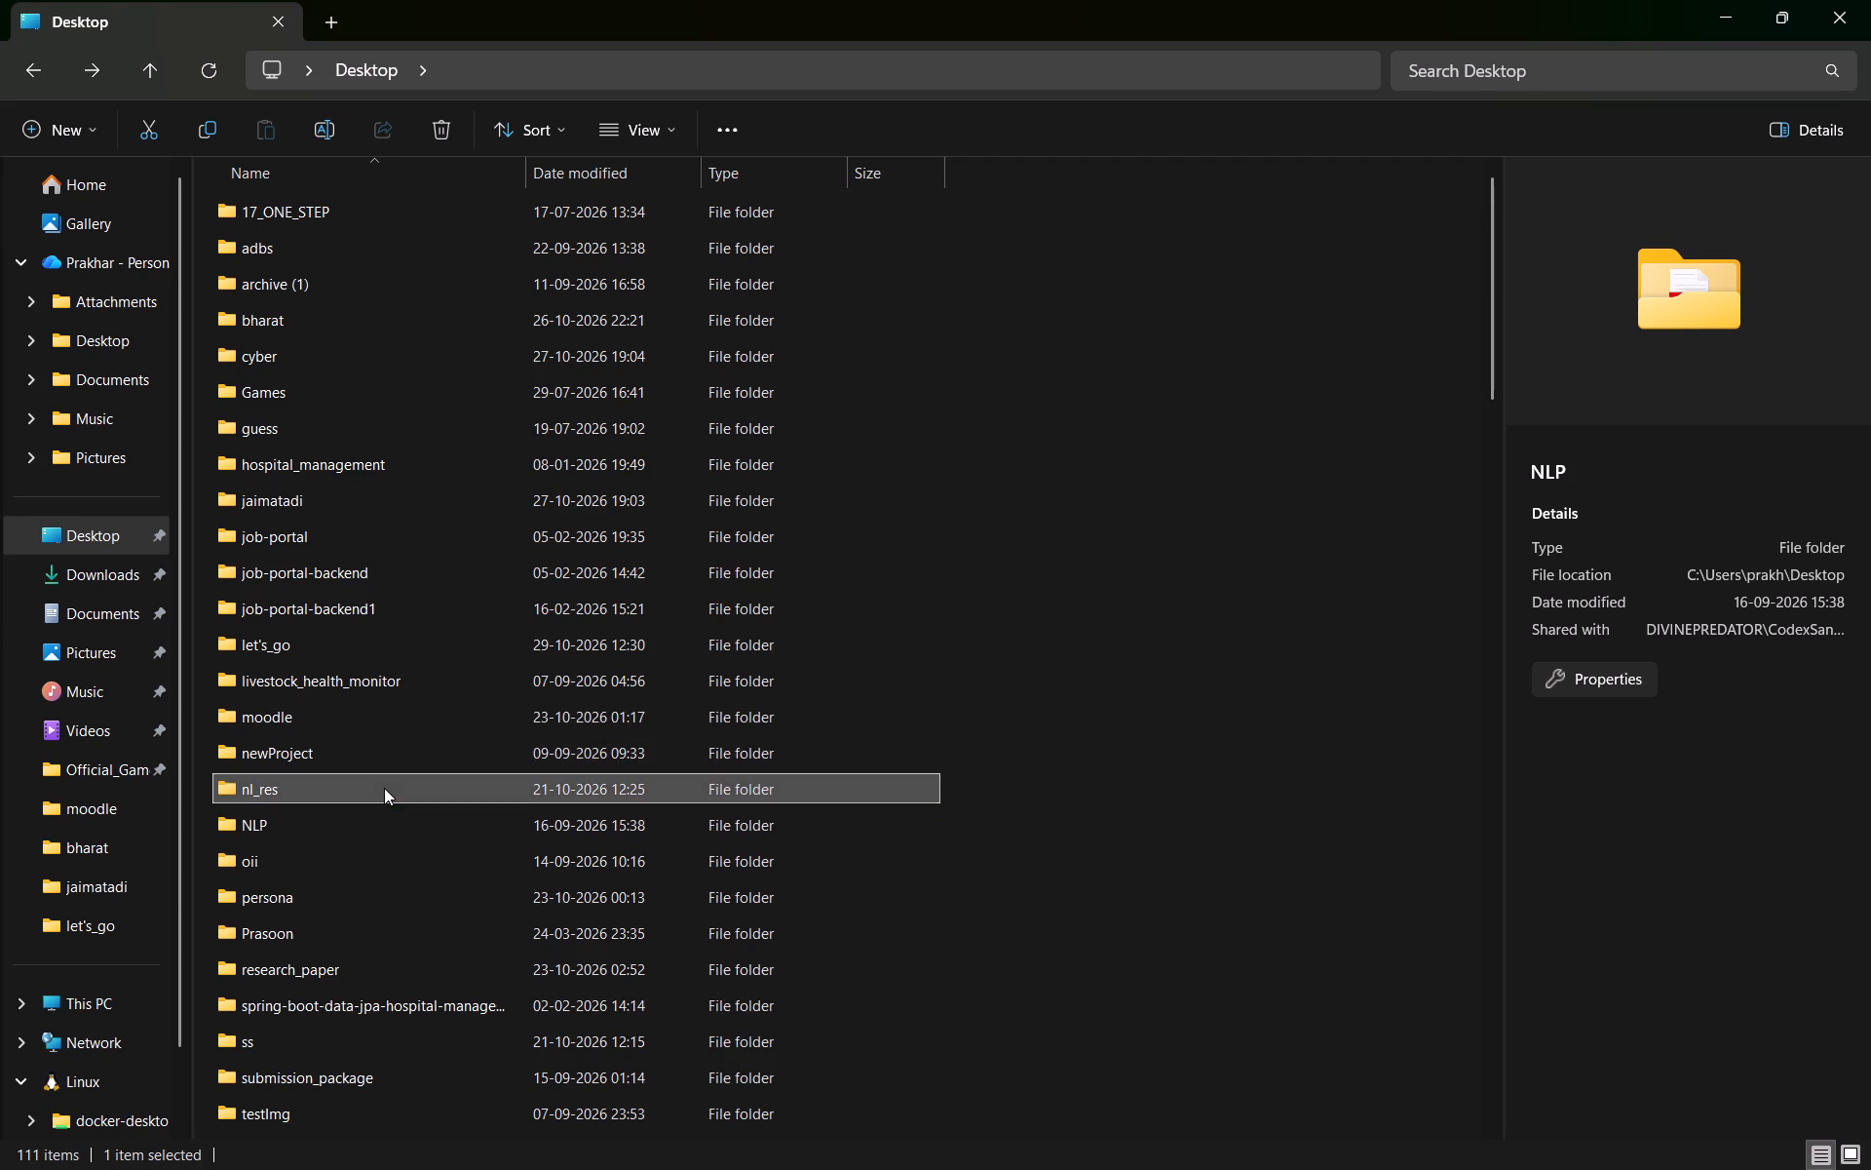
click(40, 62)
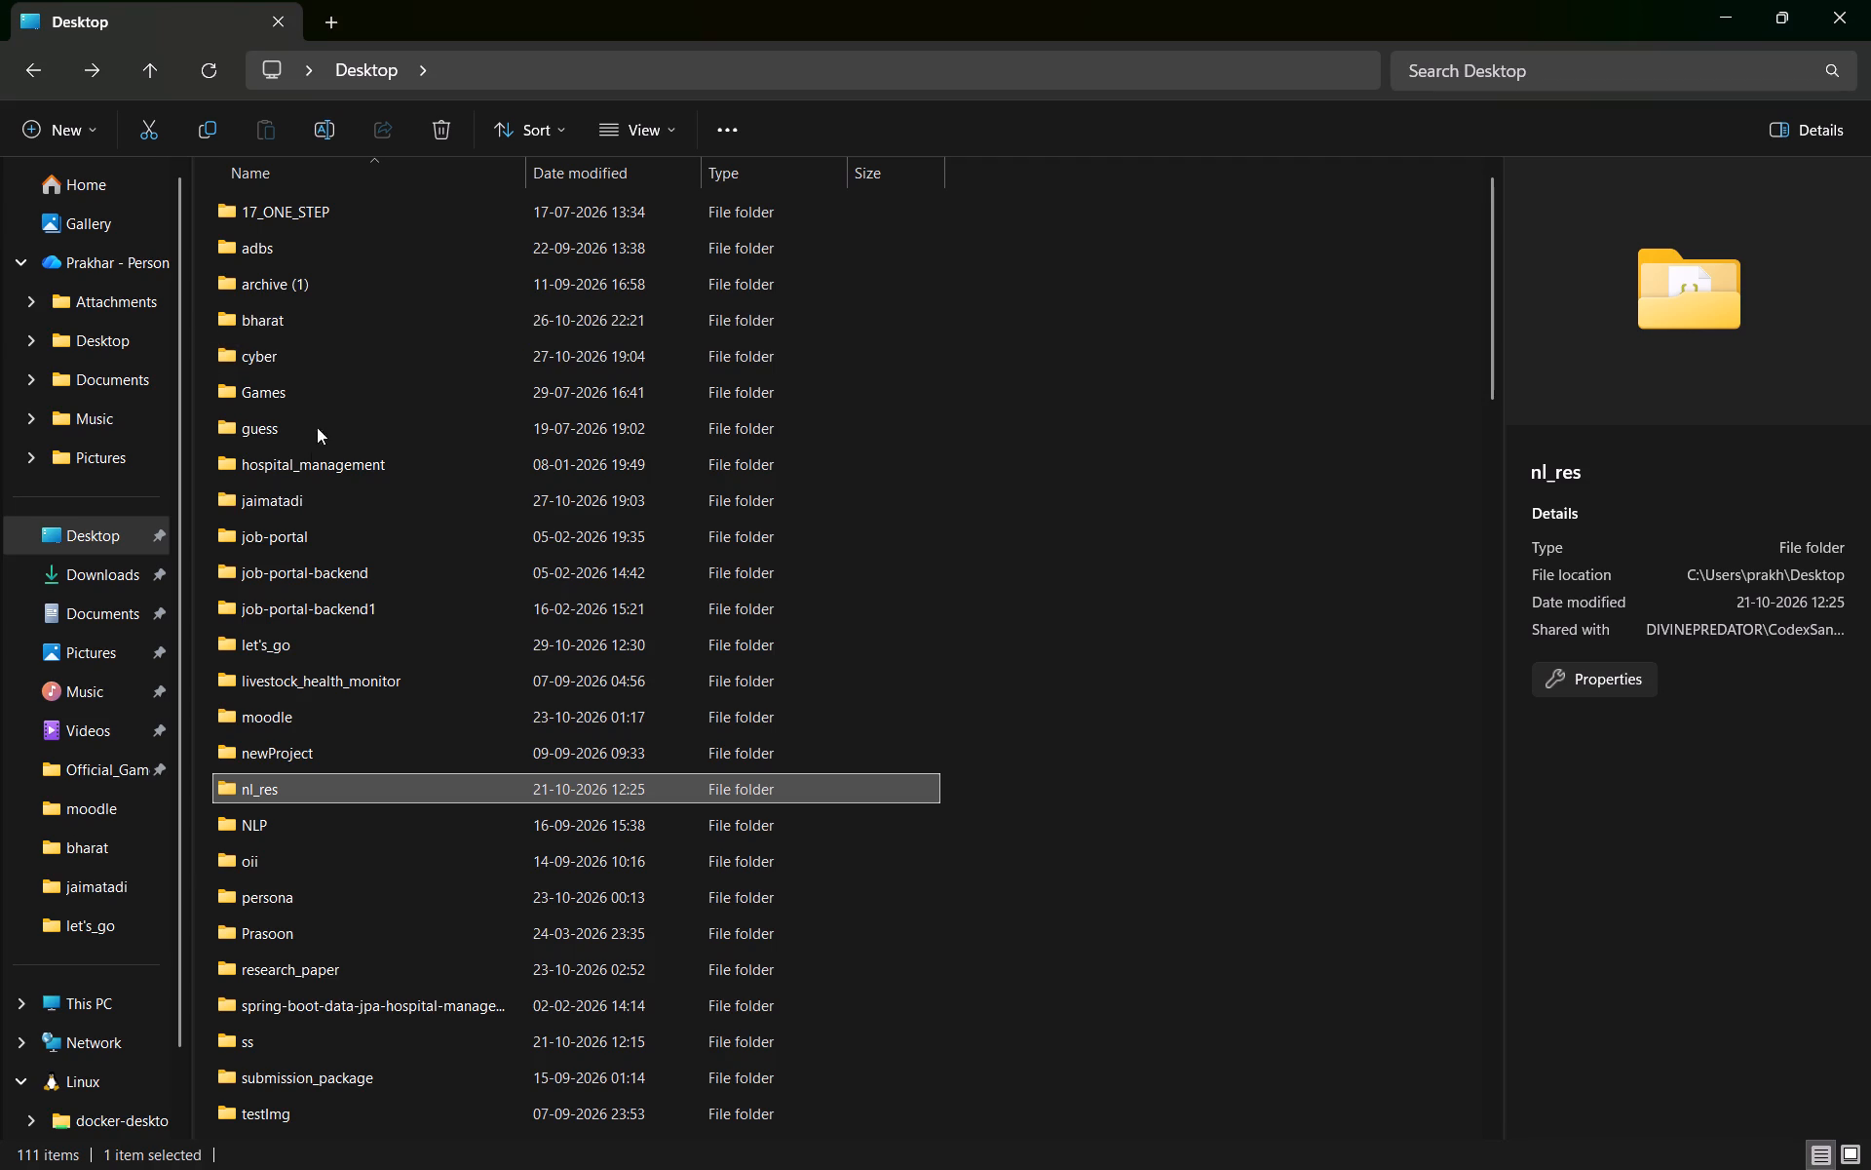
double_click(289, 487)
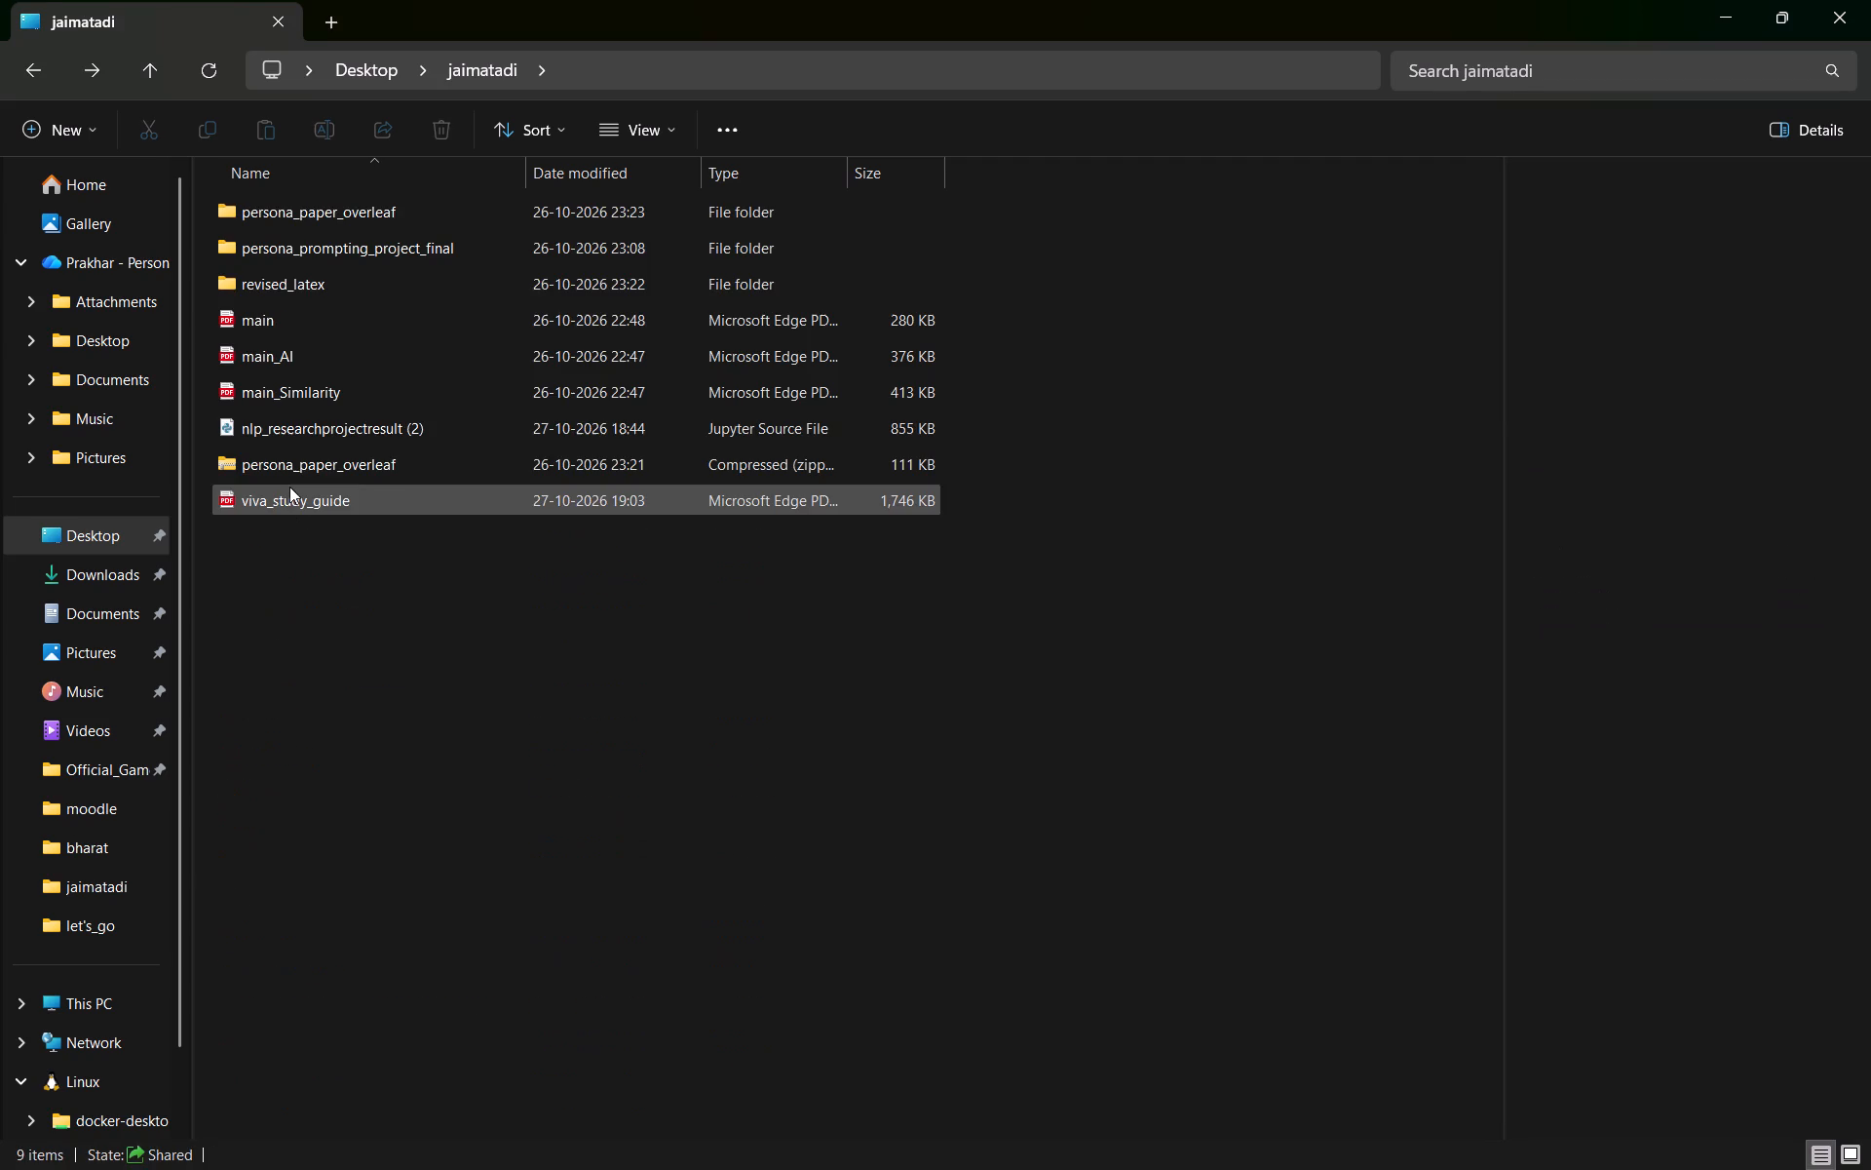
click(24, 69)
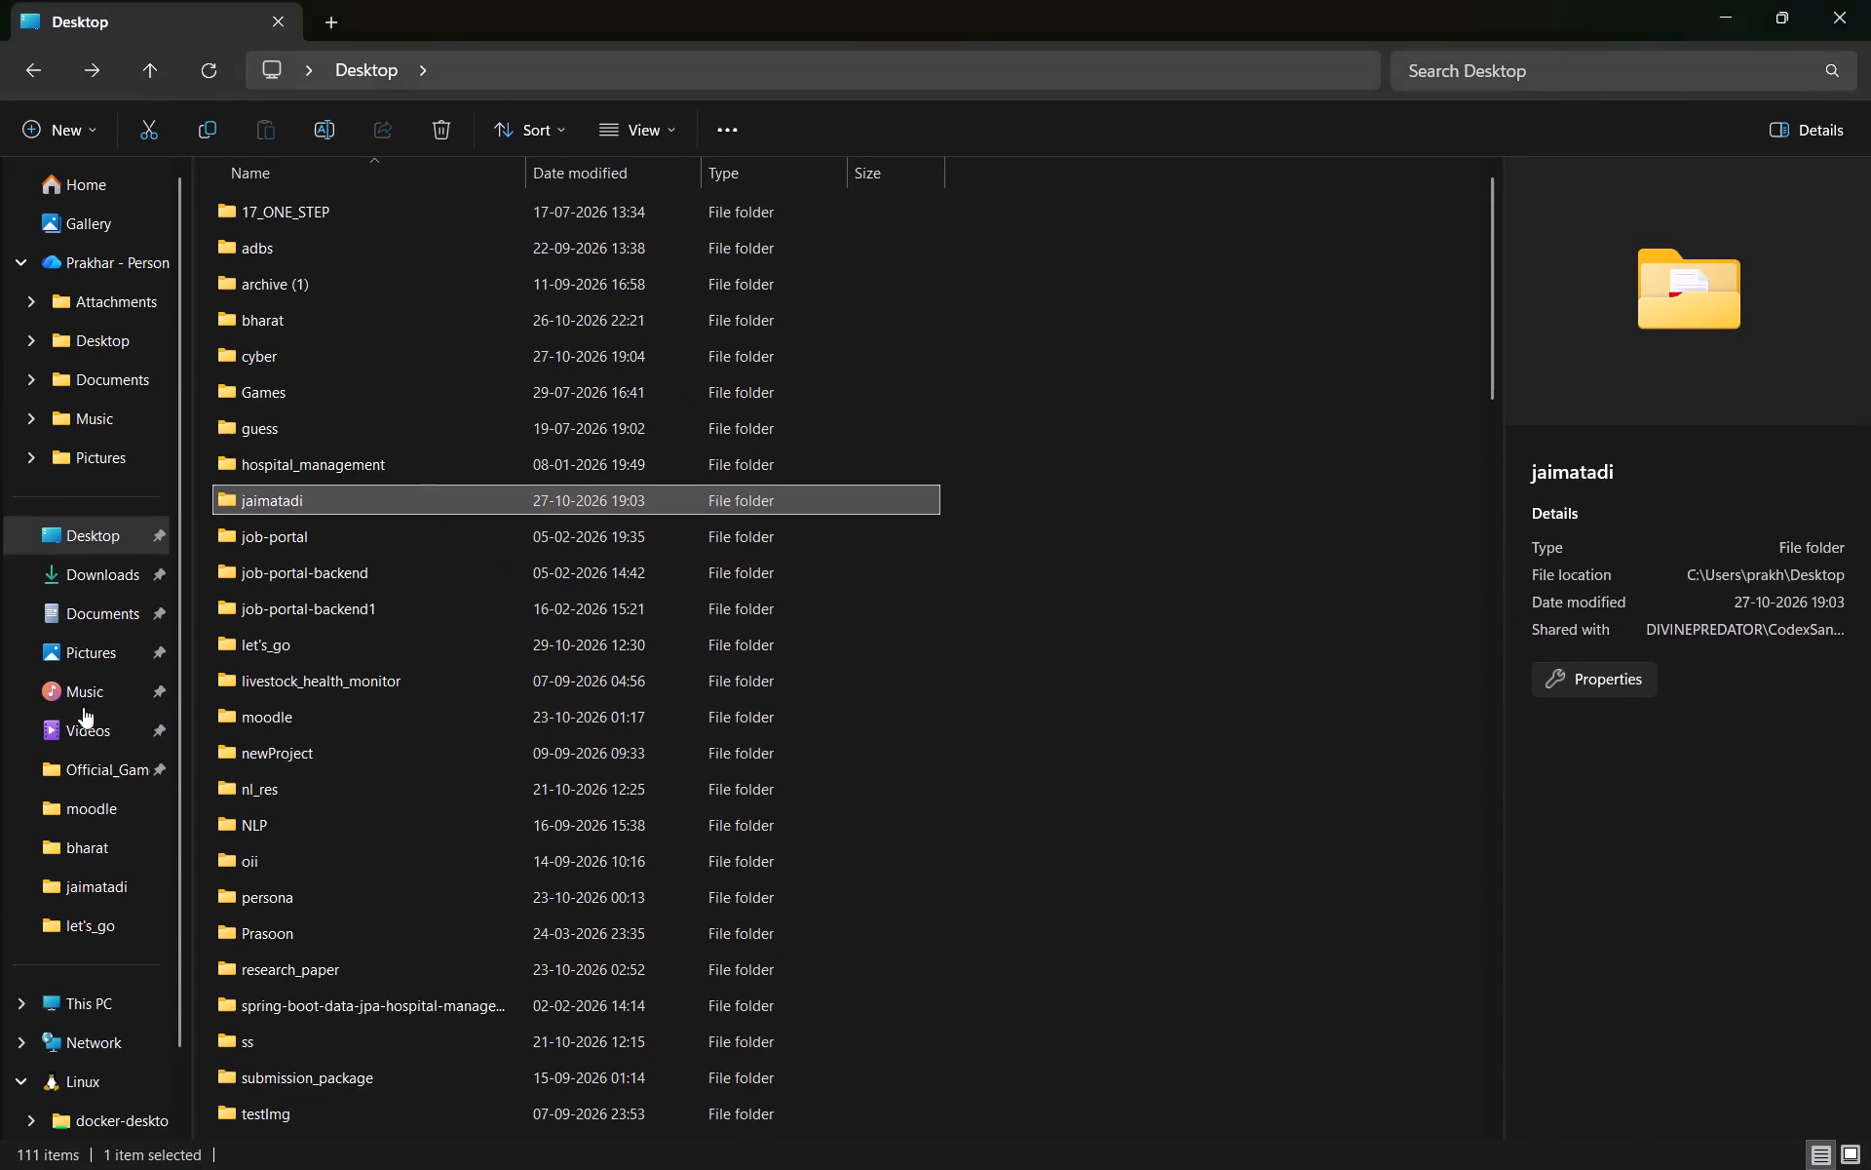
Search This PC for "submit".
click(52, 987)
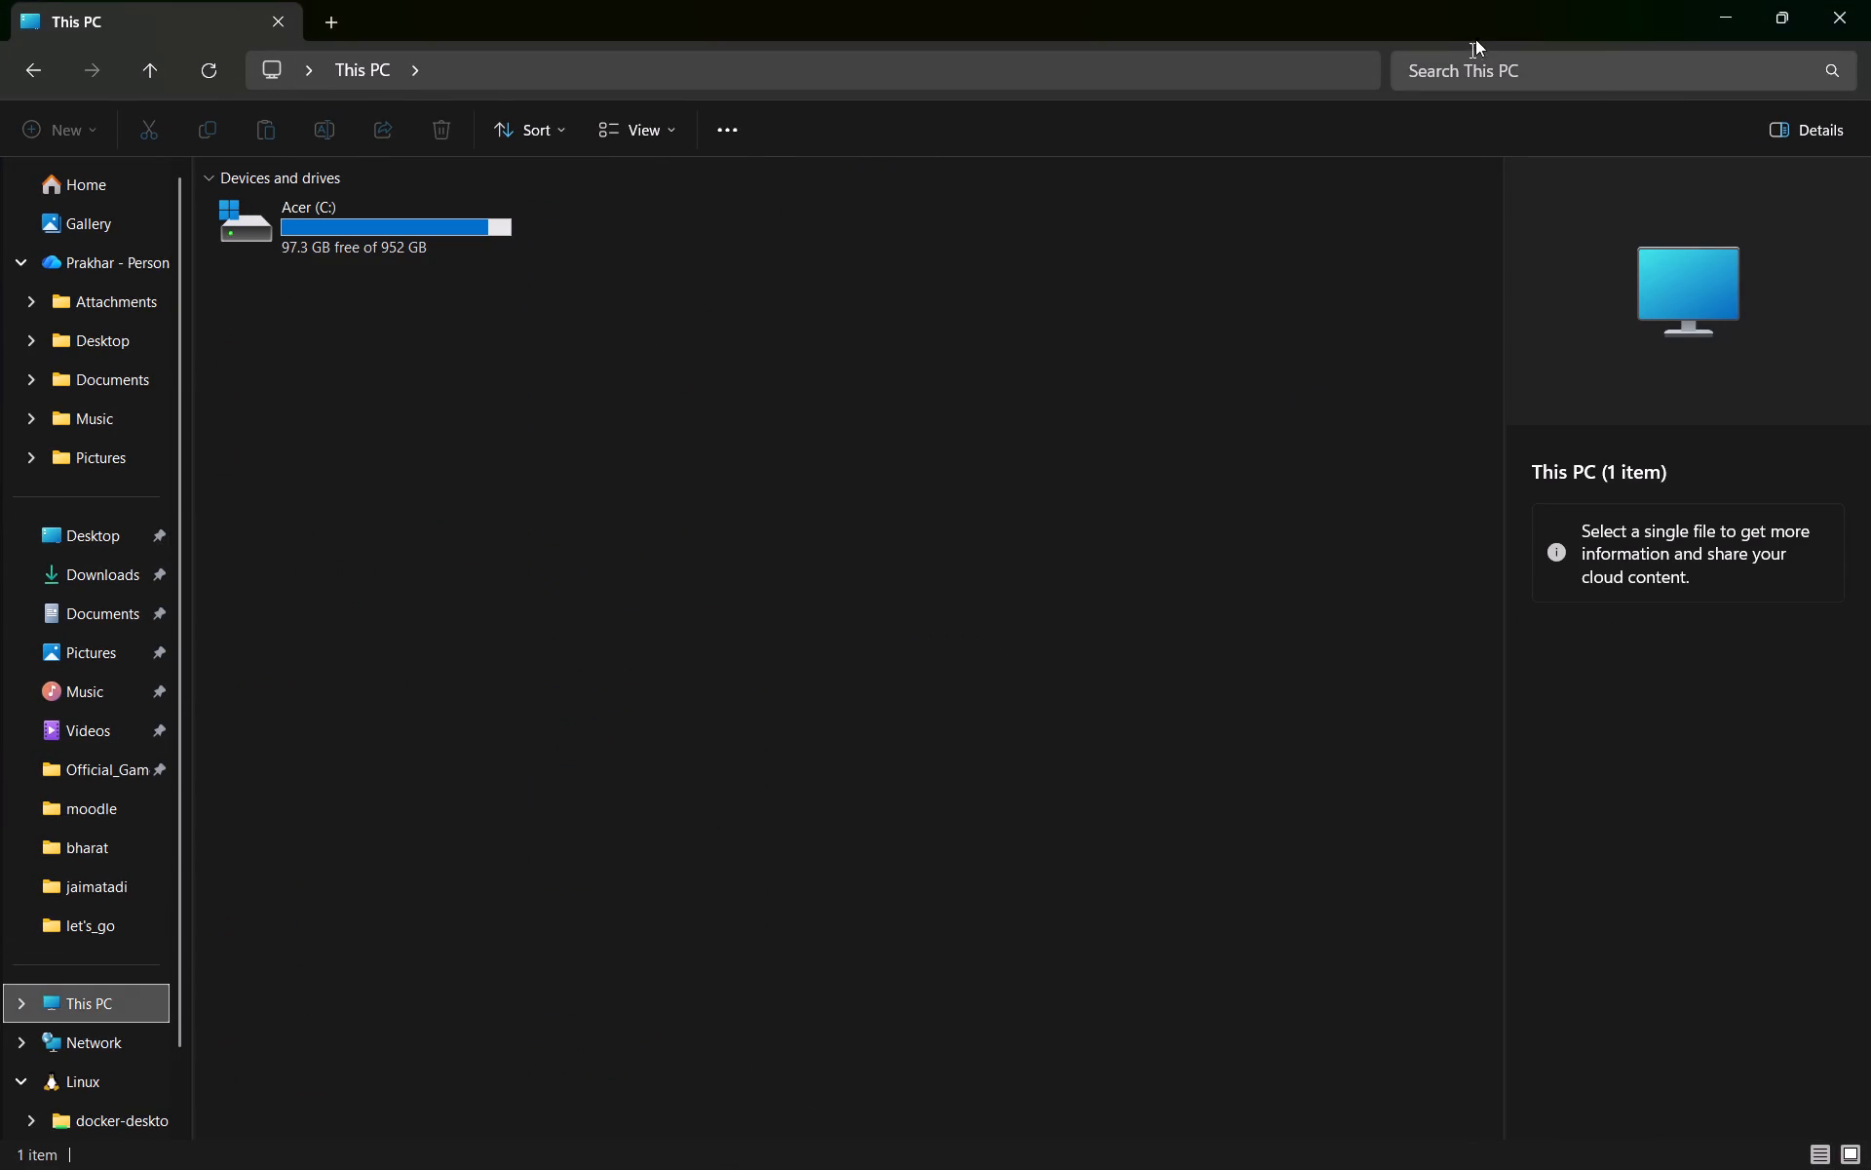
click(1476, 44)
click(1480, 46)
click(1498, 57)
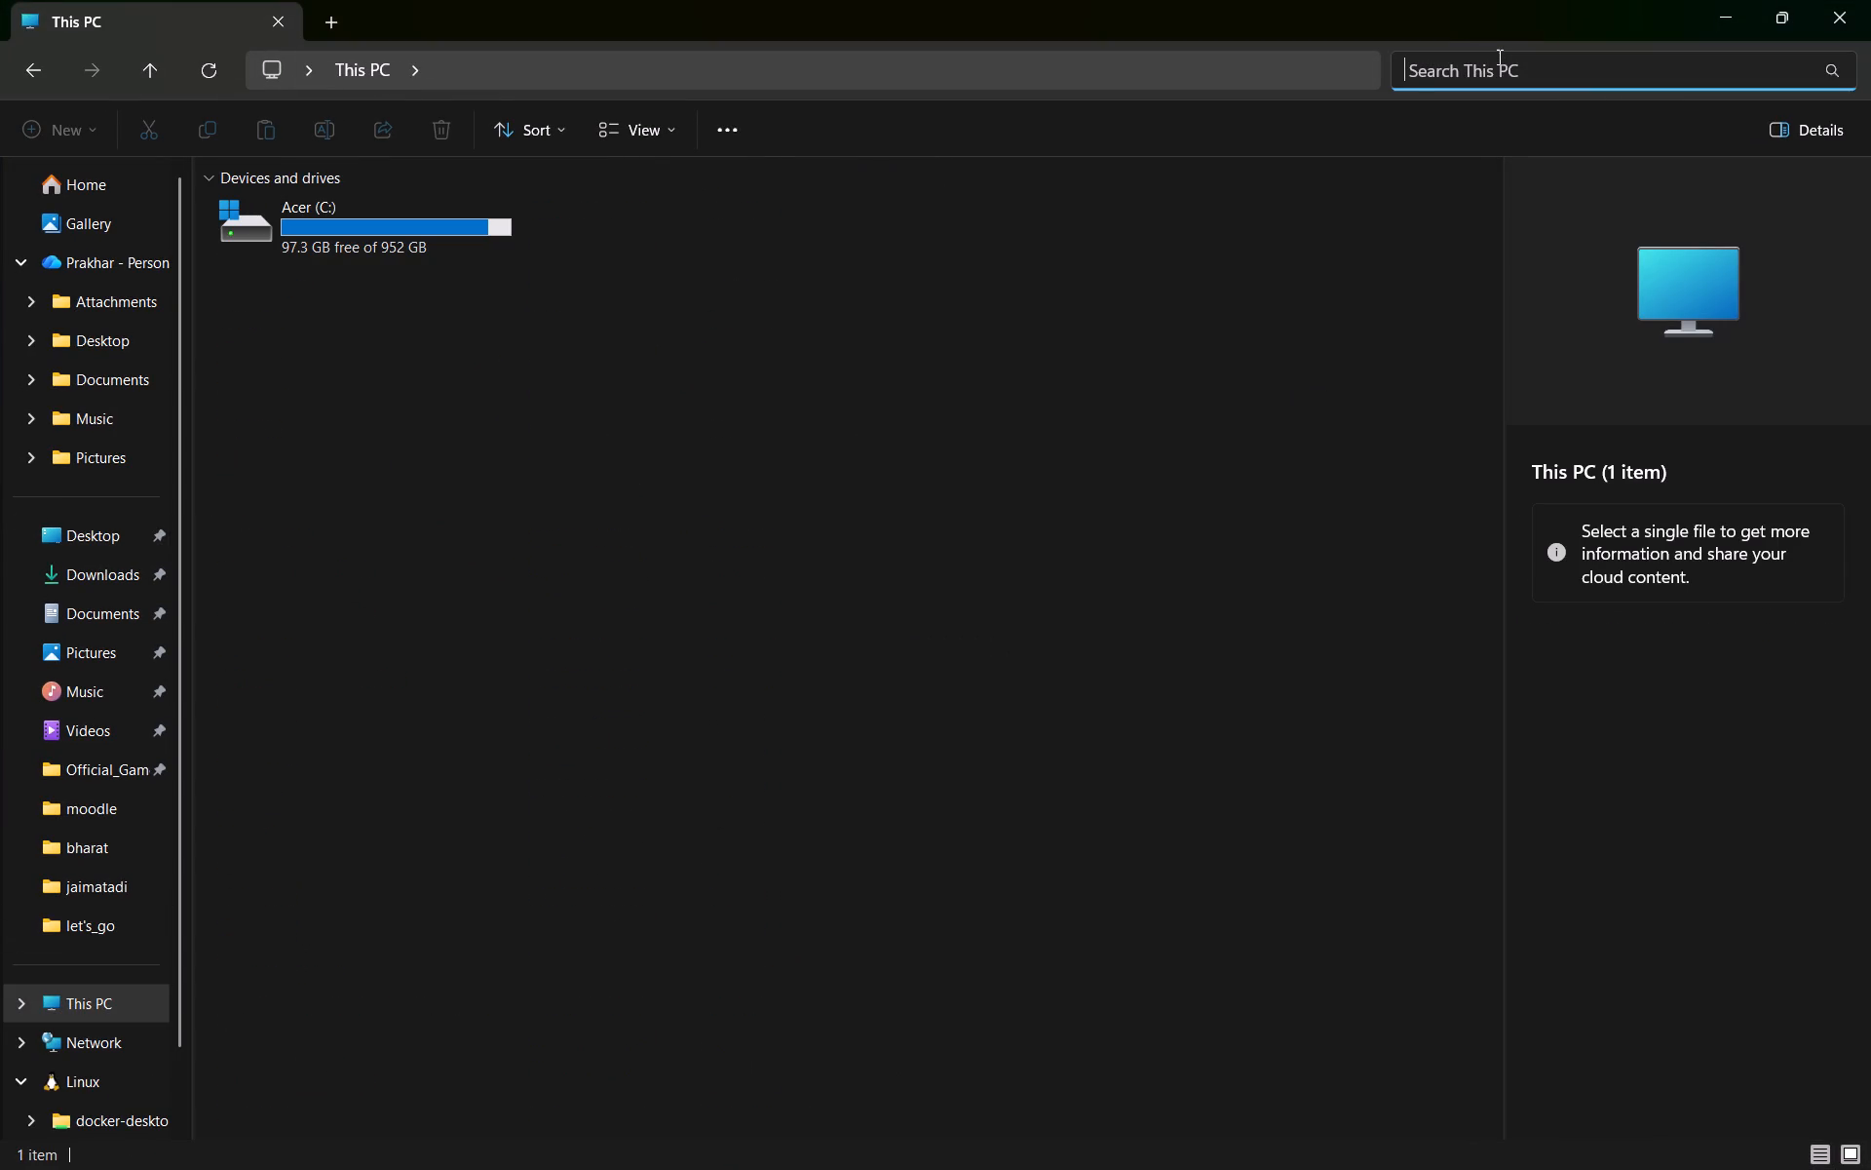
key(s)
text(uv)
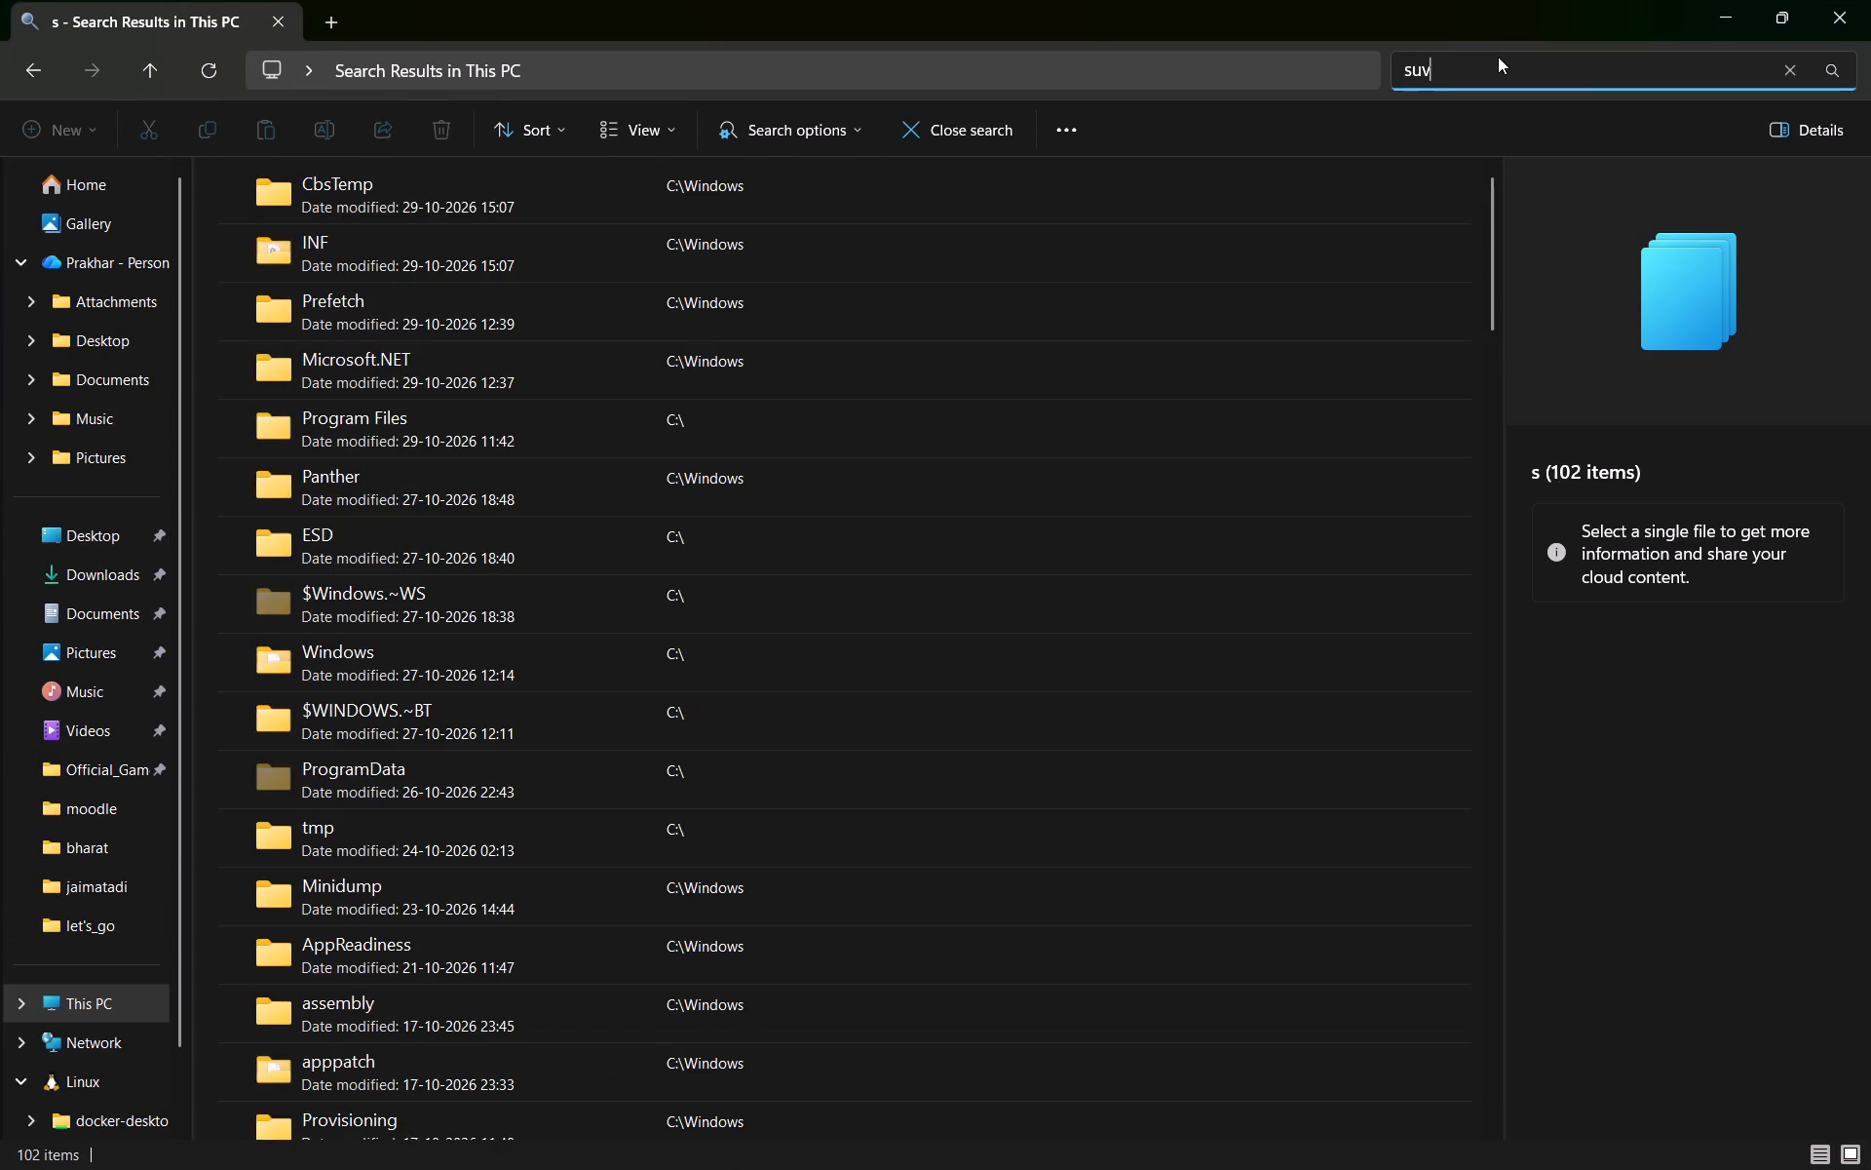
key(BackSpace)
text(bmit)
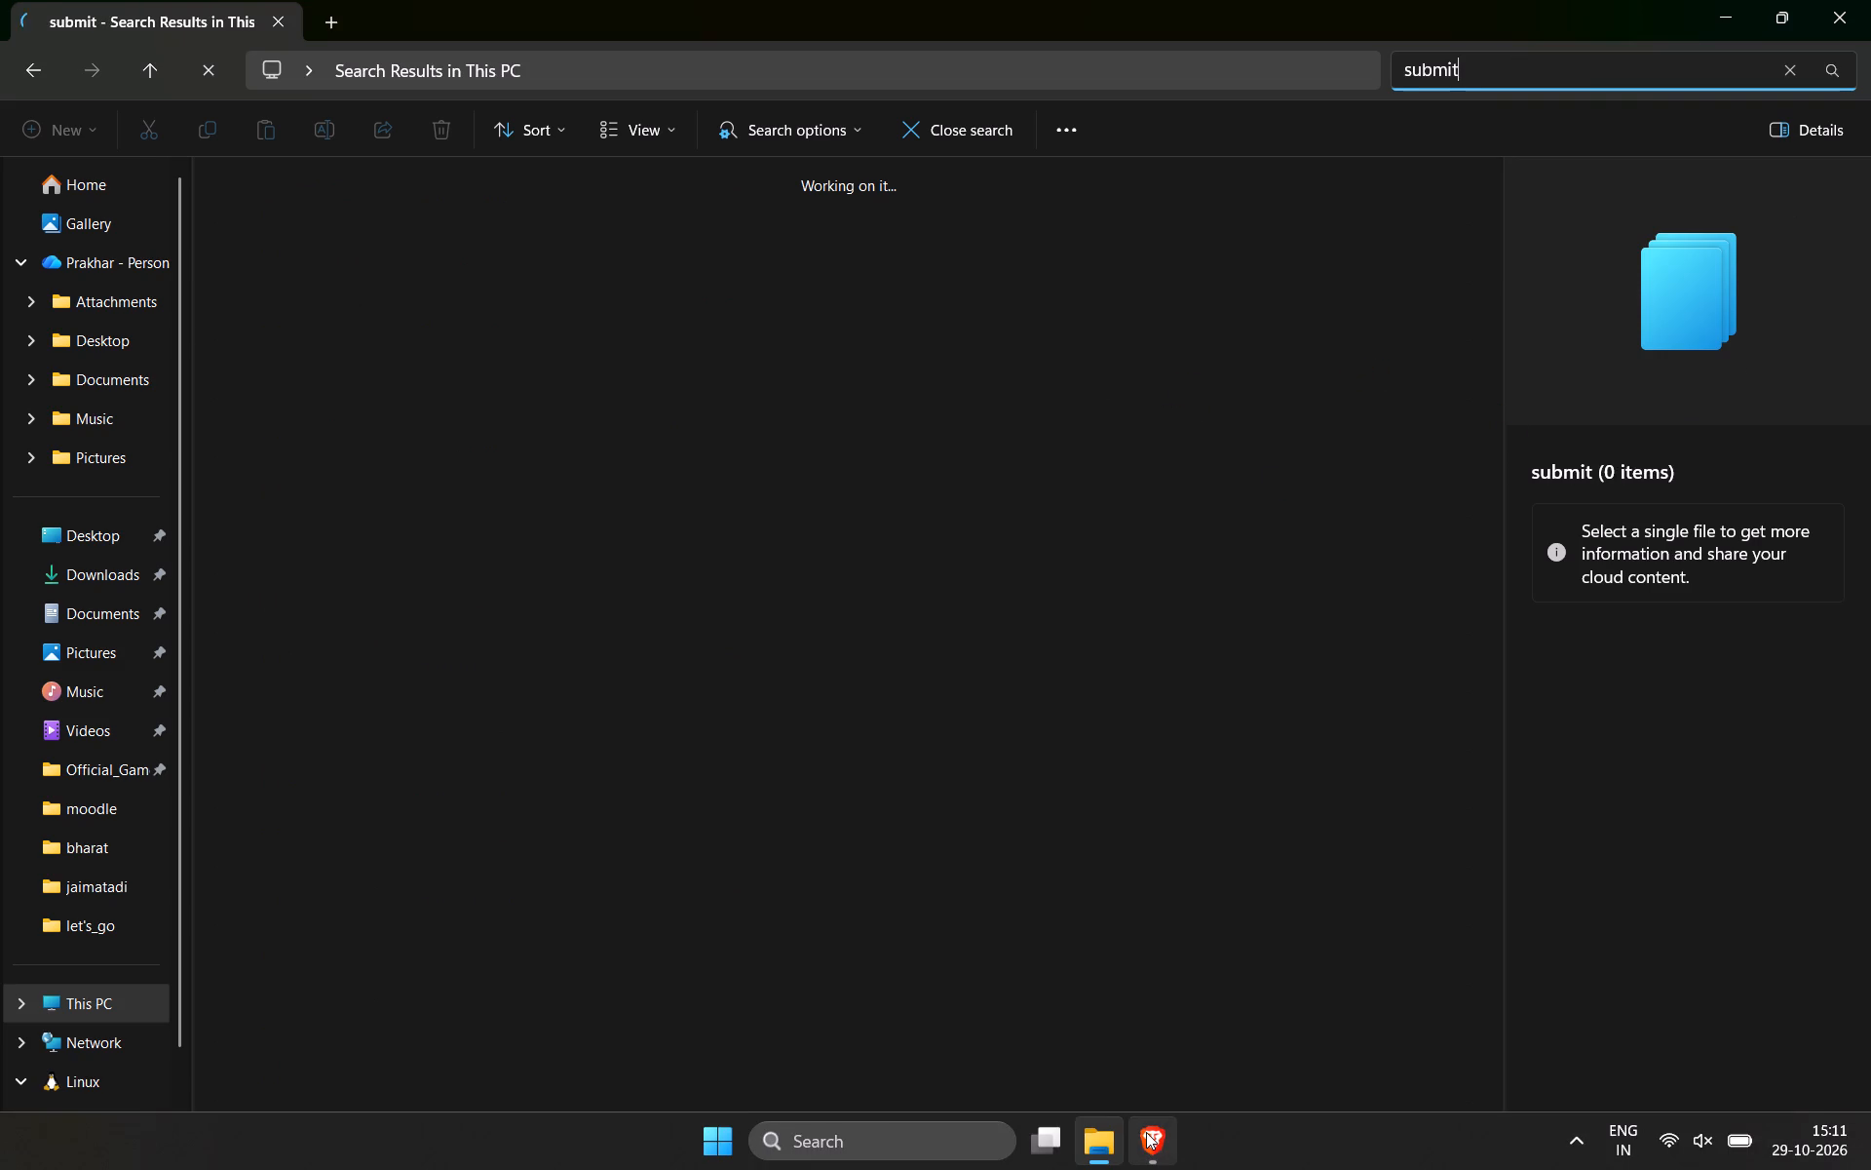
Switch back to Brave, locate submit.pdf through the download history, and open it from its folder.
click(1146, 1132)
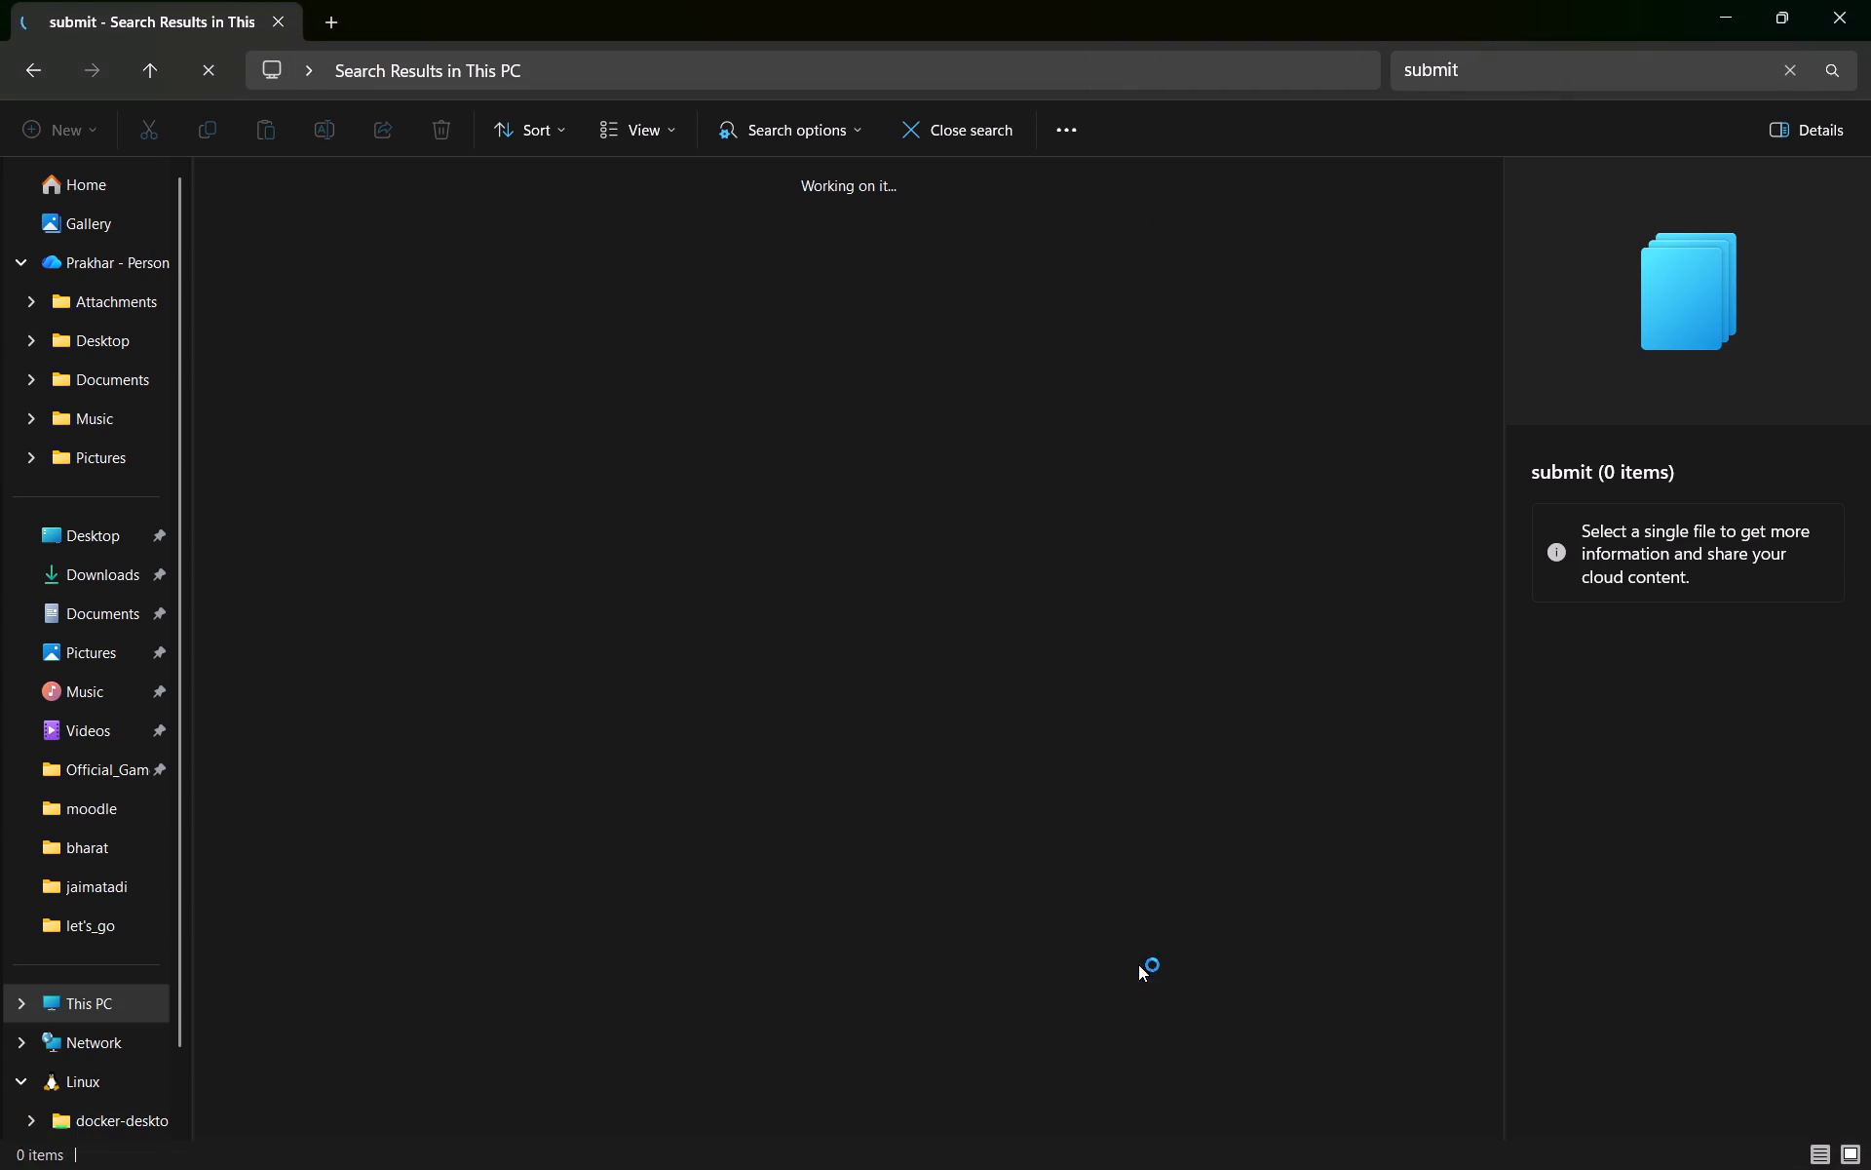
click(1144, 1146)
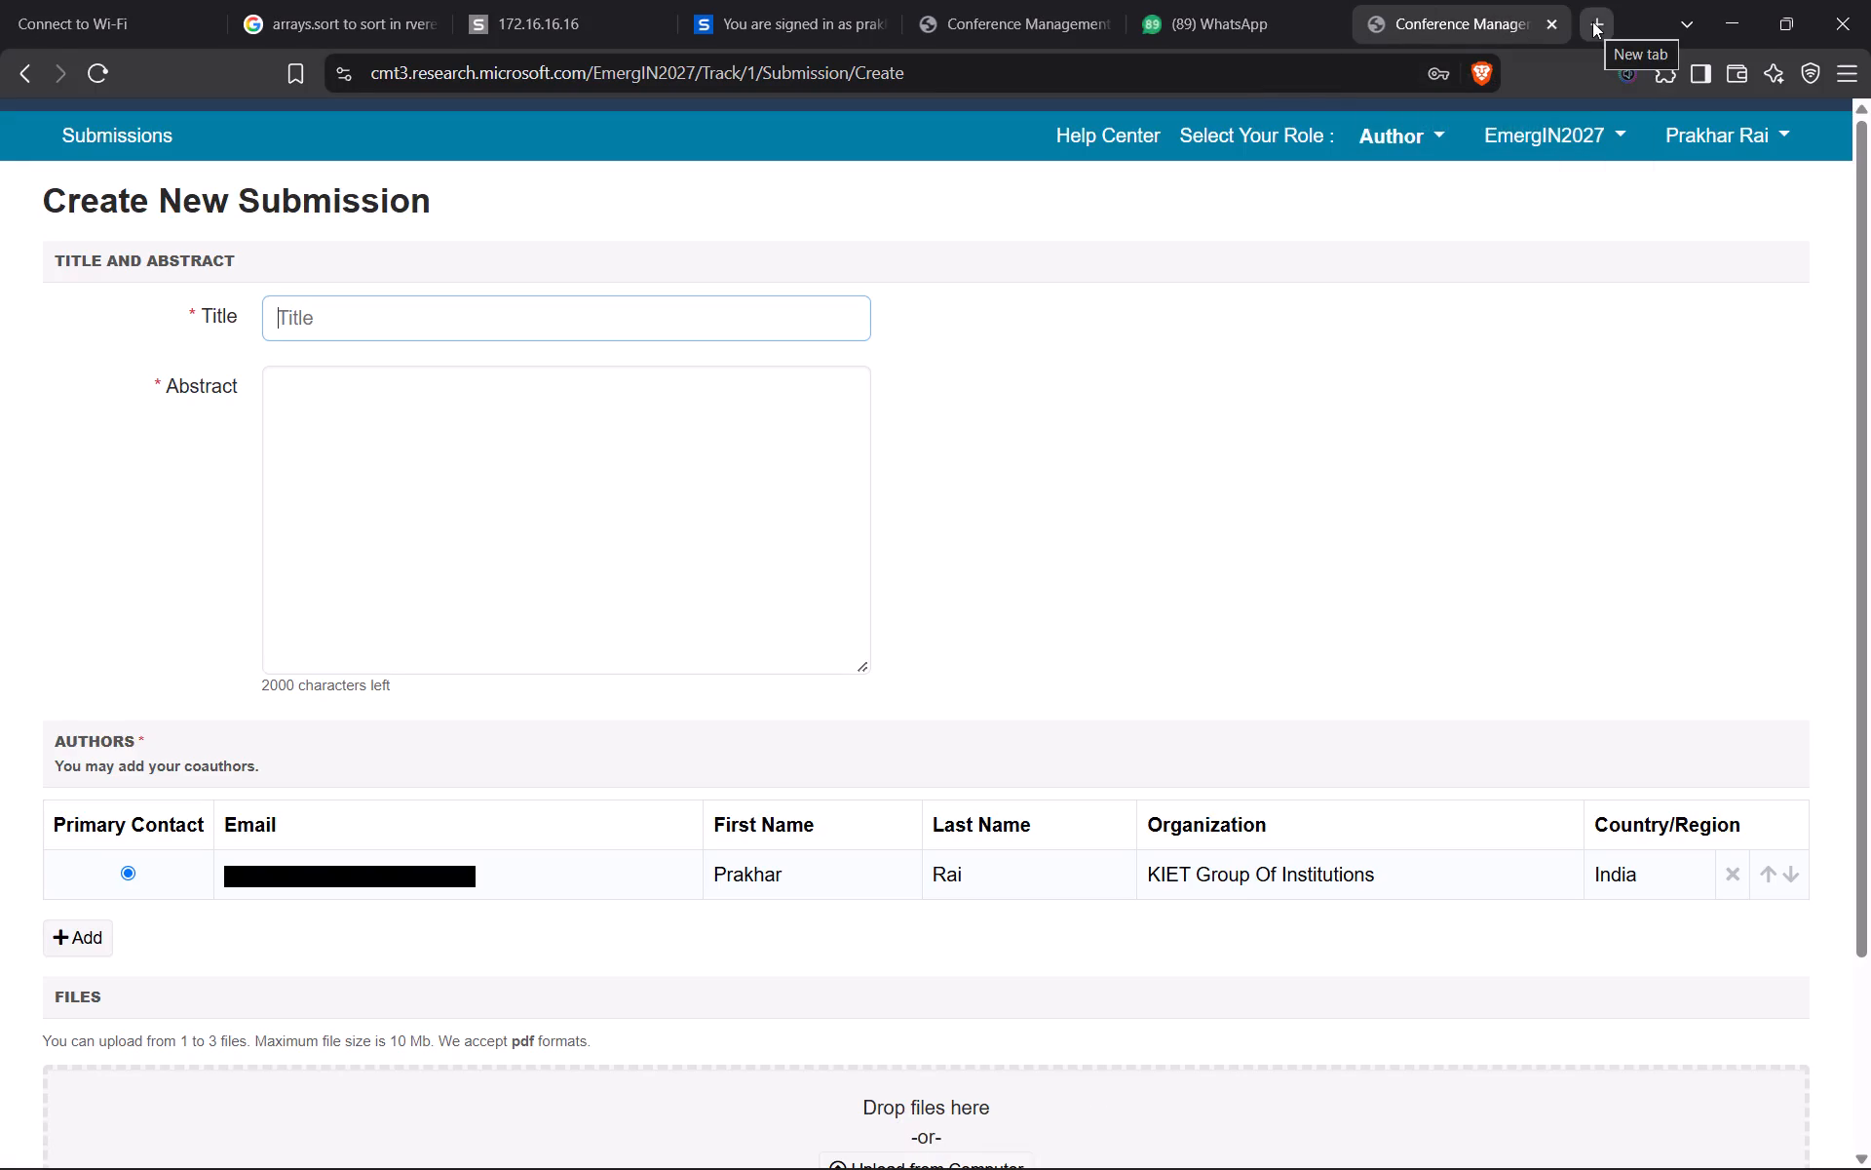
key(ctrl+j)
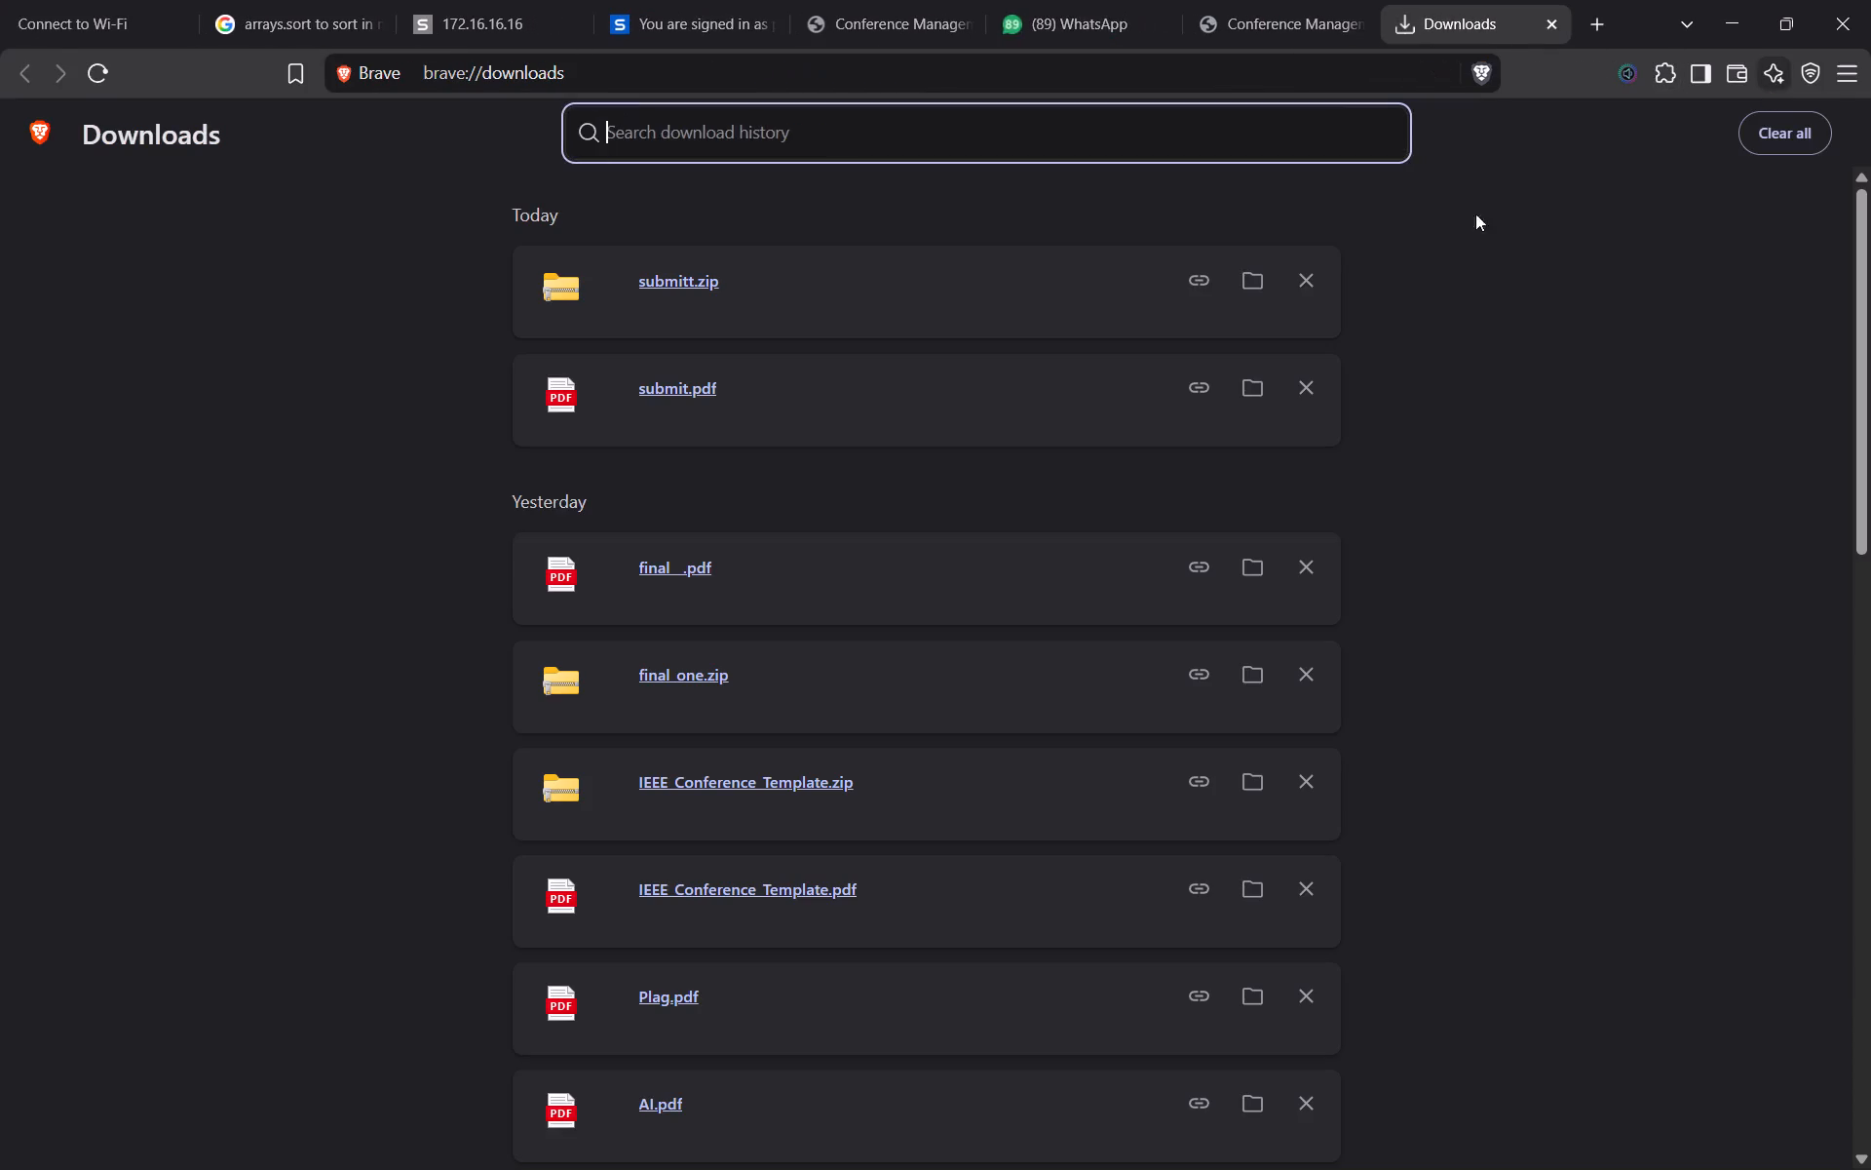
click(1259, 382)
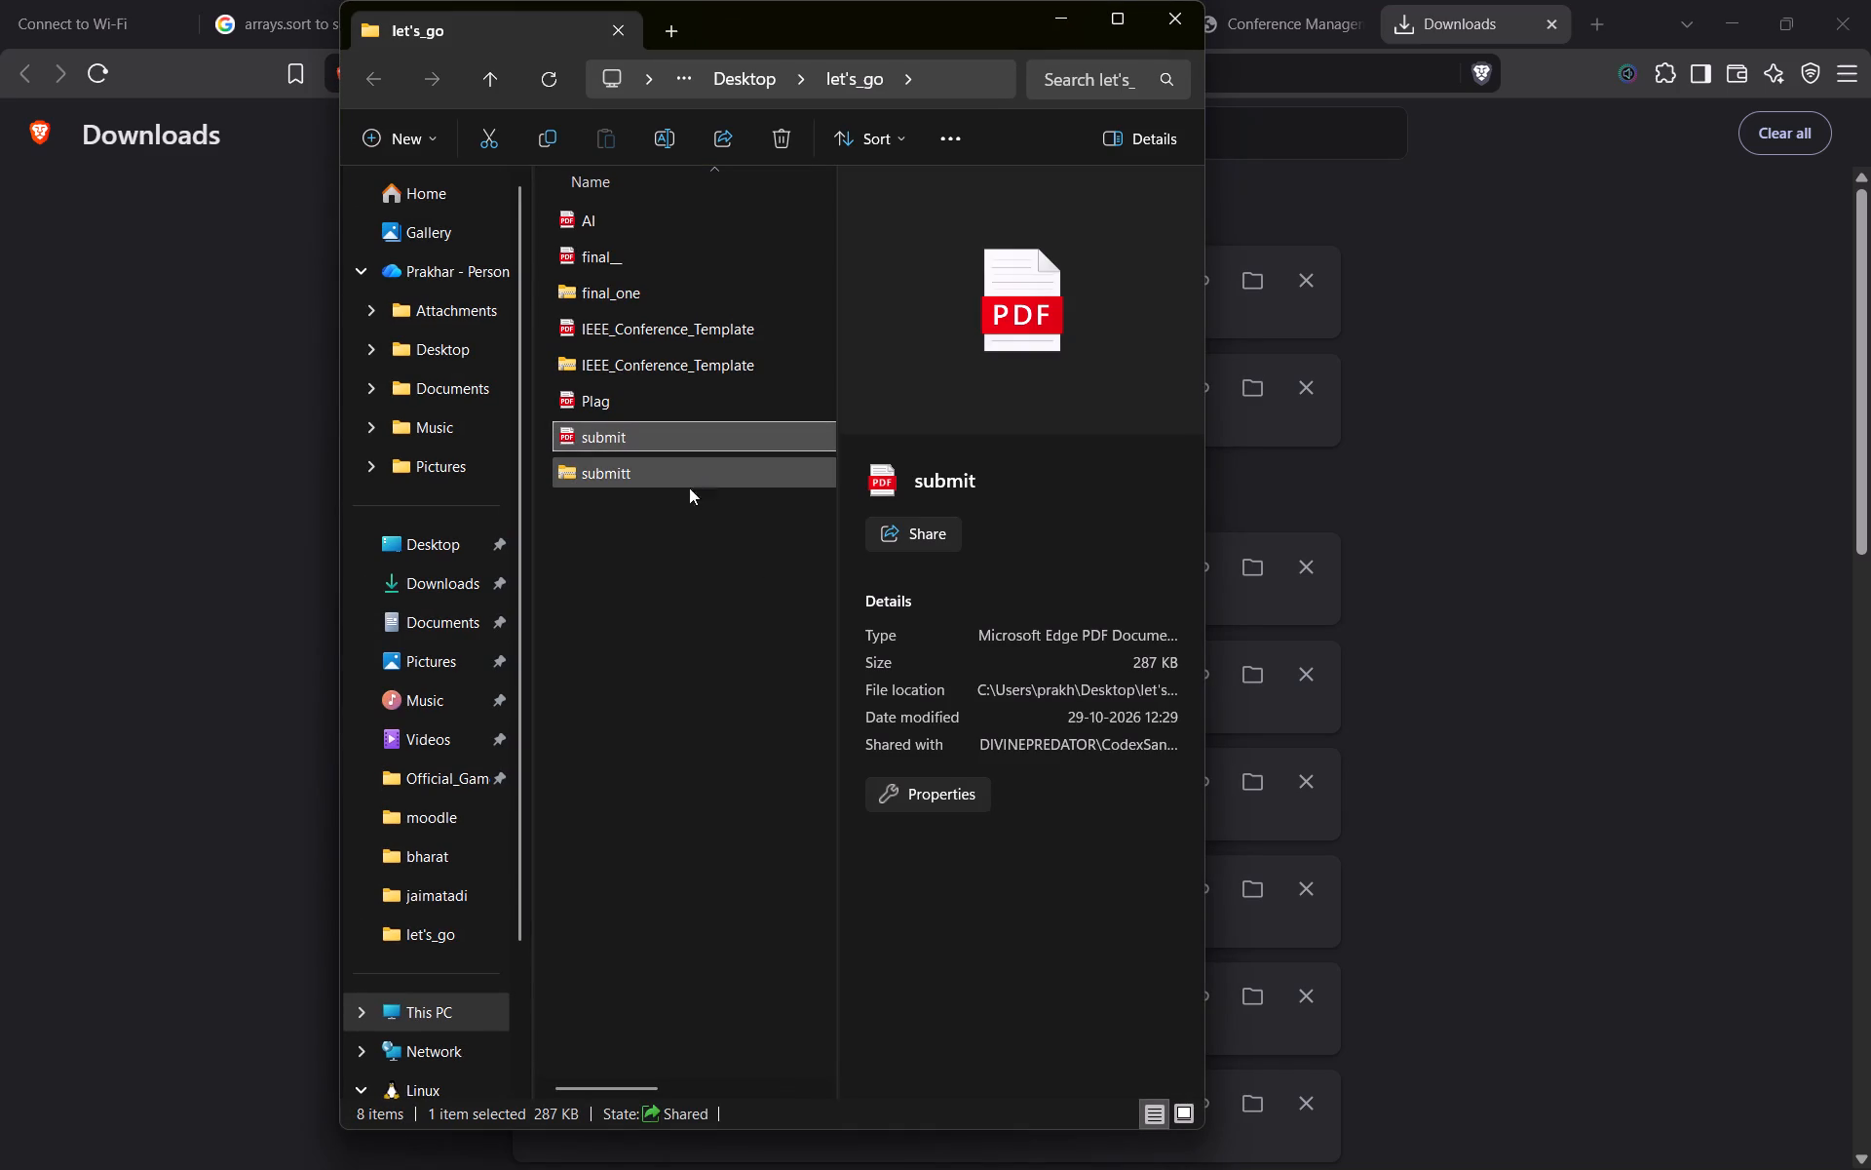
double_click(593, 429)
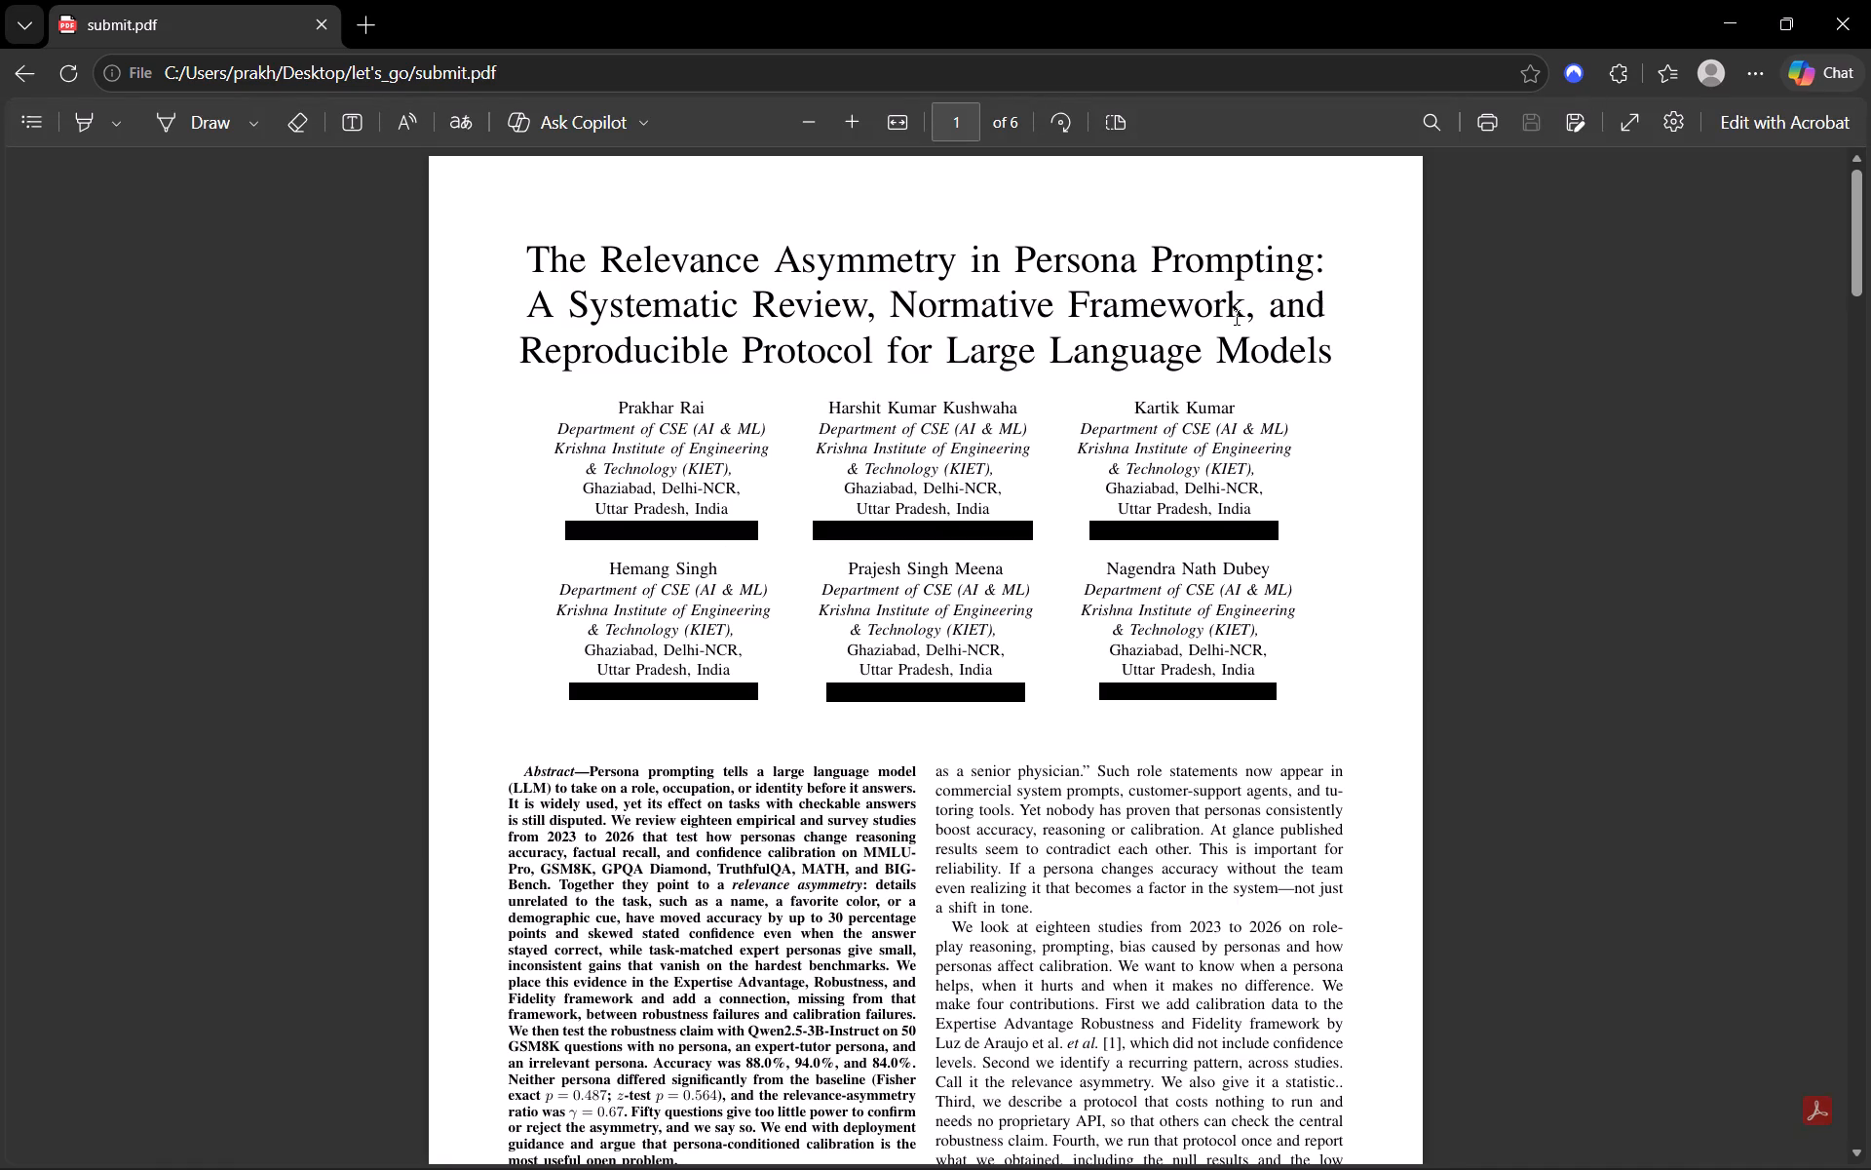
Copy the paper's full title from submit.pdf into the Title field of the new submission in Brave.
drag(1340, 350, 396, 235)
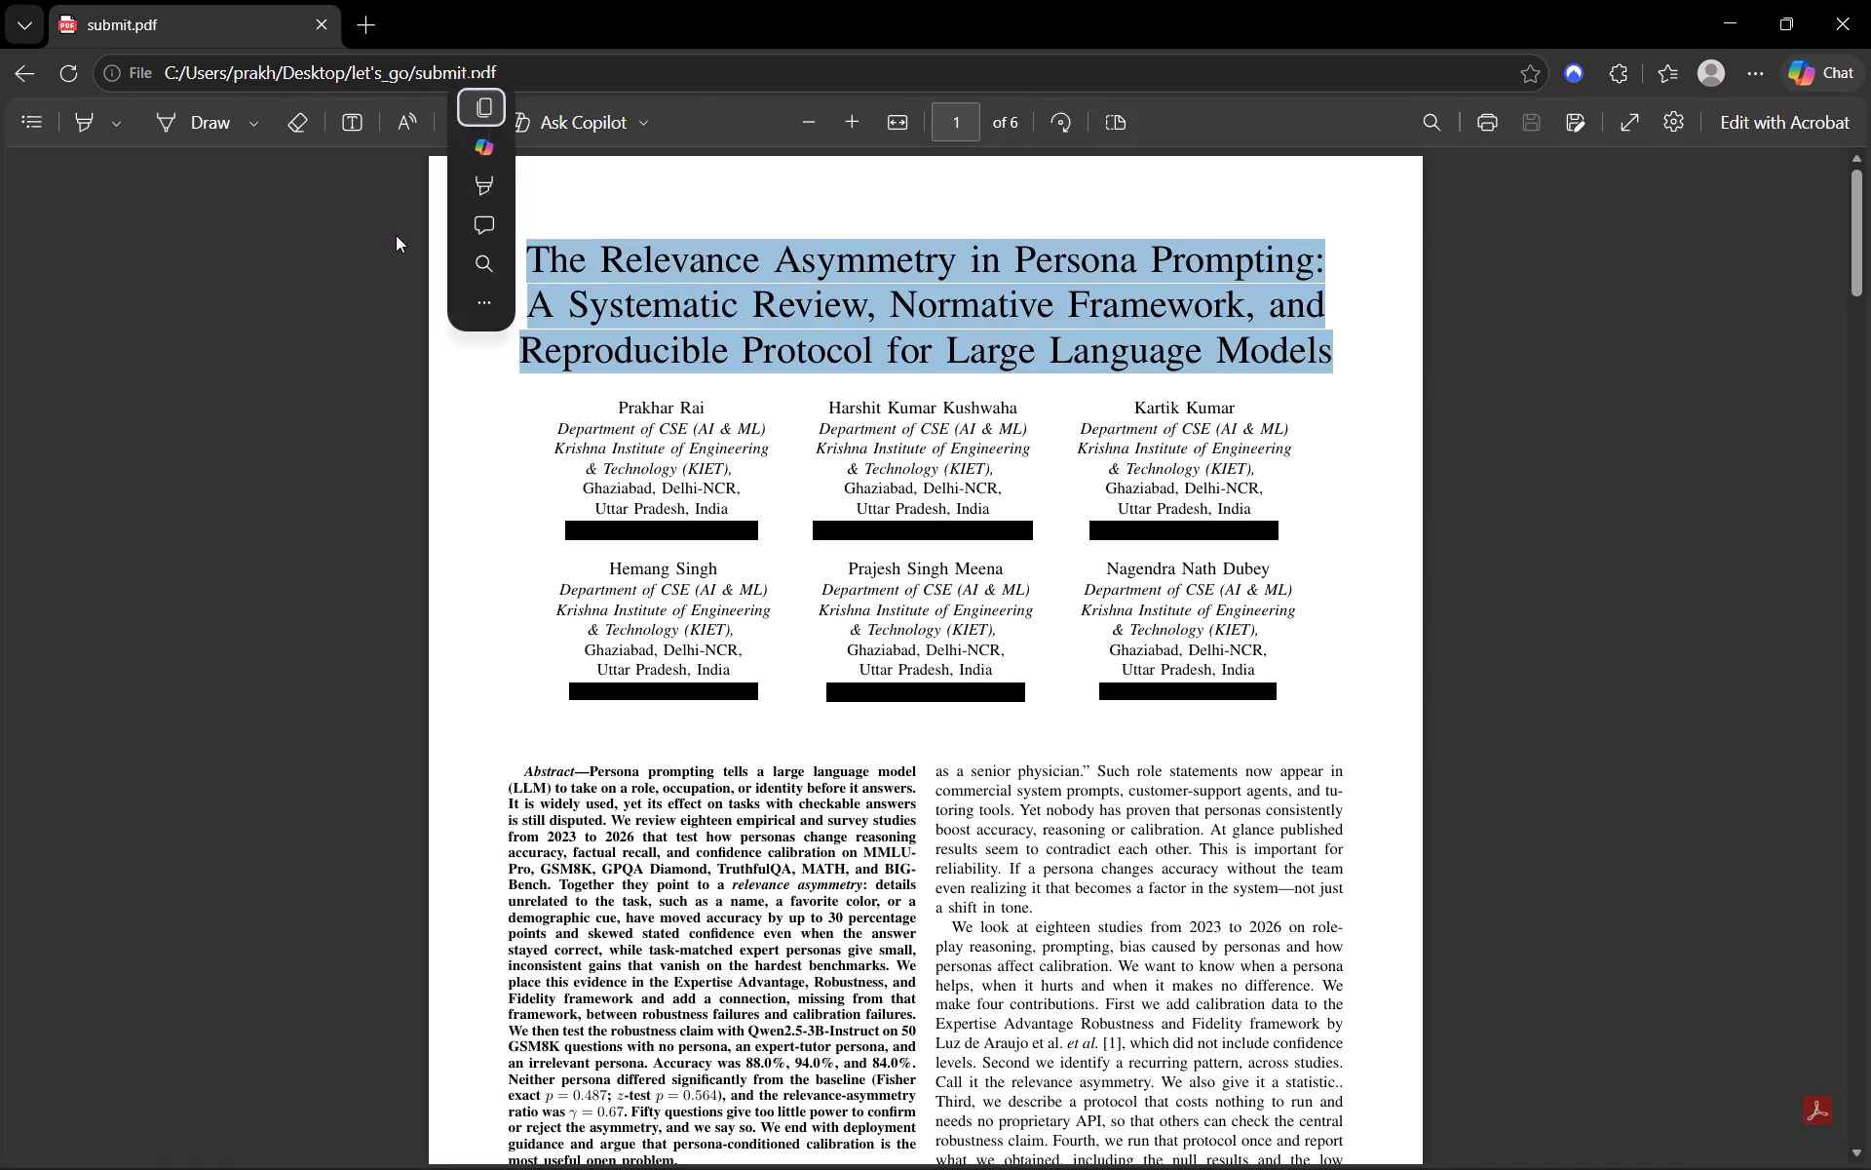
key(ctrl+c)
click(1129, 1159)
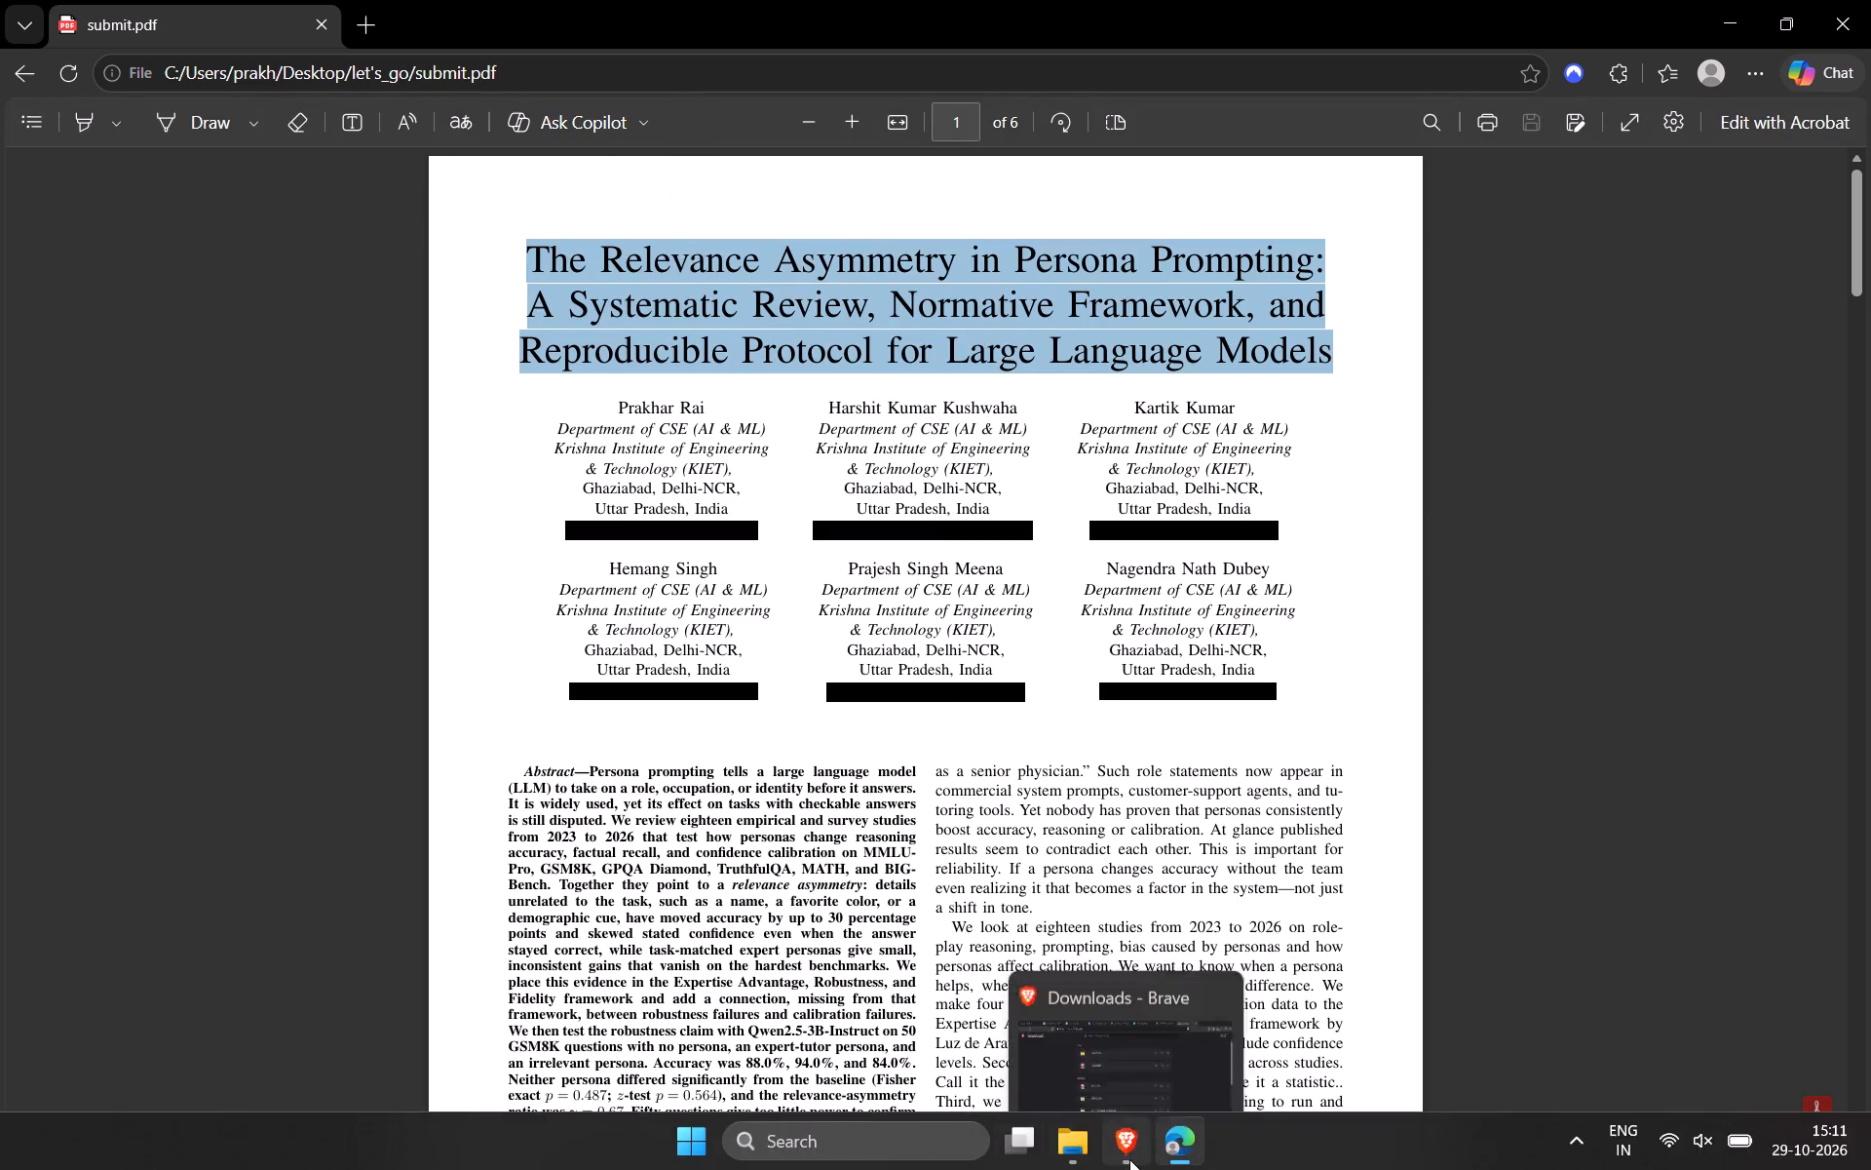
click(1196, 0)
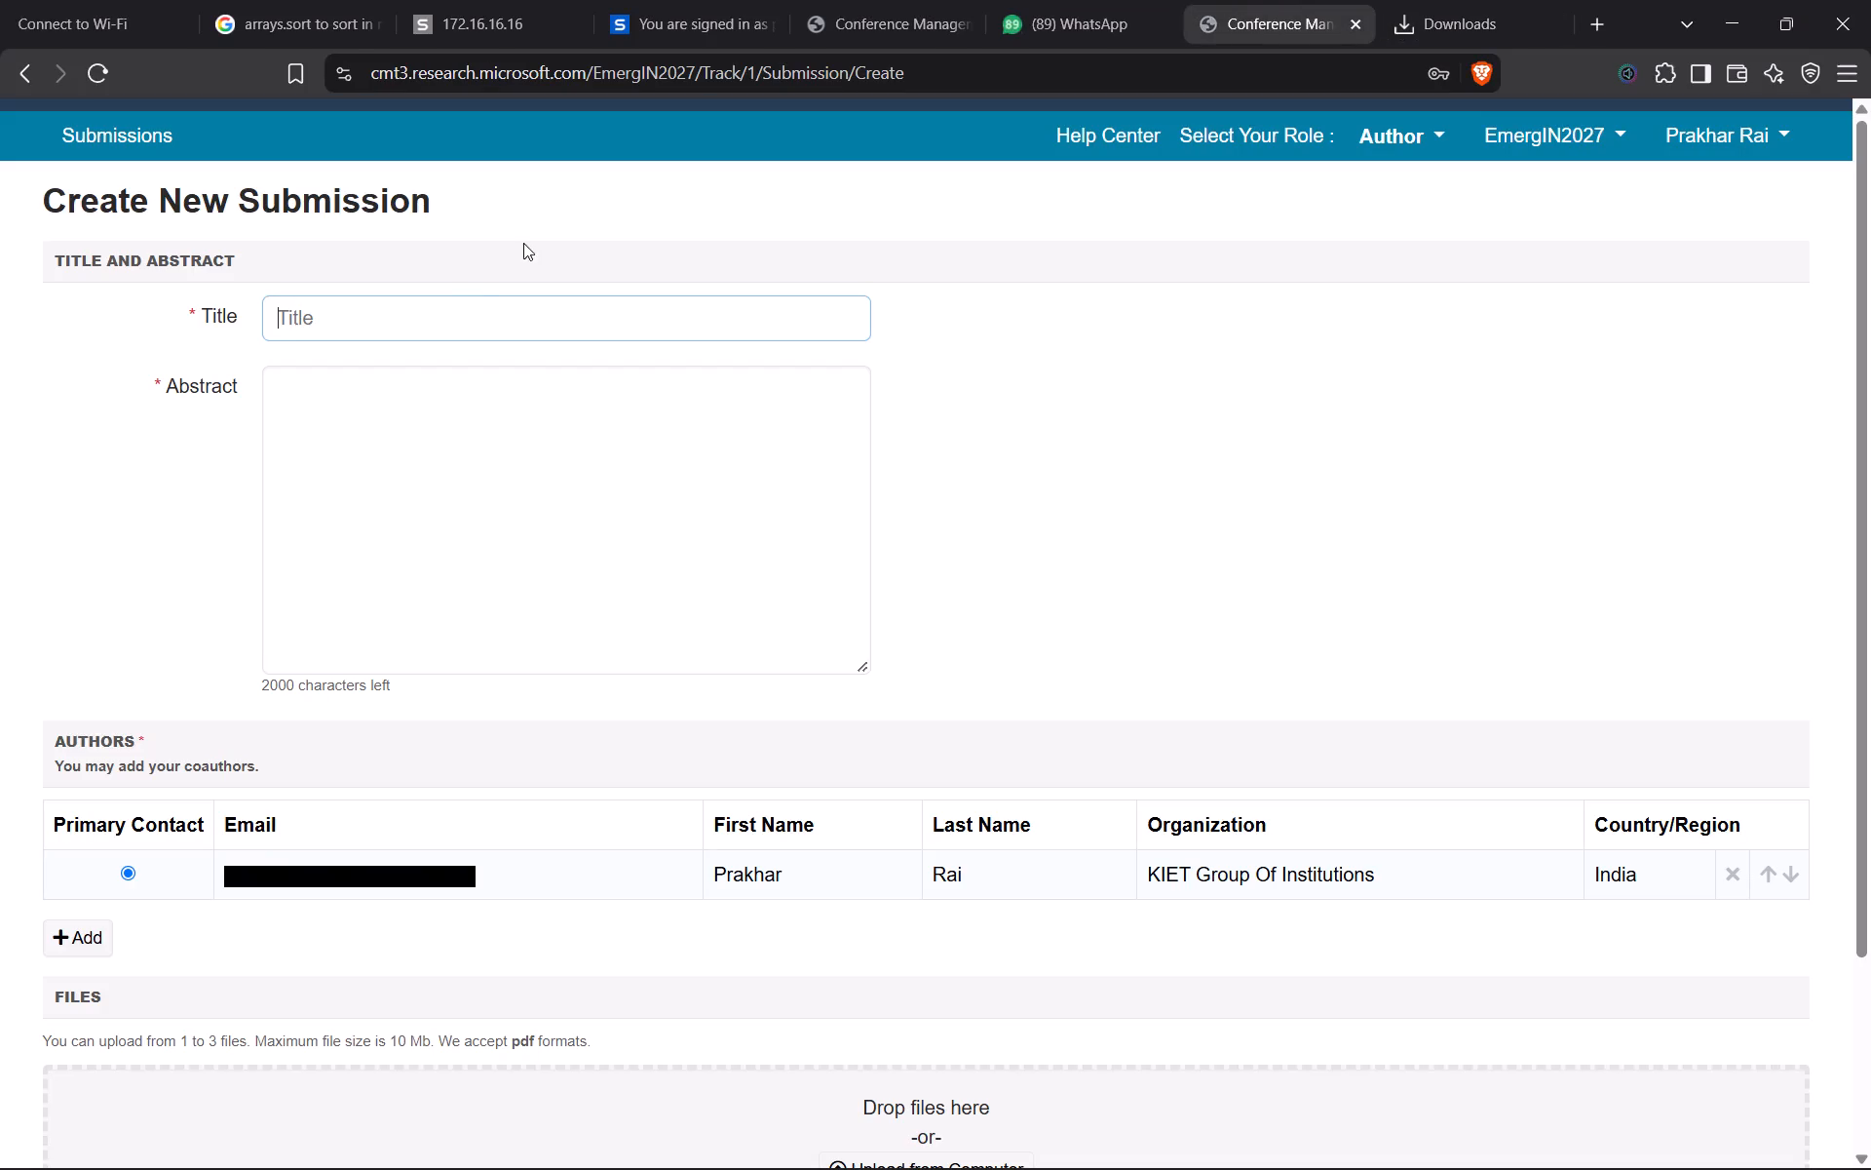
key(ctrl+v)
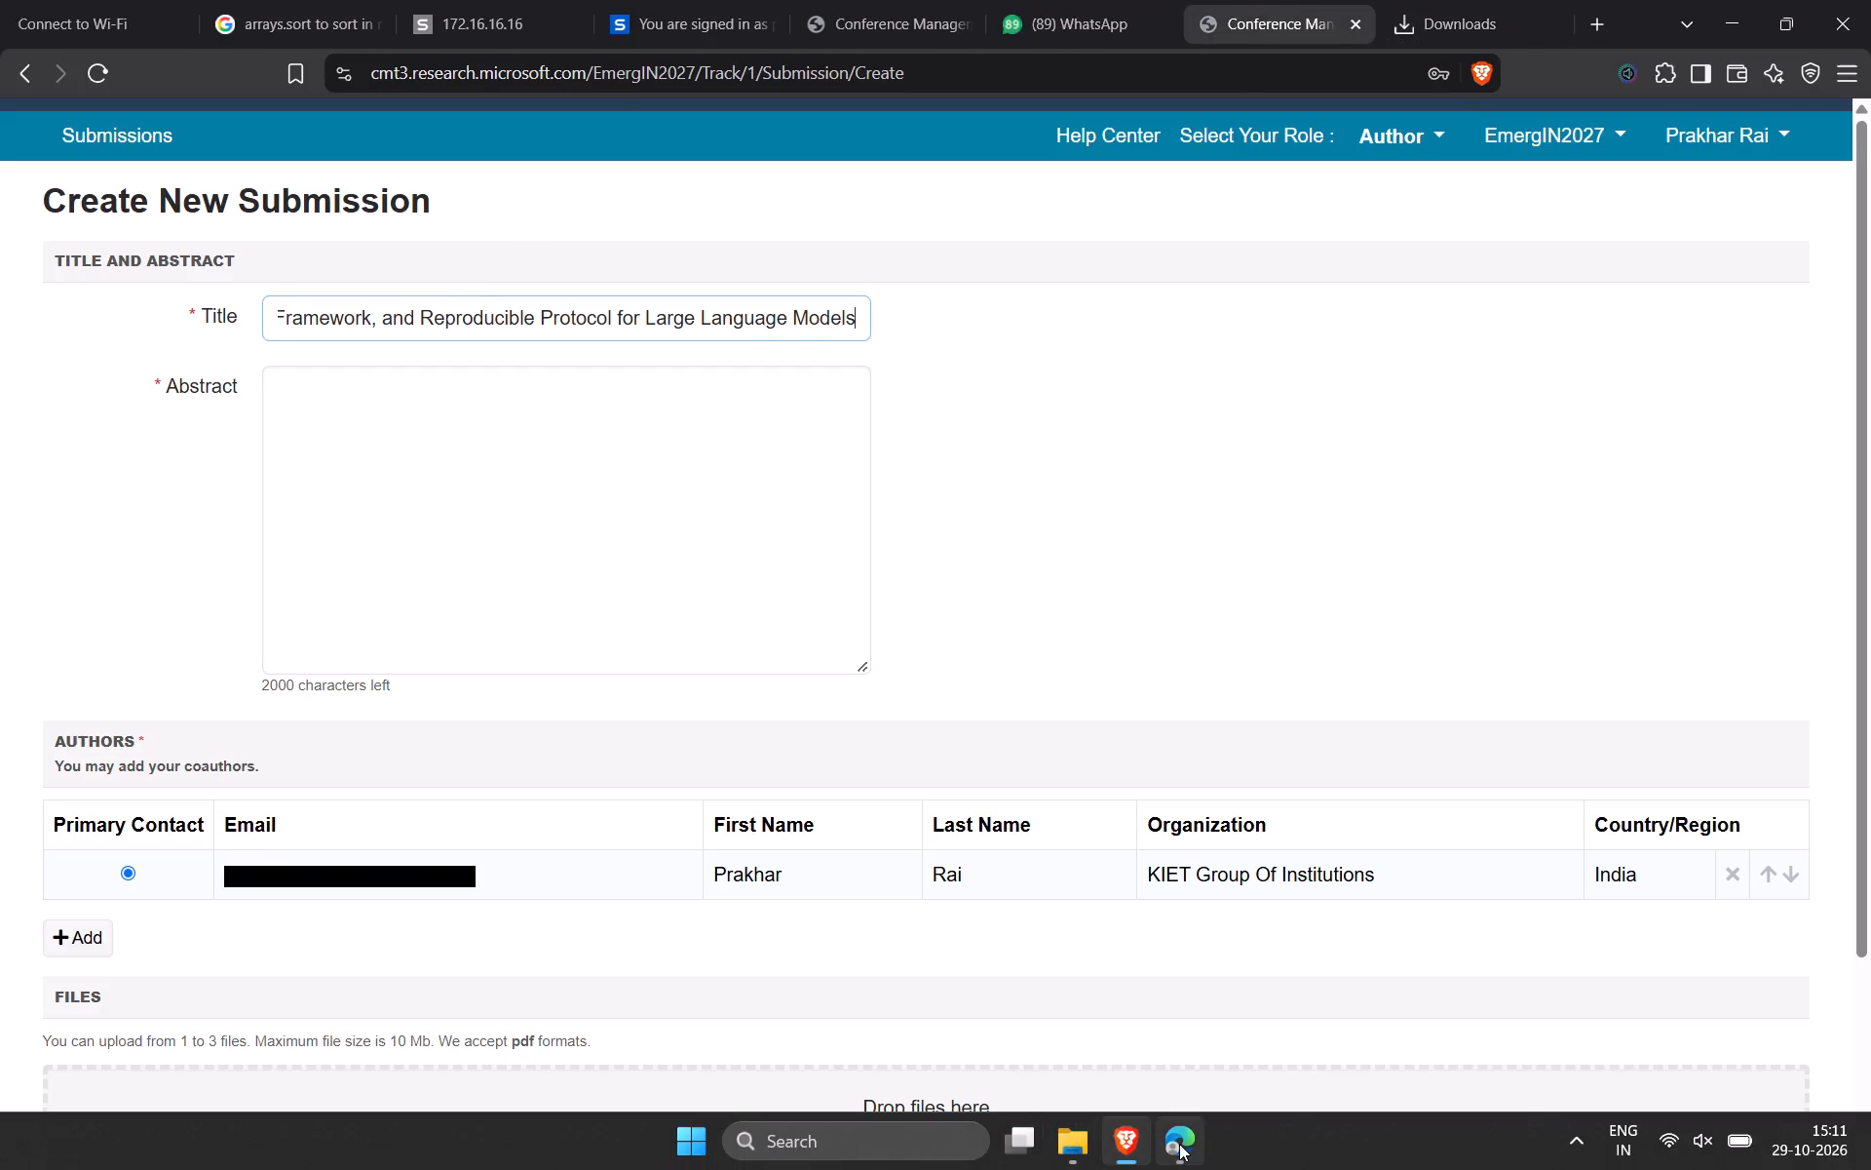
Copy the abstract text from submit.pdf into the submission's Abstract field and remove the dash before "Persona prompting".
click(1179, 1144)
scroll(683, 667, down, 2)
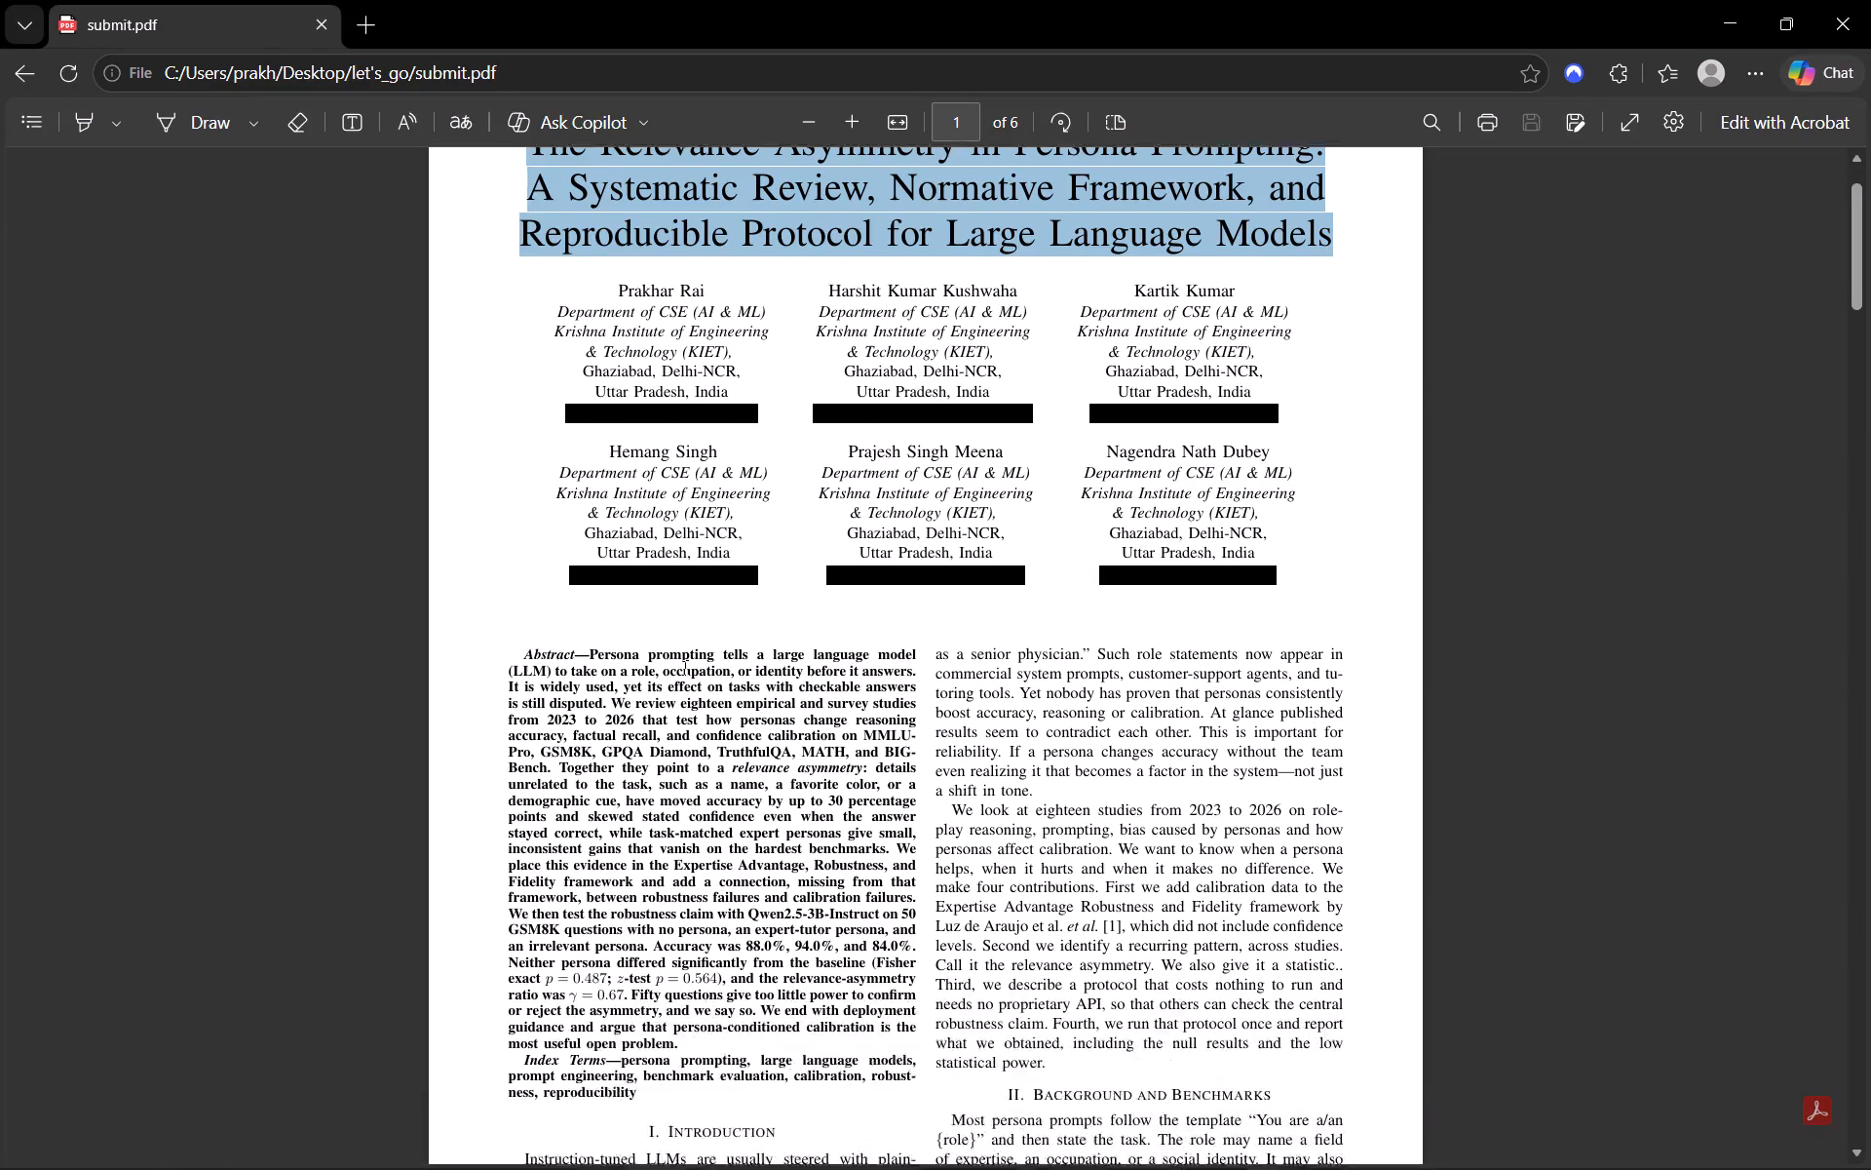
scroll(683, 667, down, 2)
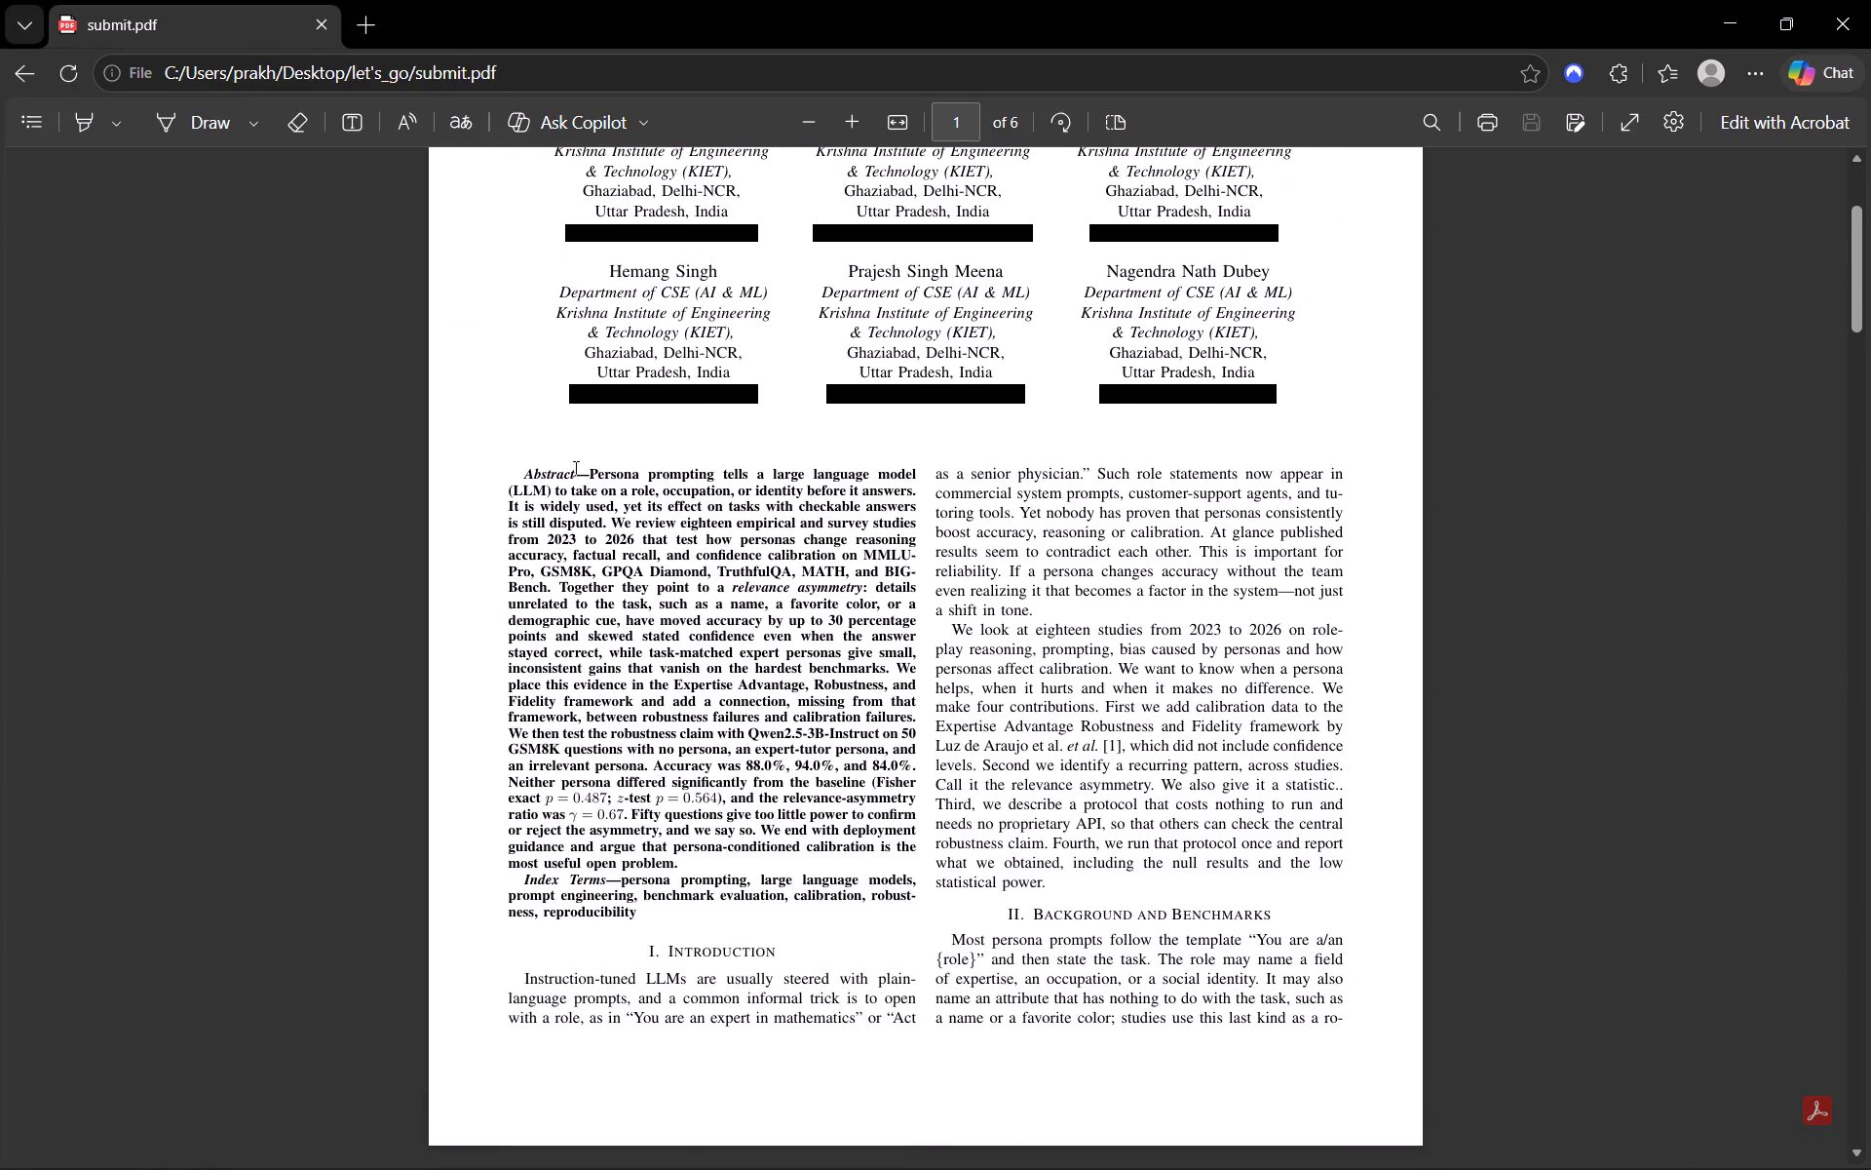
drag(589, 469, 704, 865)
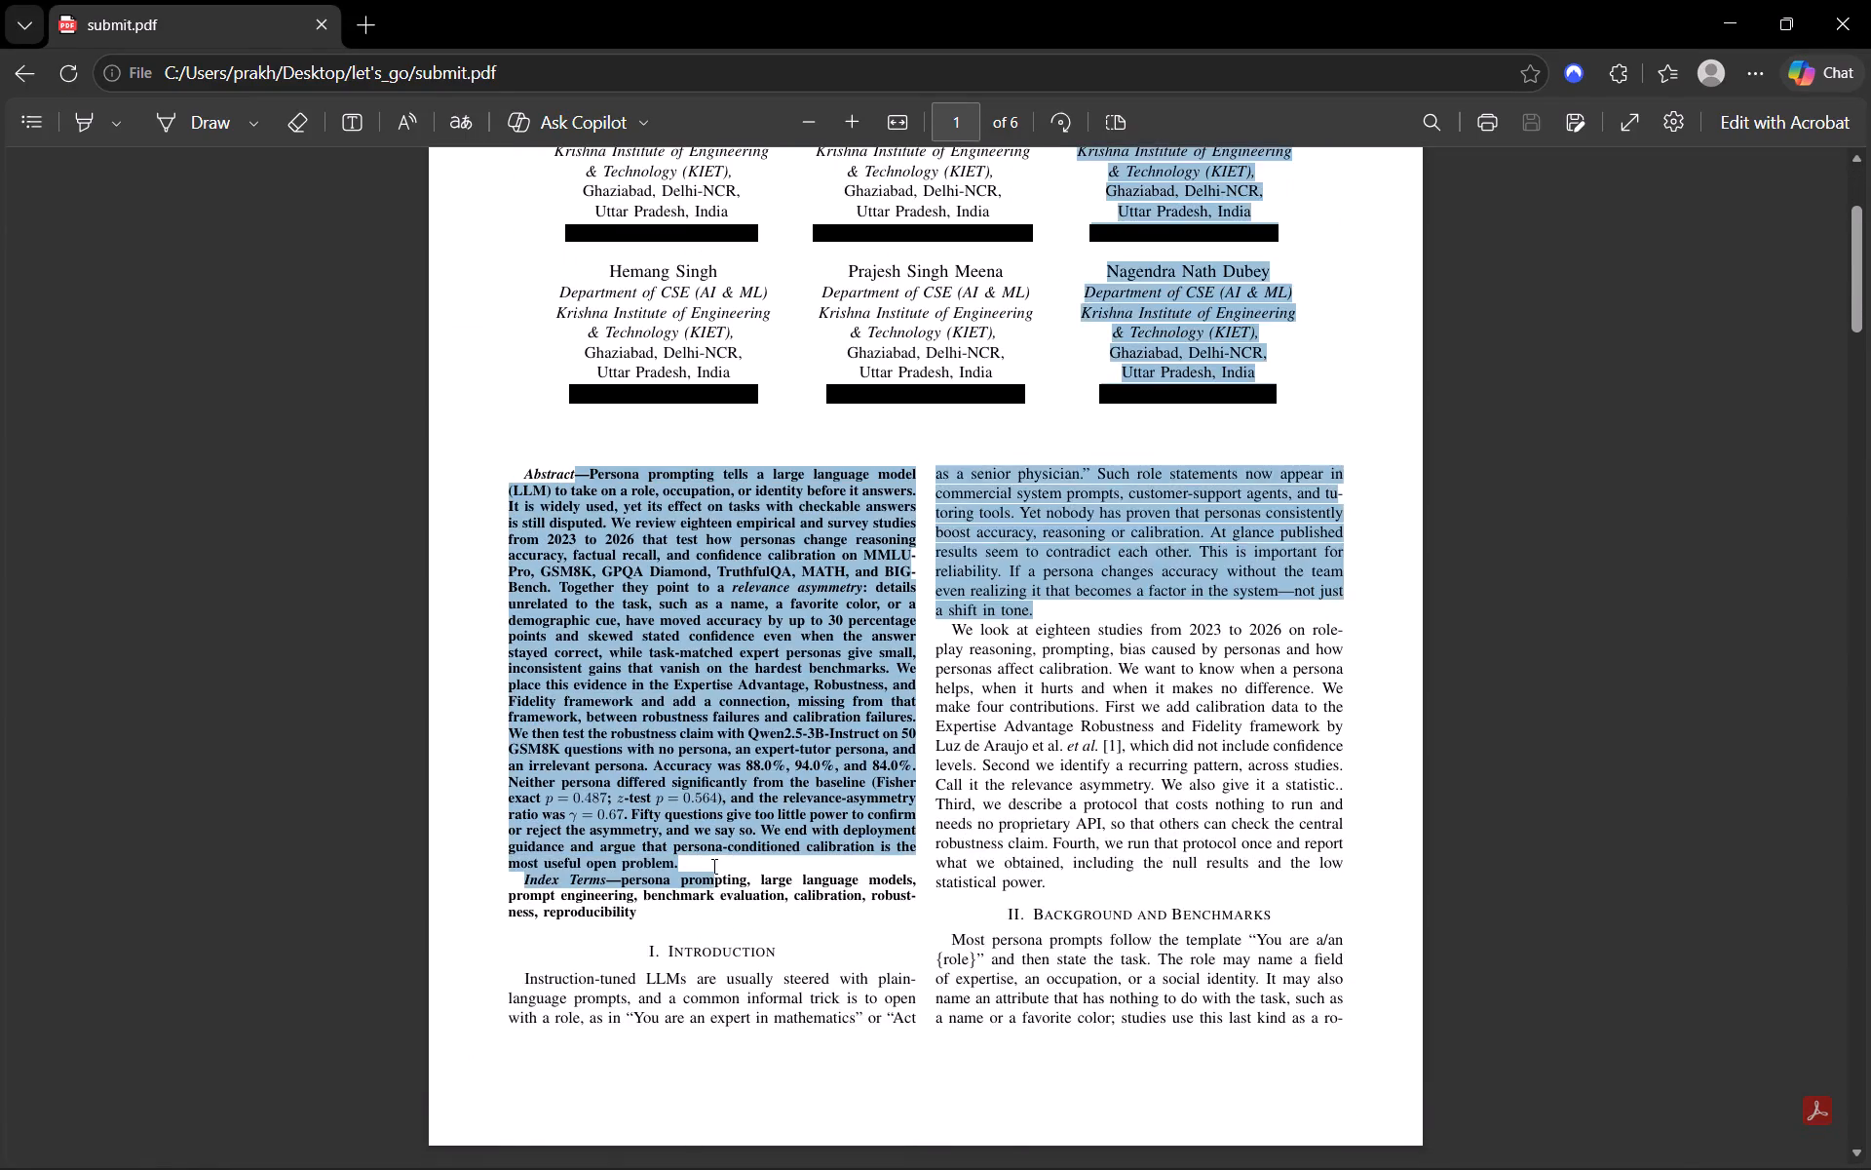
drag(704, 865, 682, 859)
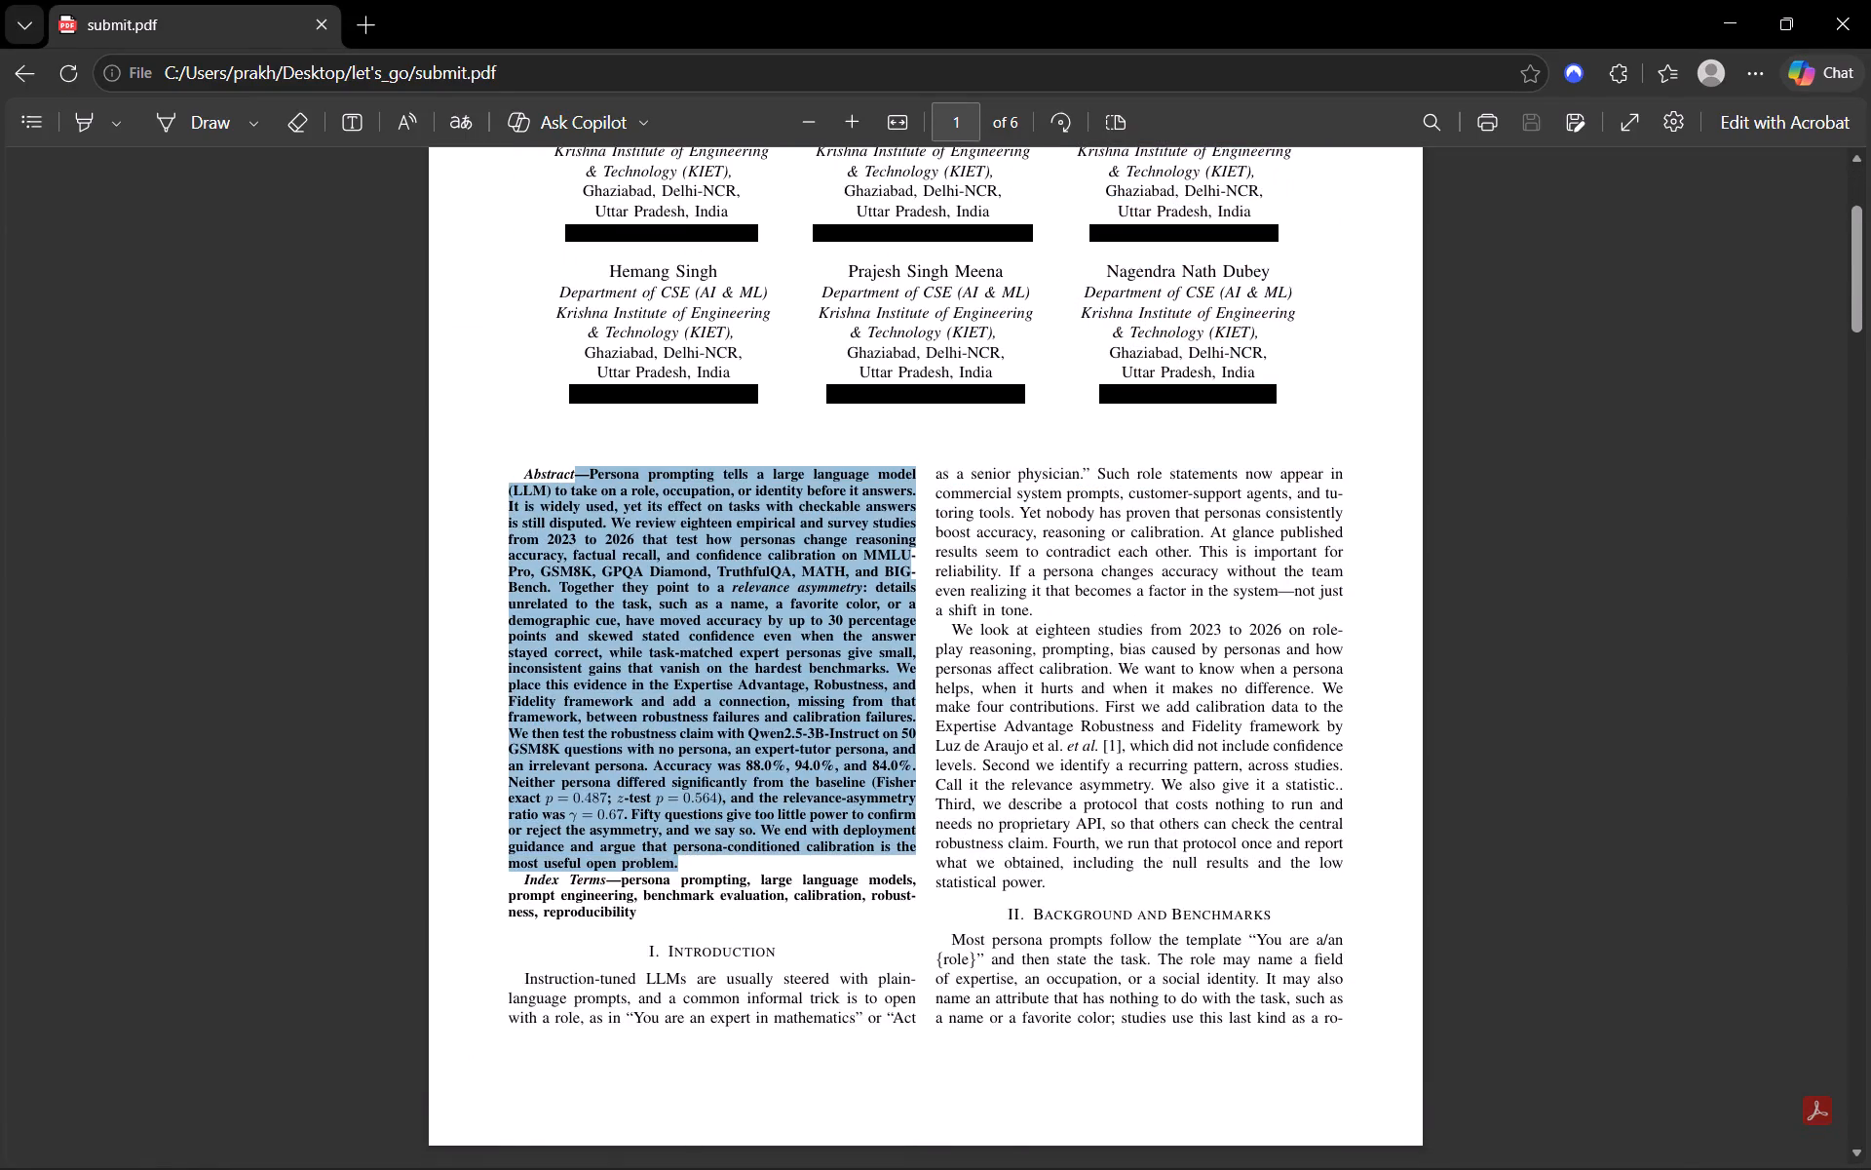
key(ctrl+c)
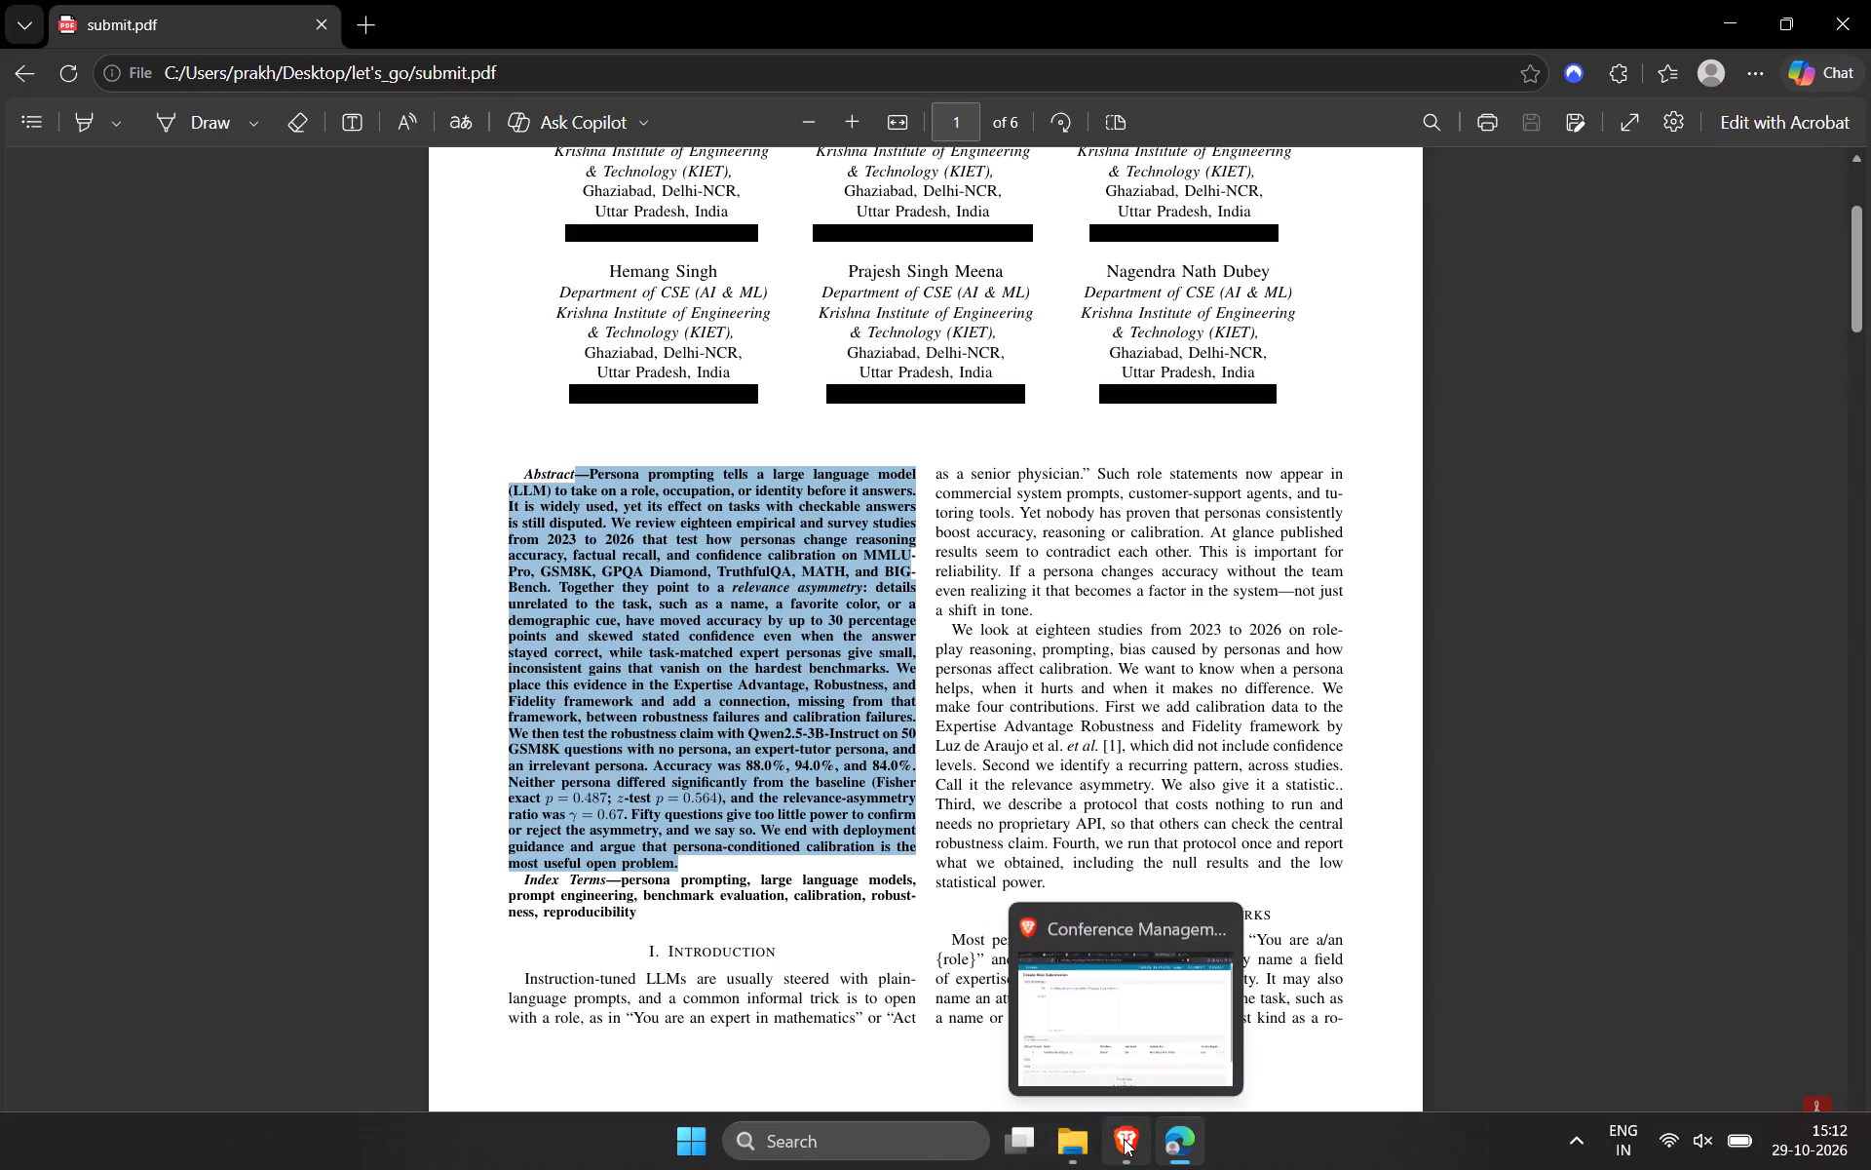
click(1130, 1131)
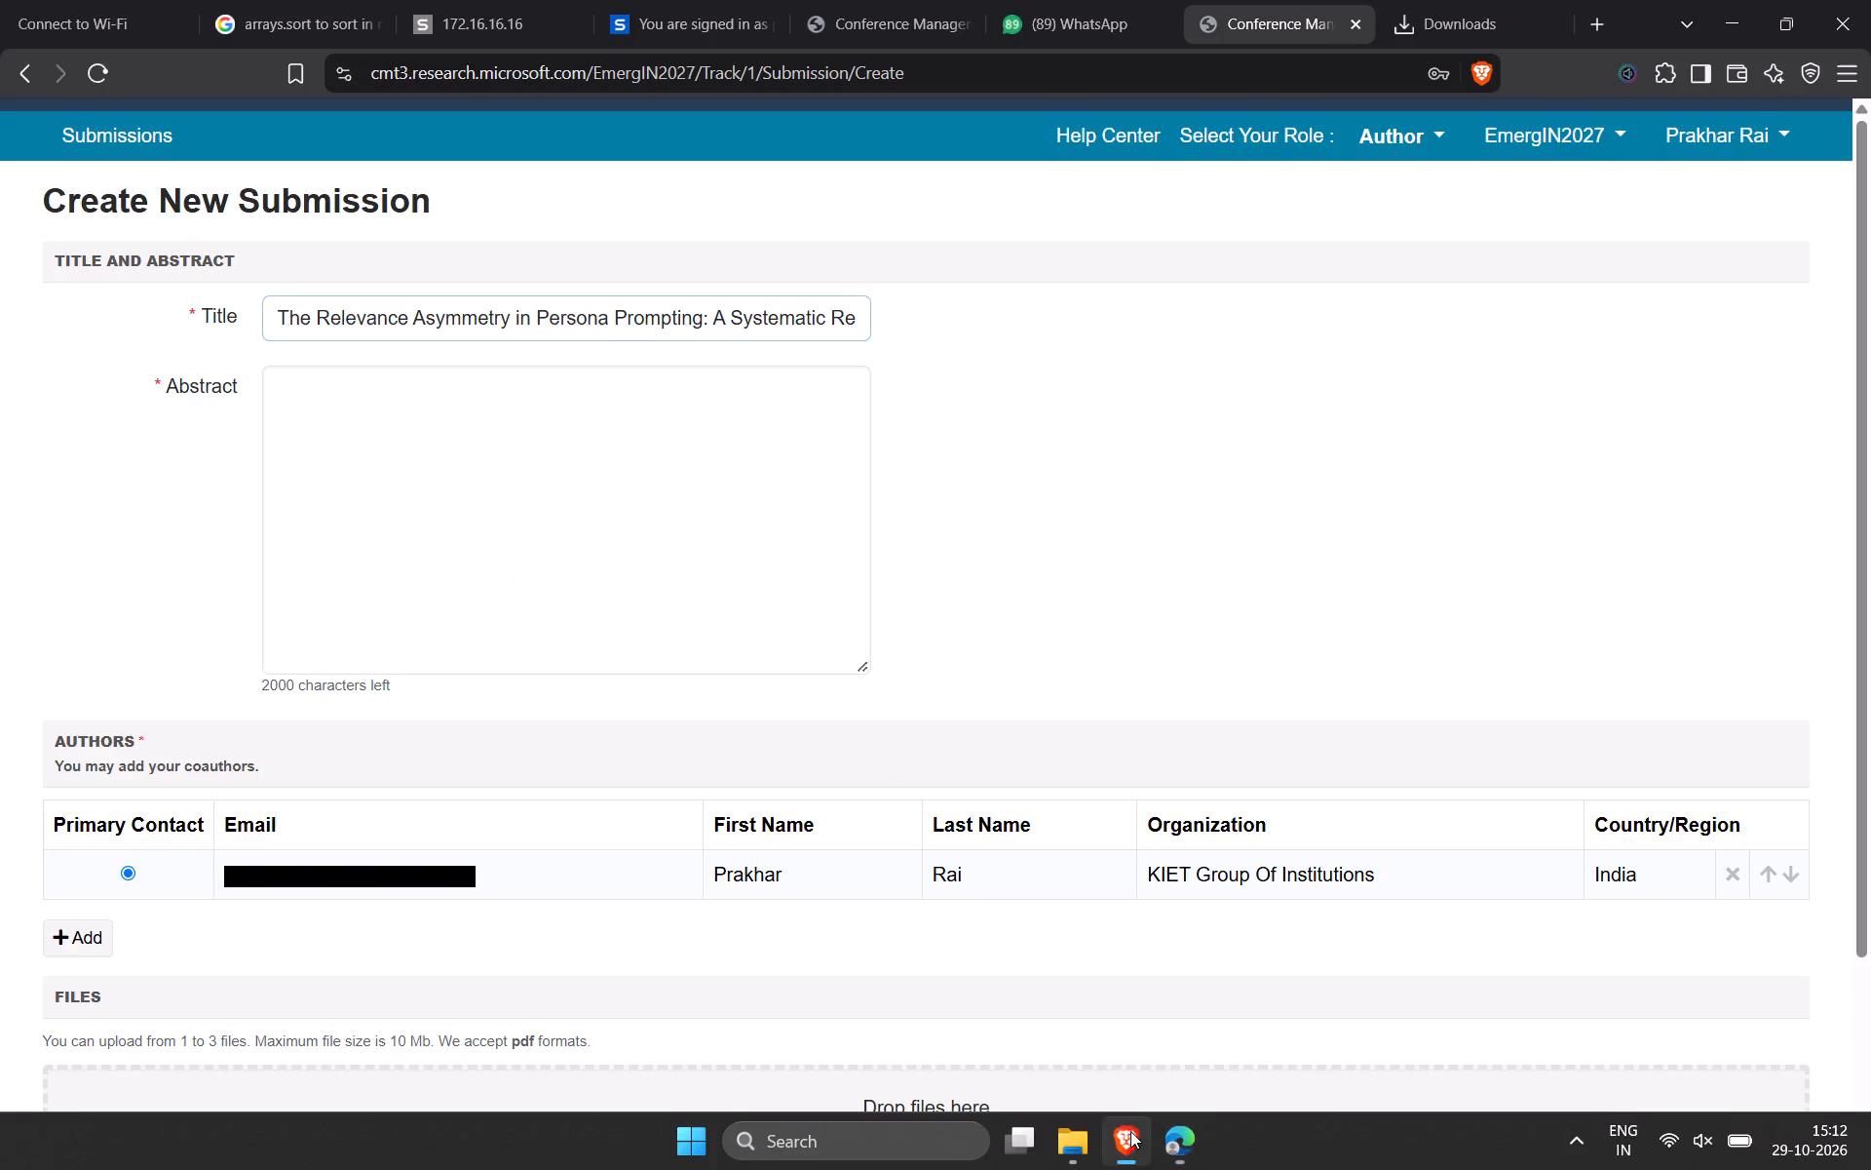
click(642, 562)
key(ctrl+v)
scroll(273, 374, up, 10)
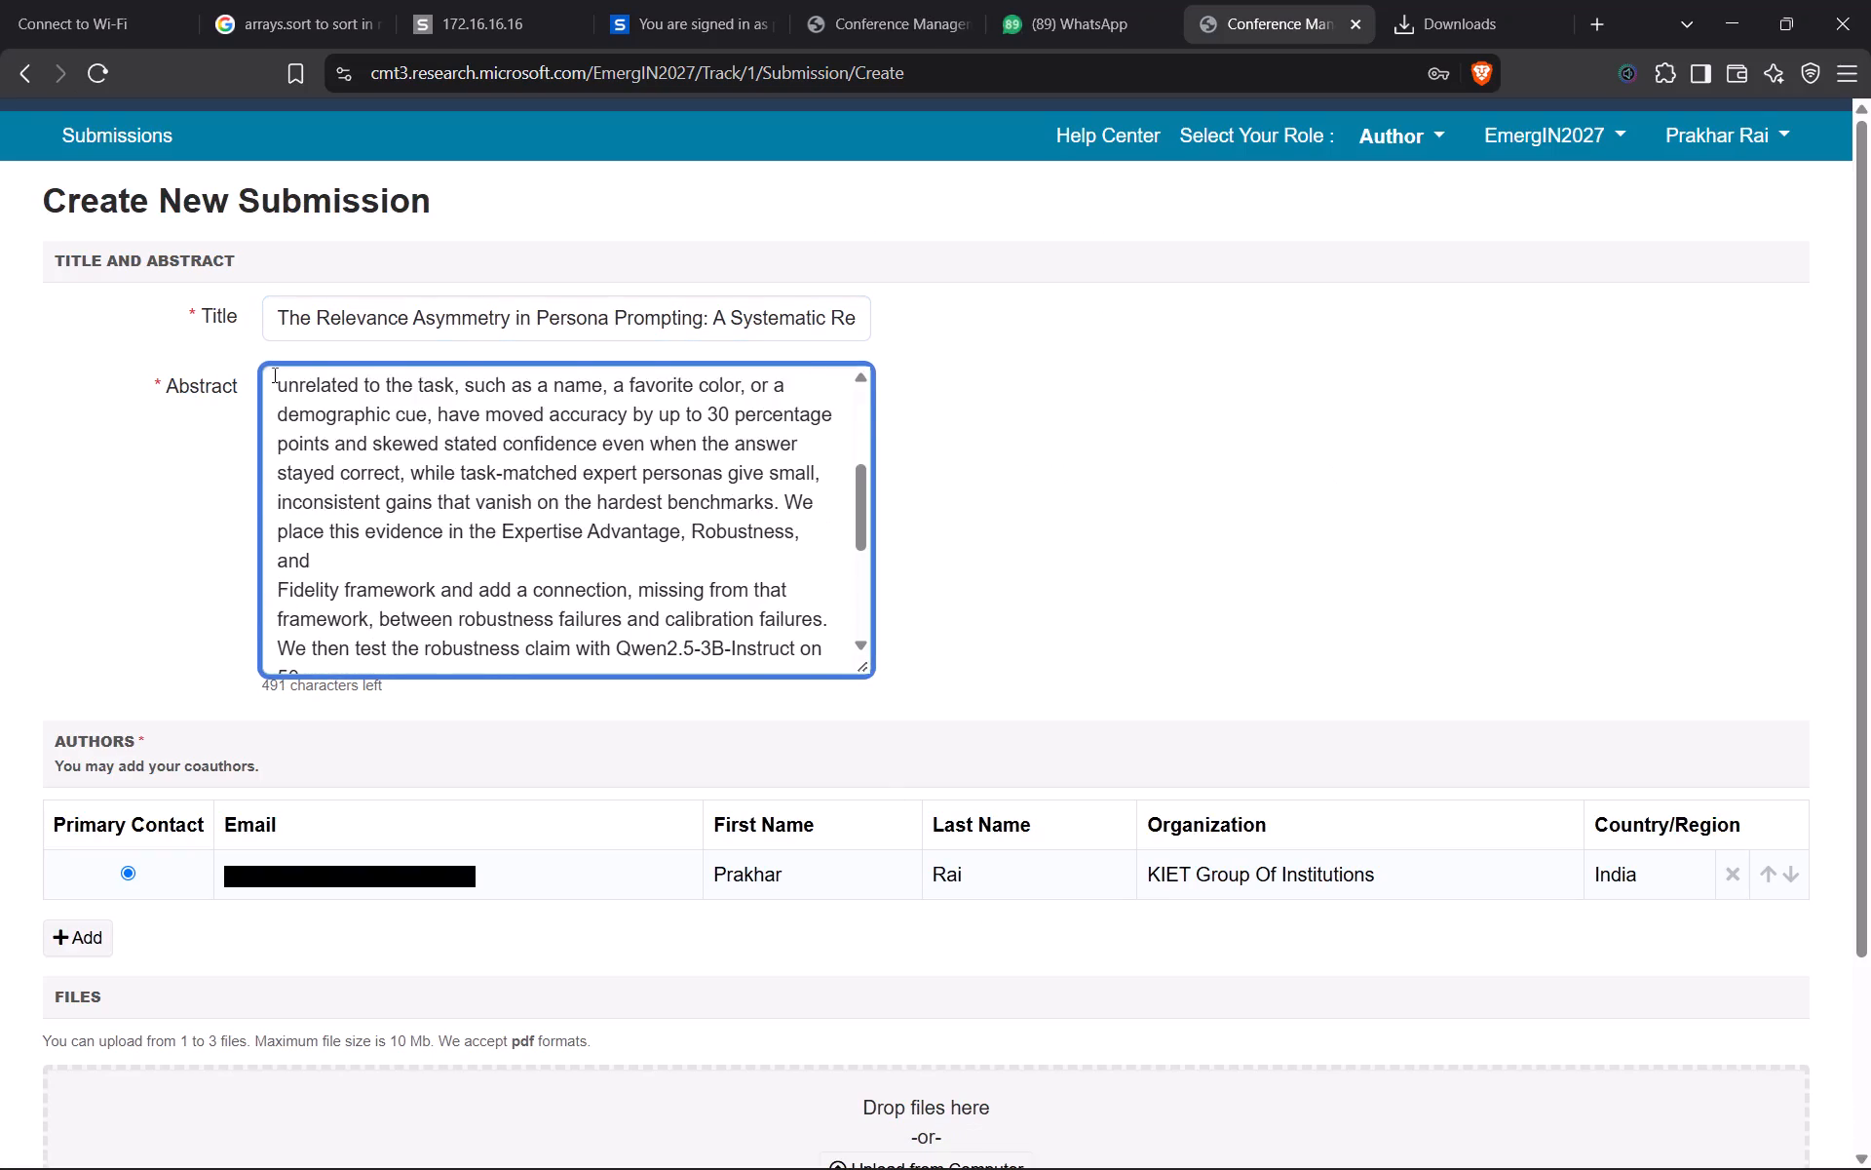
click(291, 393)
key(ctrl+BackSpace)
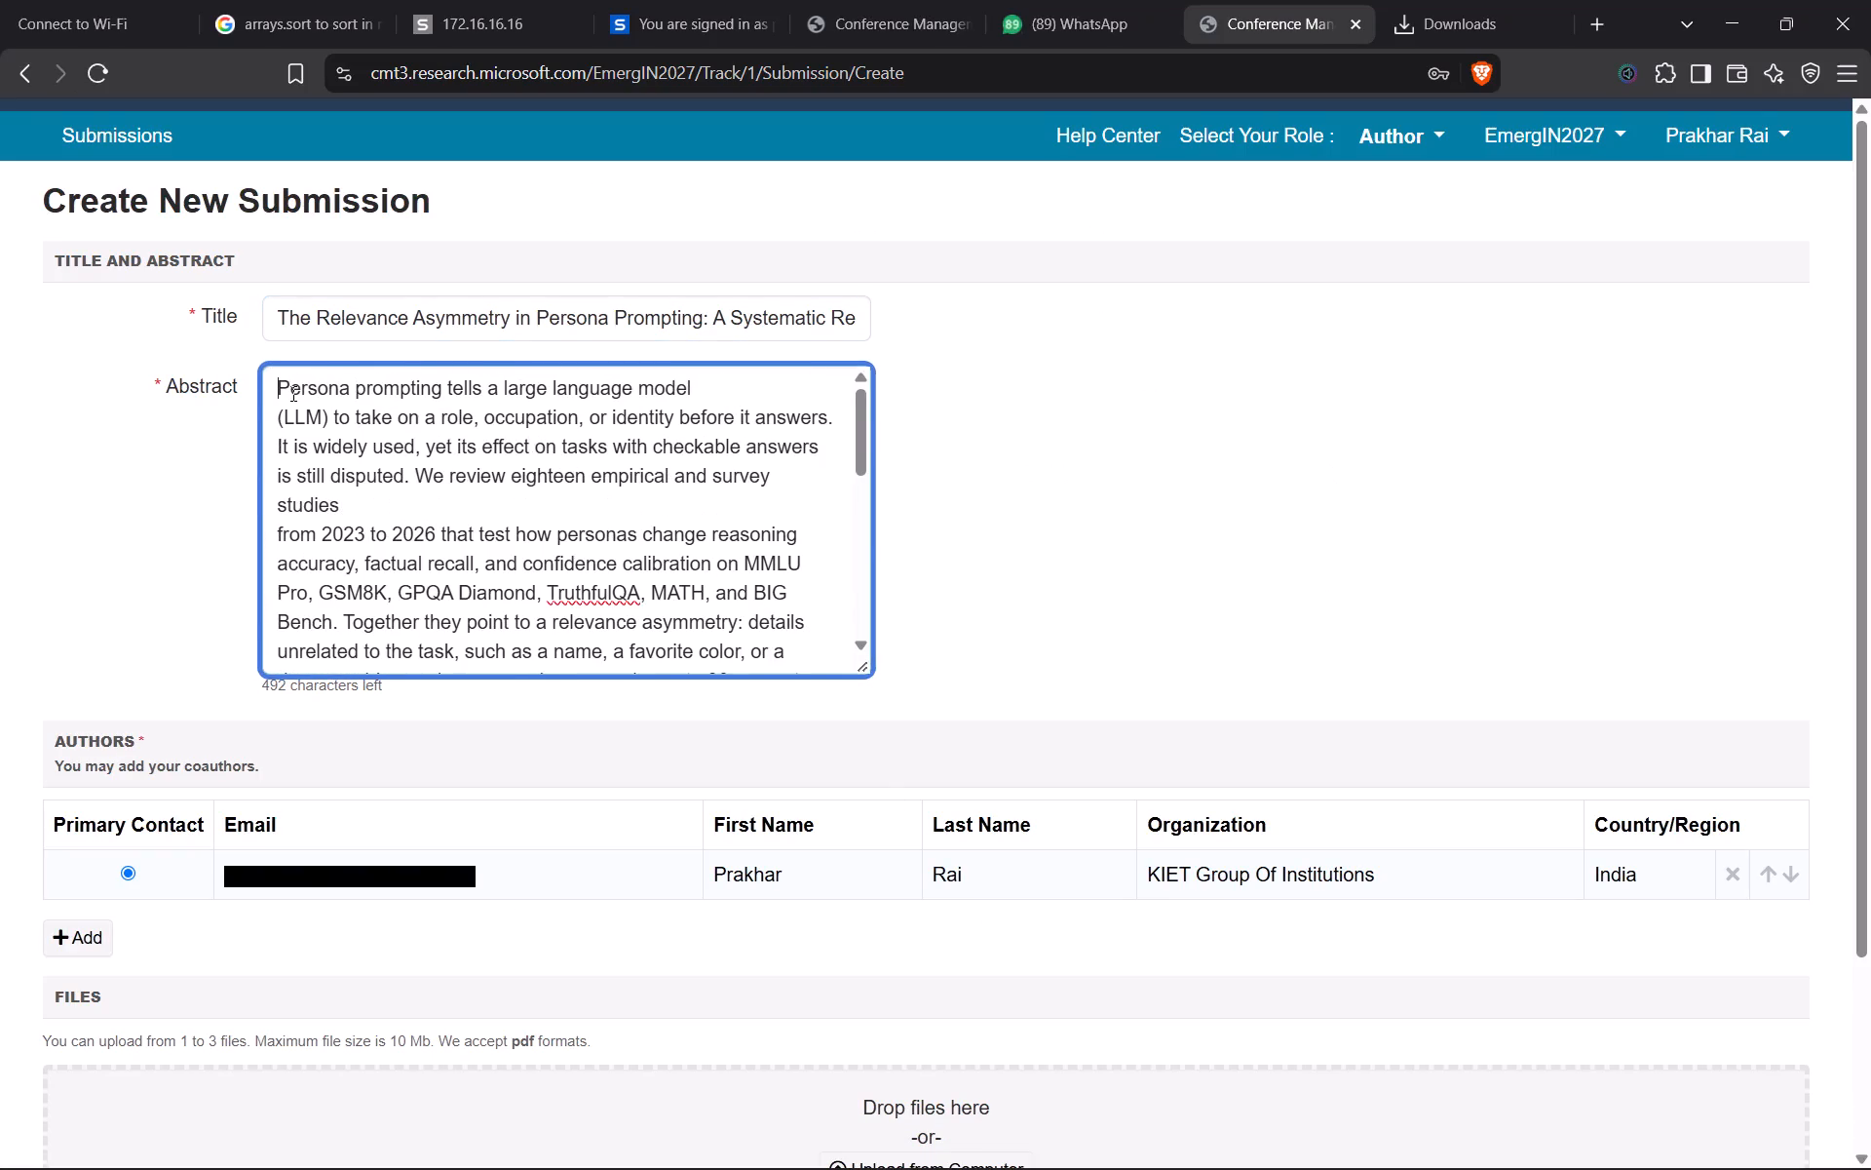
Open a blank coauthor entry in the submission's Authors section.
scroll(759, 559, down, 6)
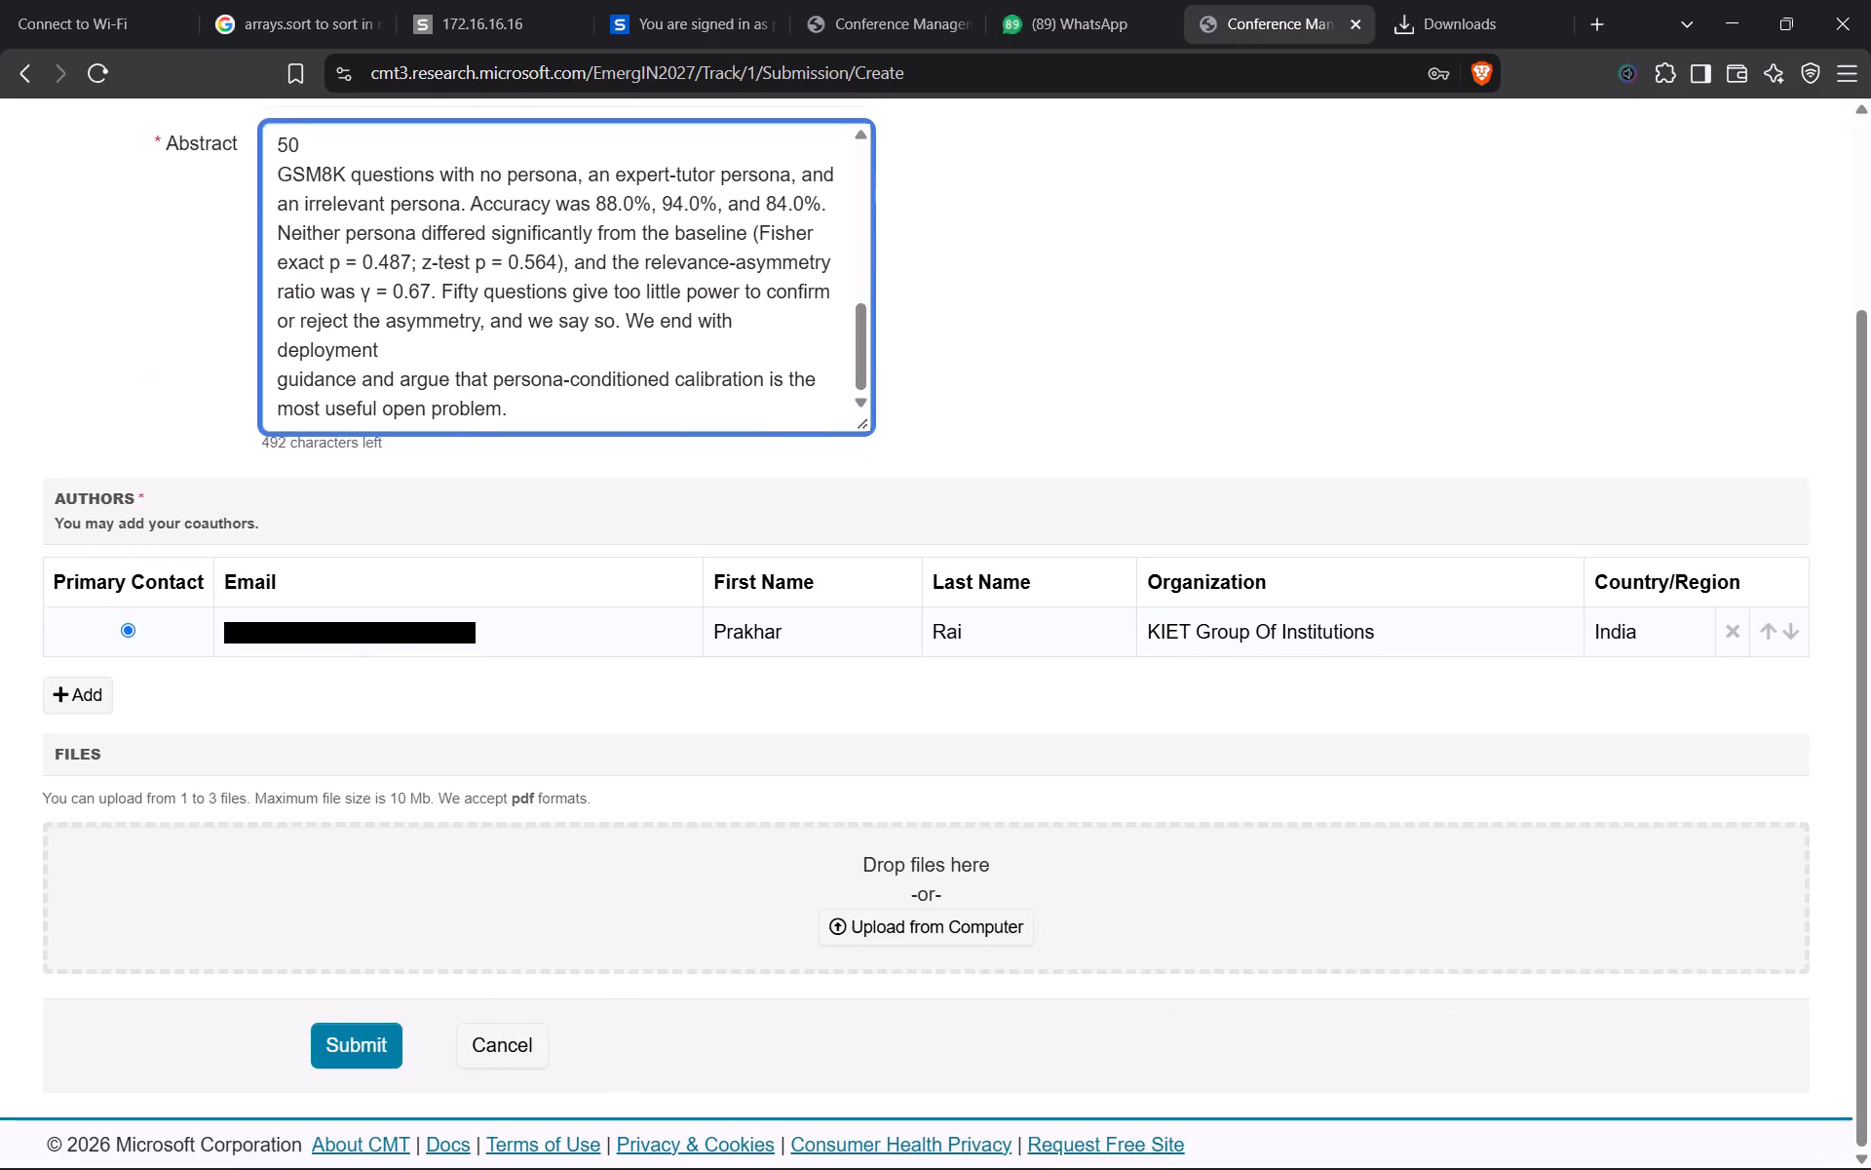
click(84, 693)
click(176, 690)
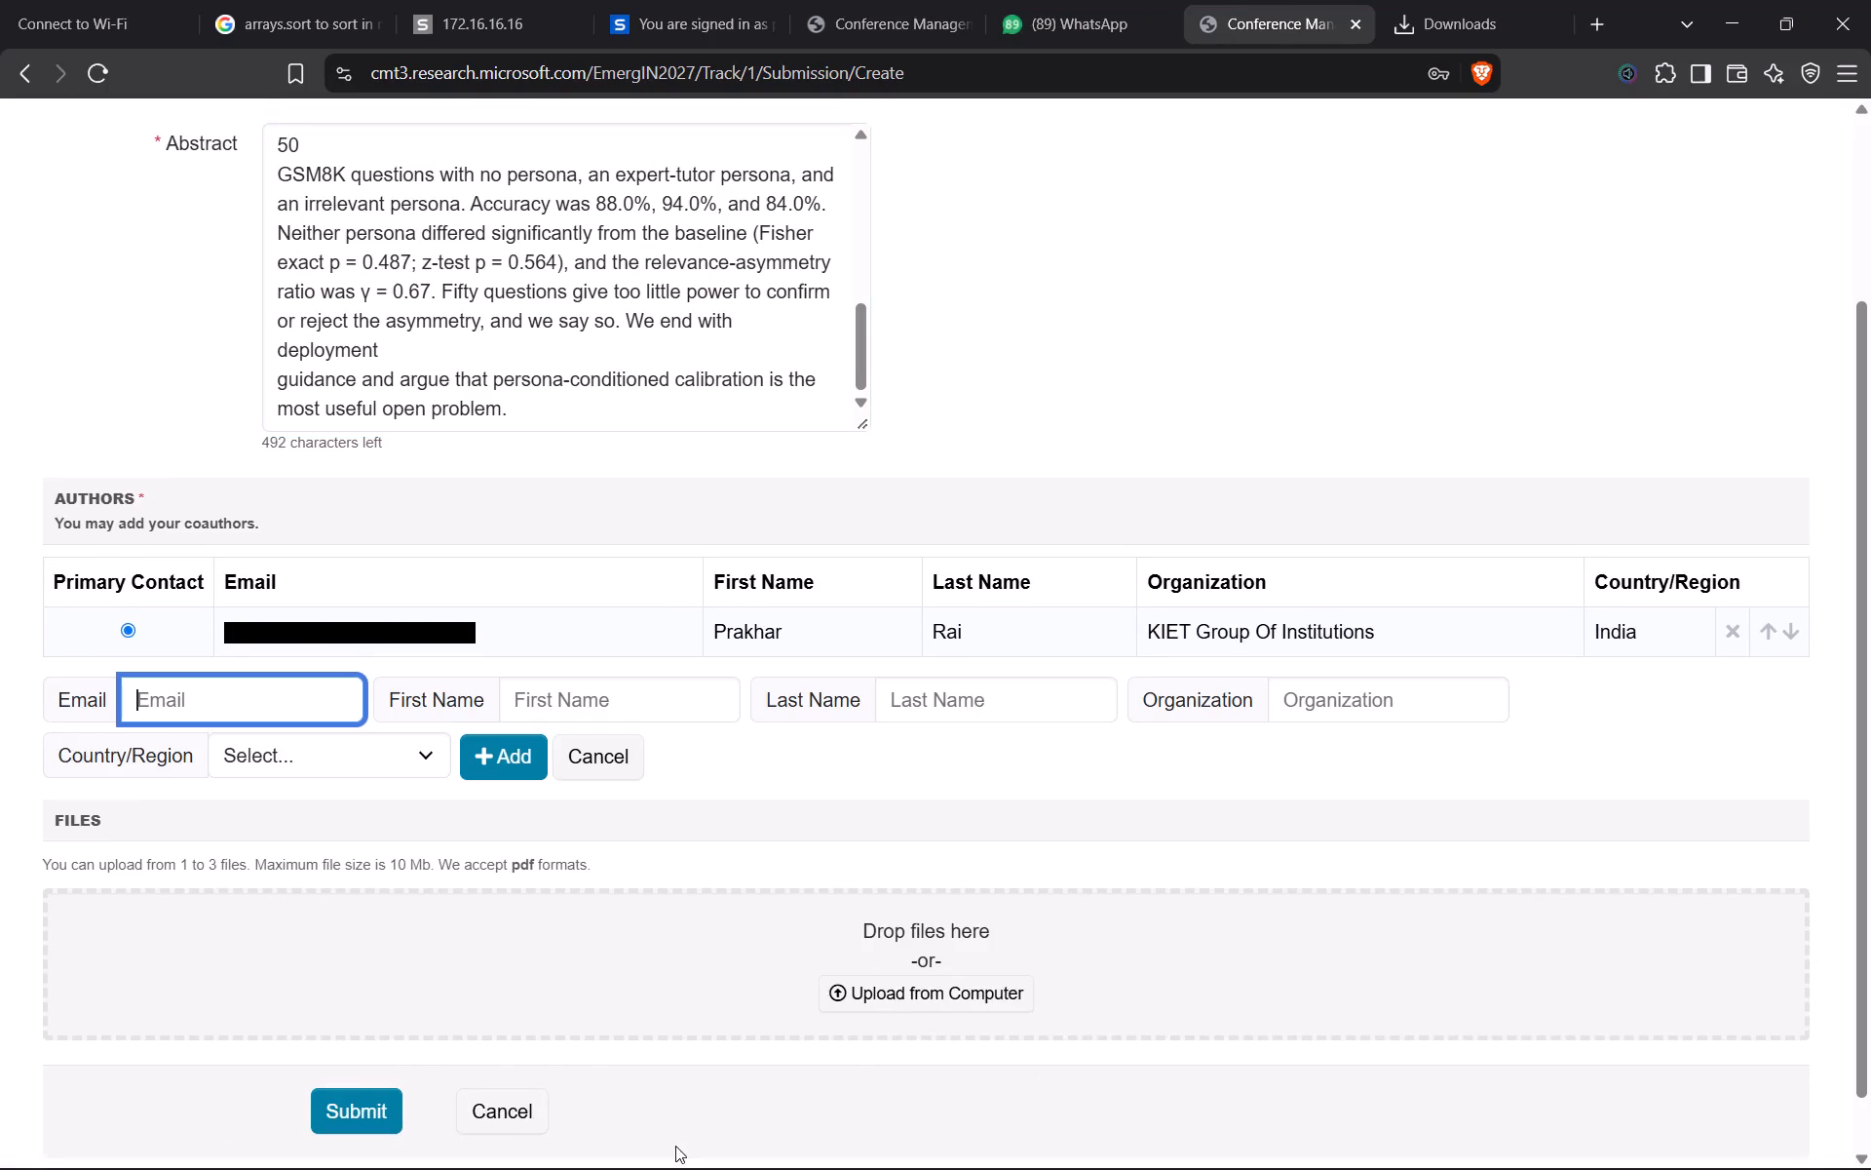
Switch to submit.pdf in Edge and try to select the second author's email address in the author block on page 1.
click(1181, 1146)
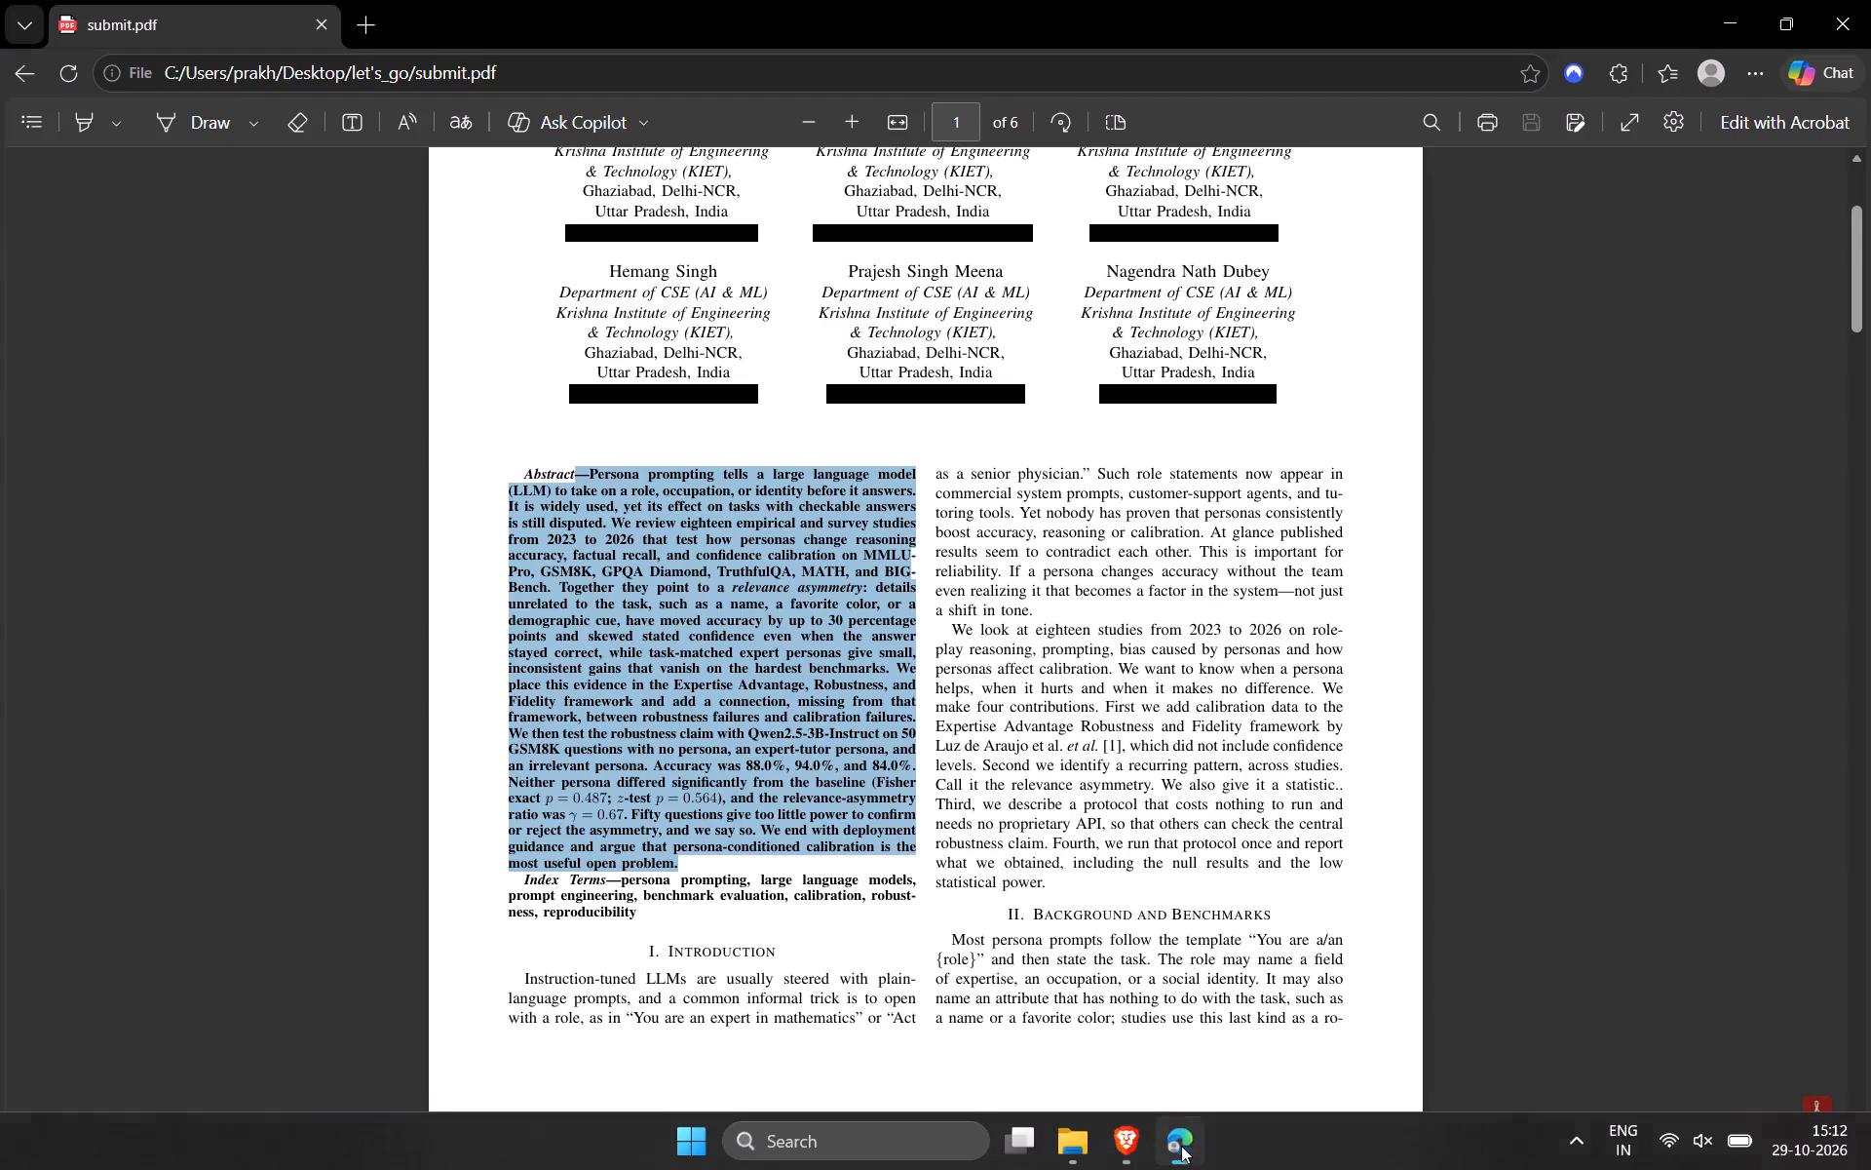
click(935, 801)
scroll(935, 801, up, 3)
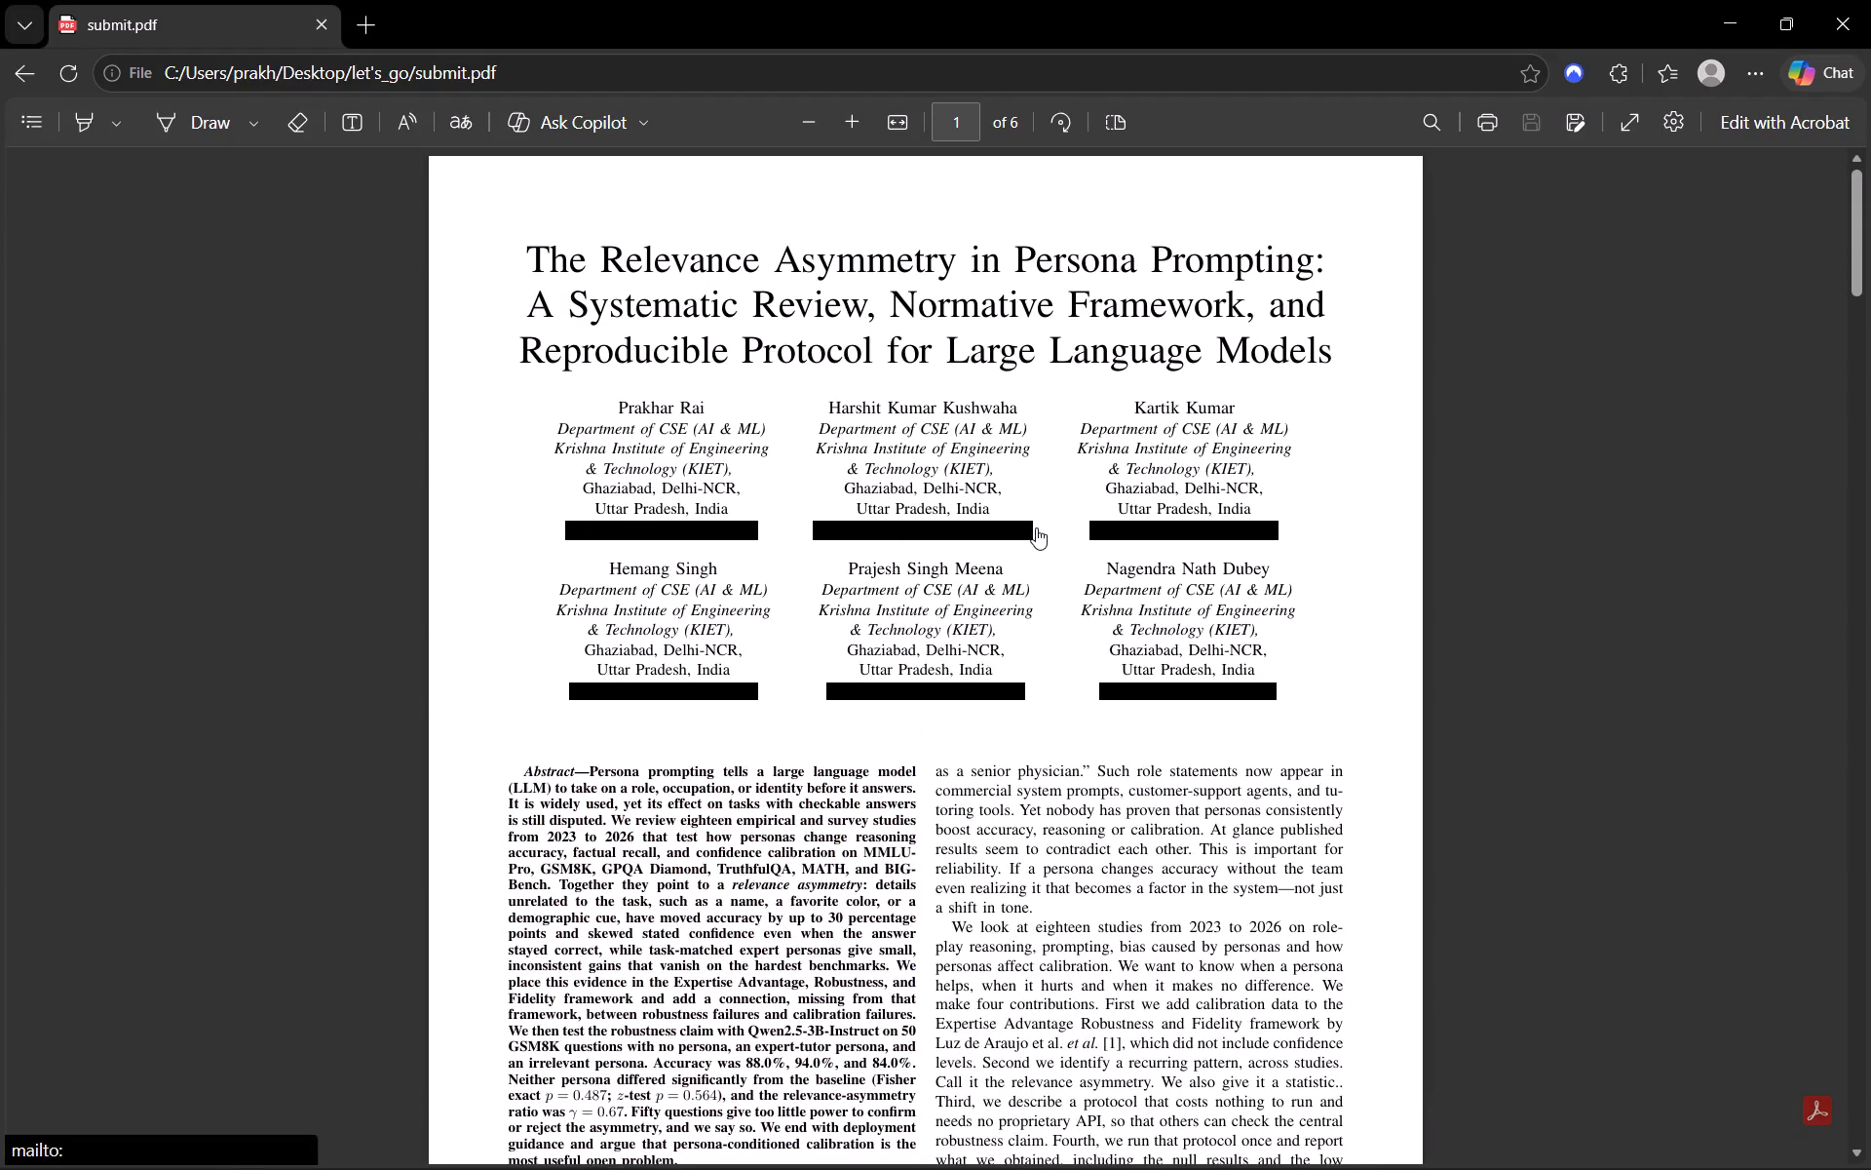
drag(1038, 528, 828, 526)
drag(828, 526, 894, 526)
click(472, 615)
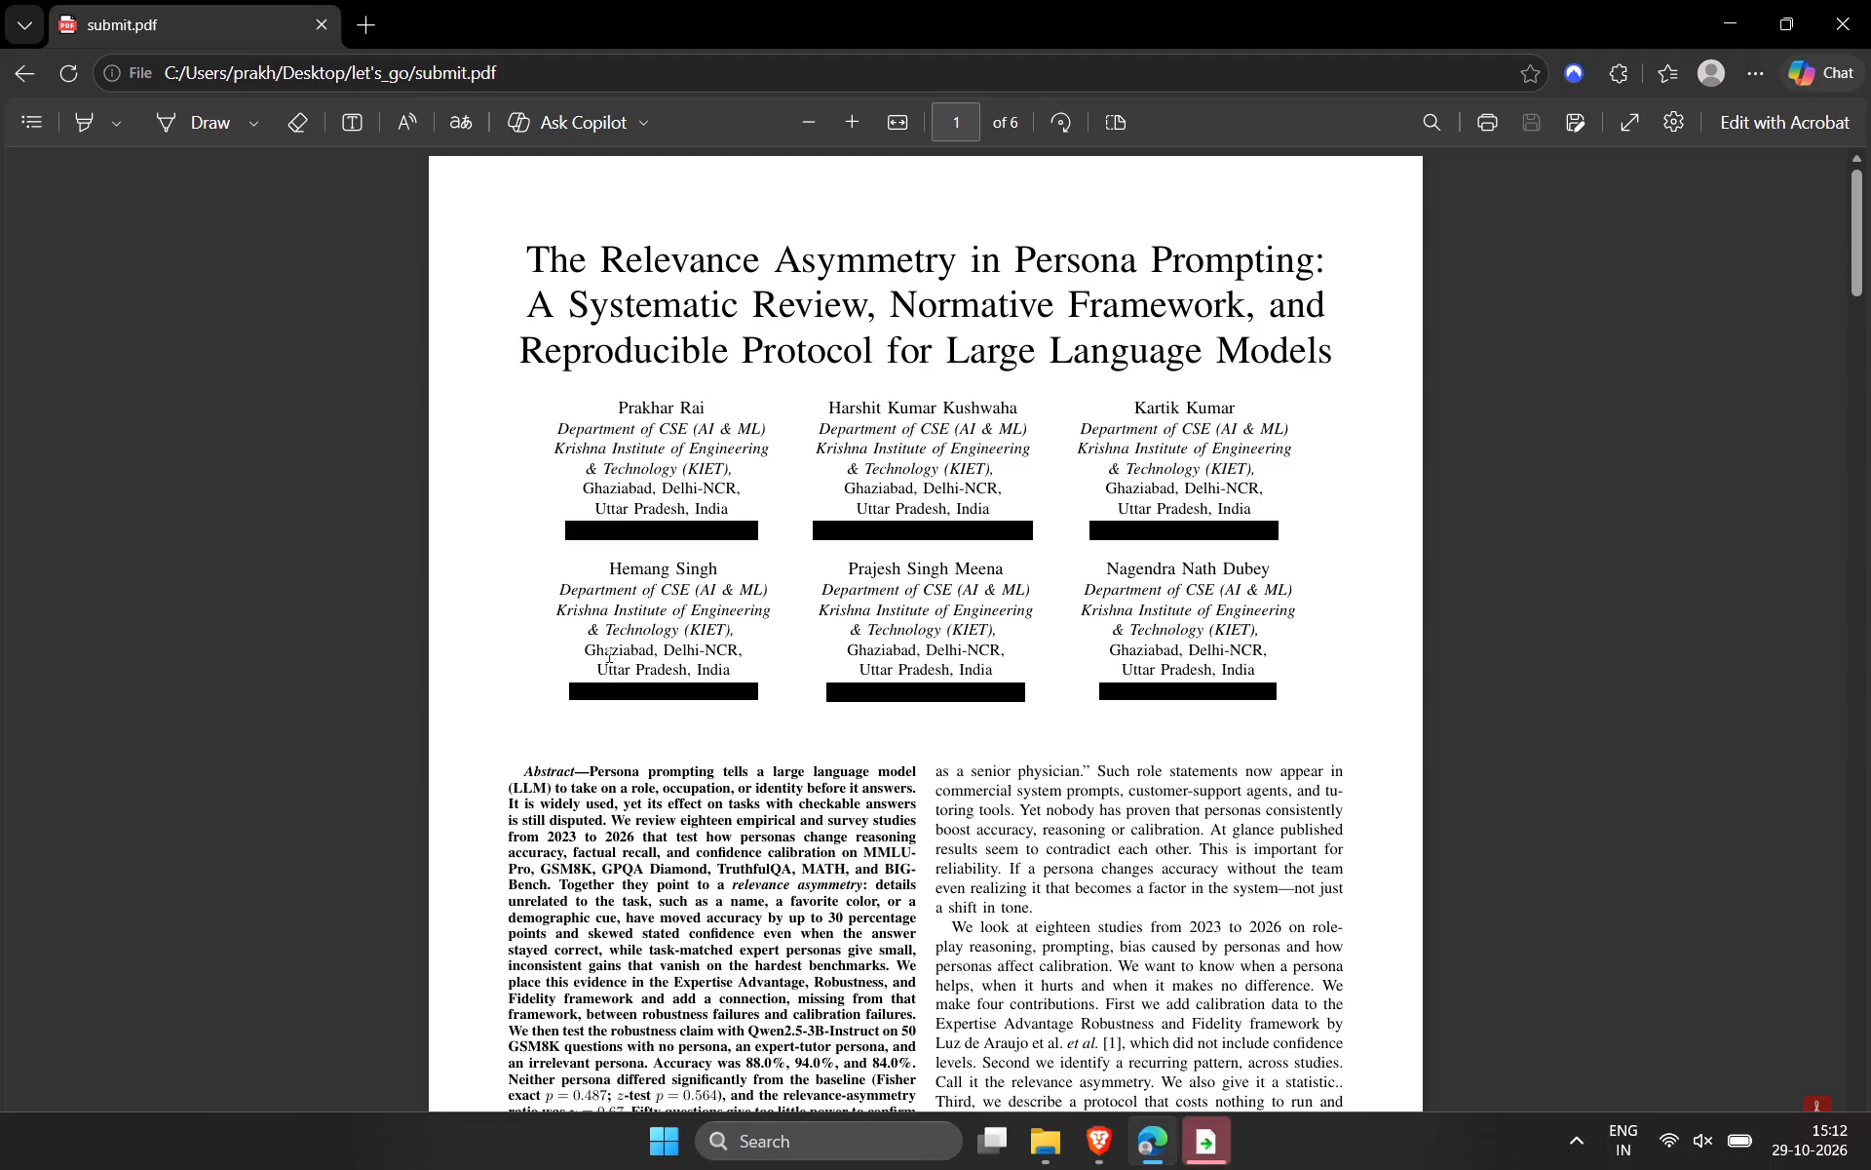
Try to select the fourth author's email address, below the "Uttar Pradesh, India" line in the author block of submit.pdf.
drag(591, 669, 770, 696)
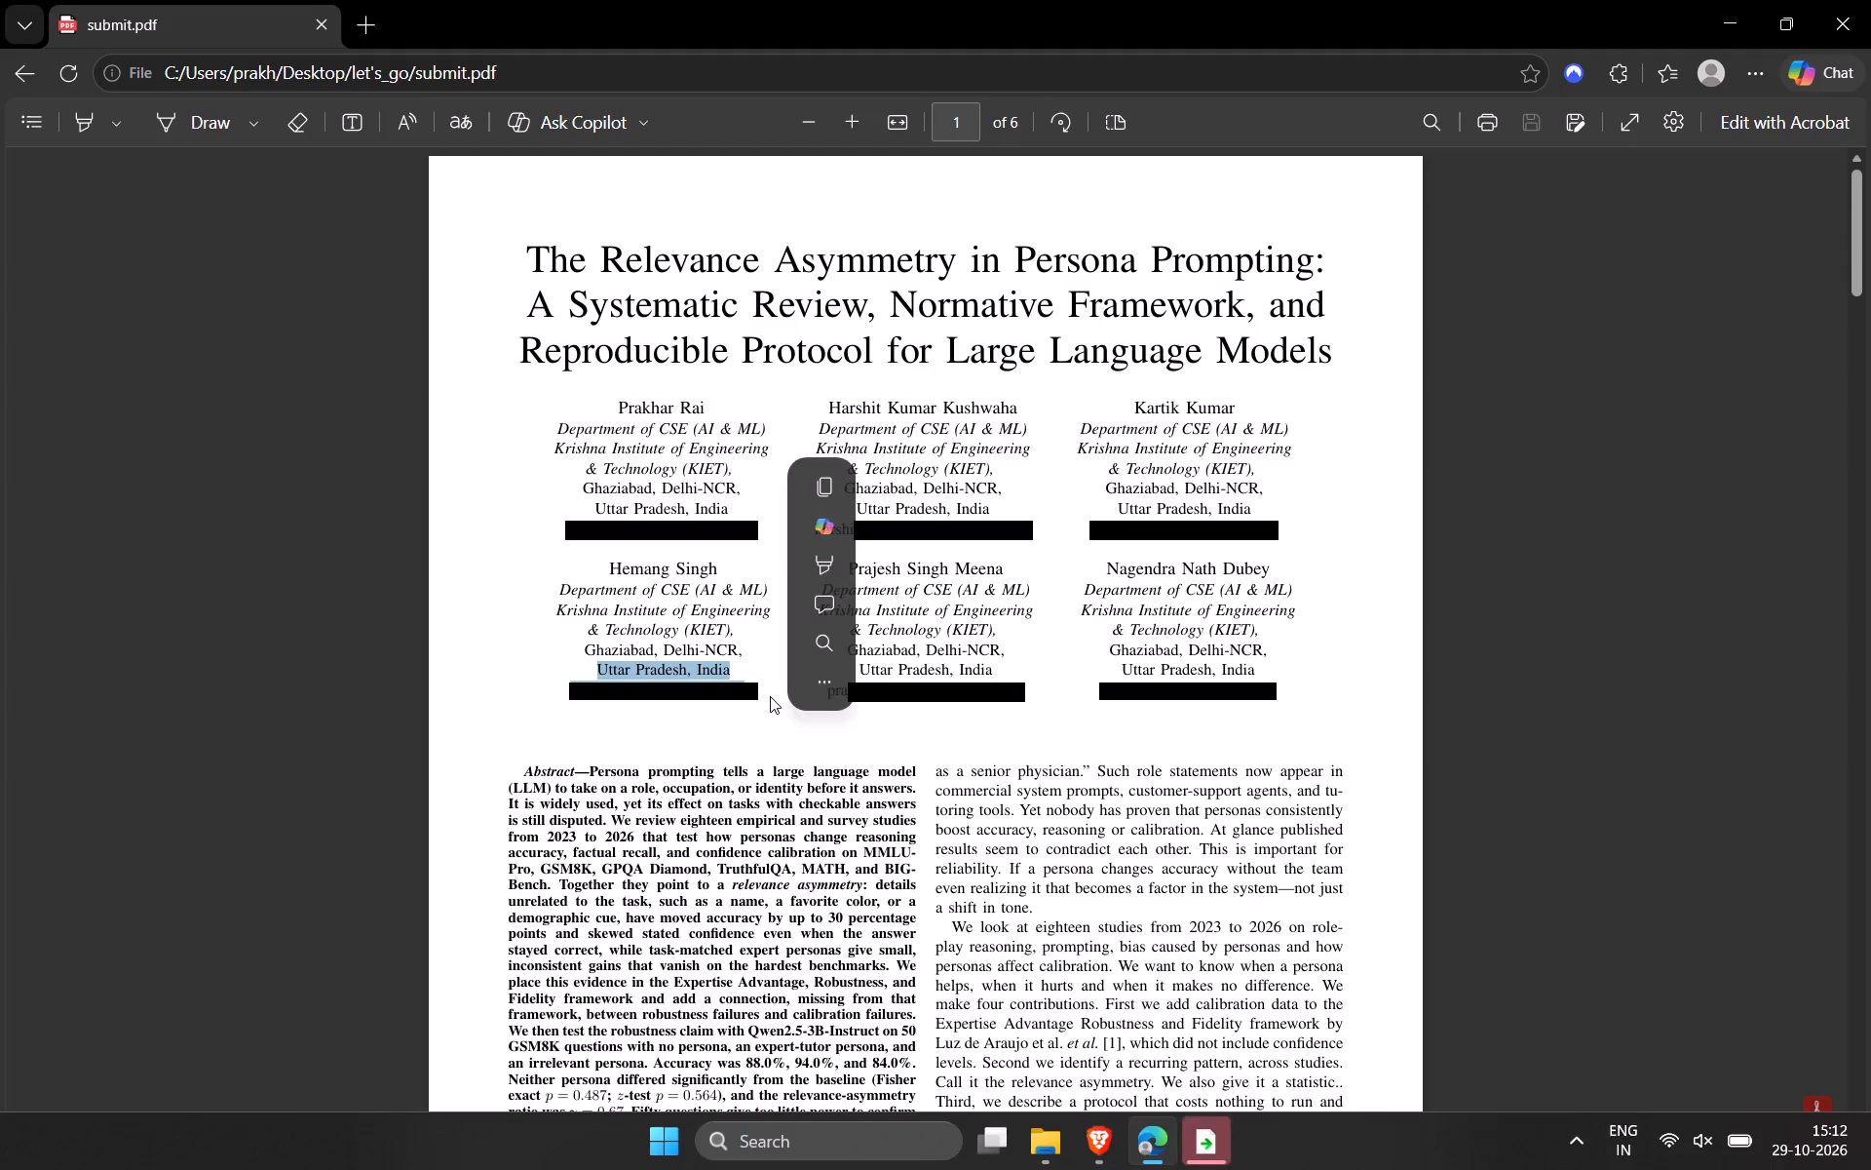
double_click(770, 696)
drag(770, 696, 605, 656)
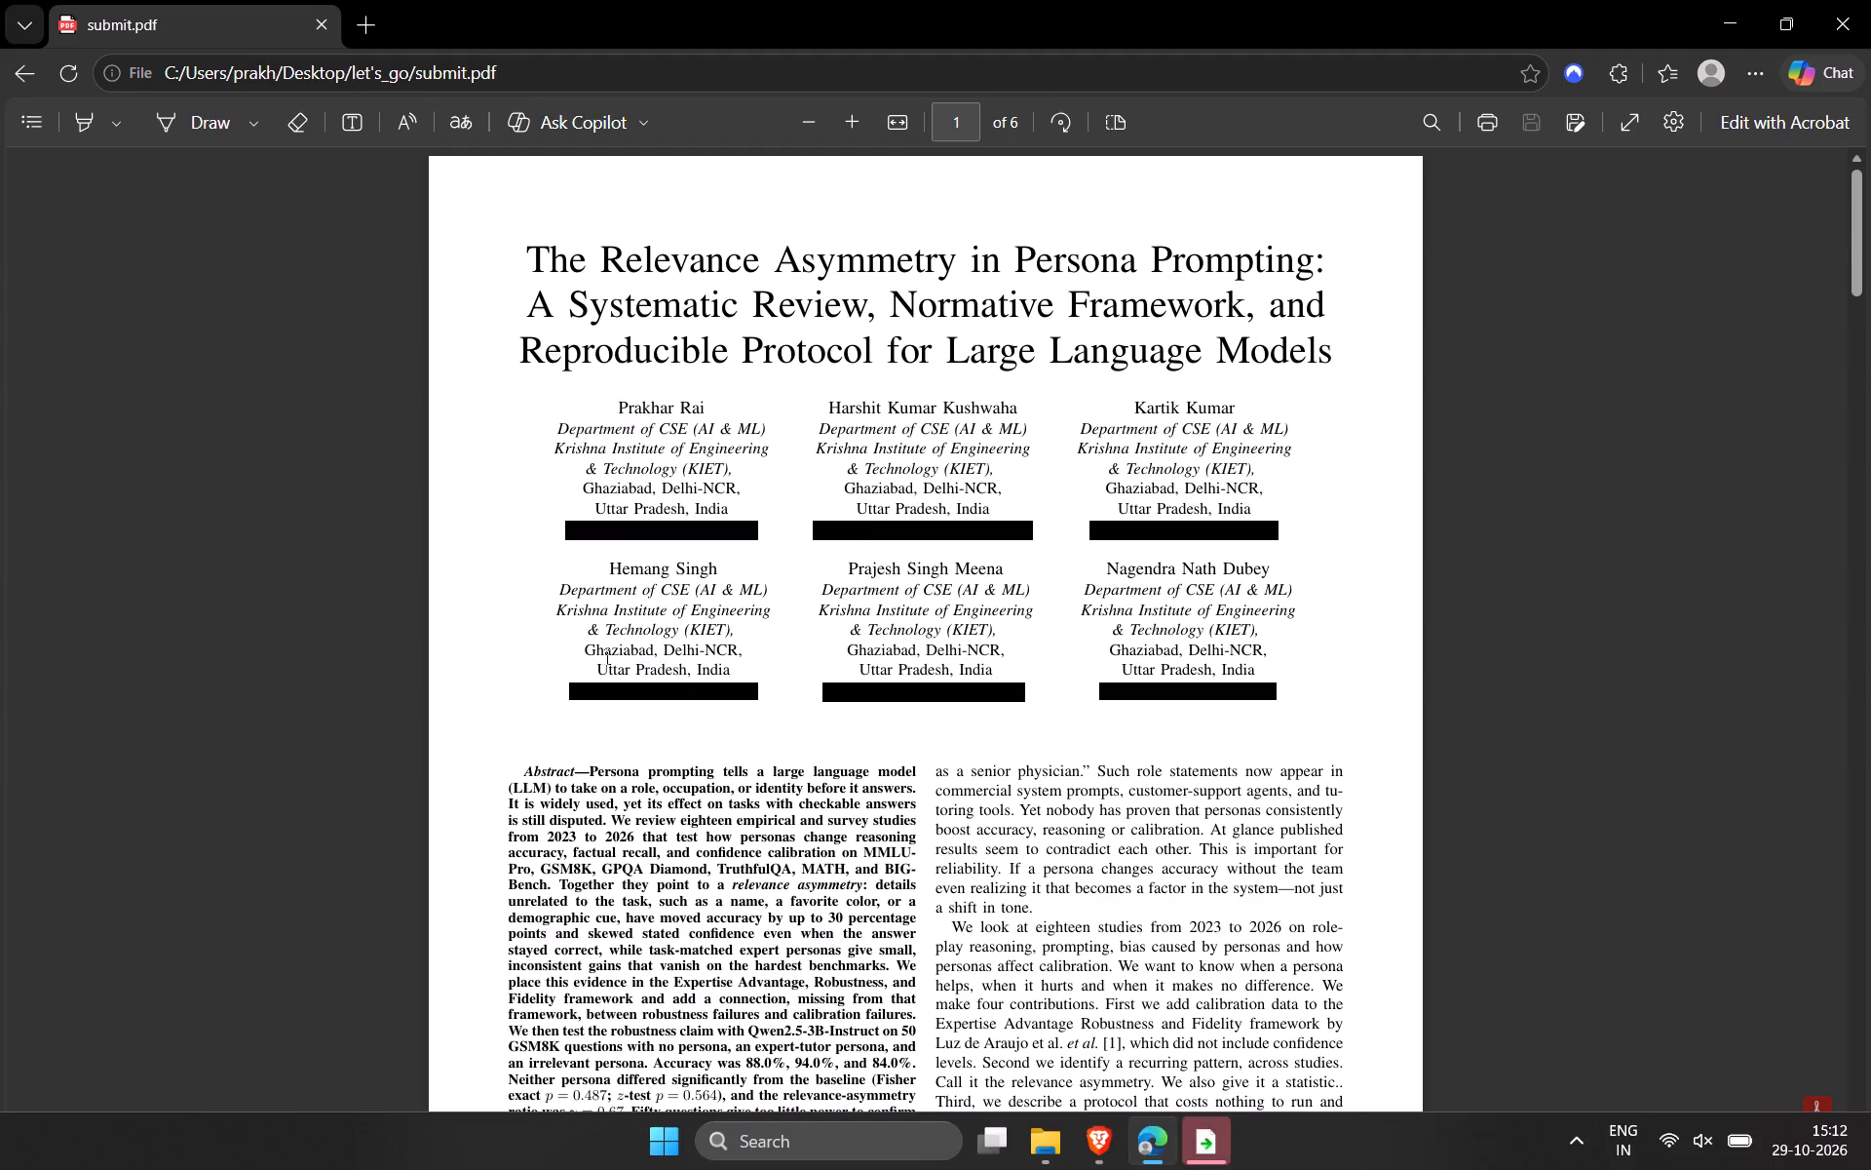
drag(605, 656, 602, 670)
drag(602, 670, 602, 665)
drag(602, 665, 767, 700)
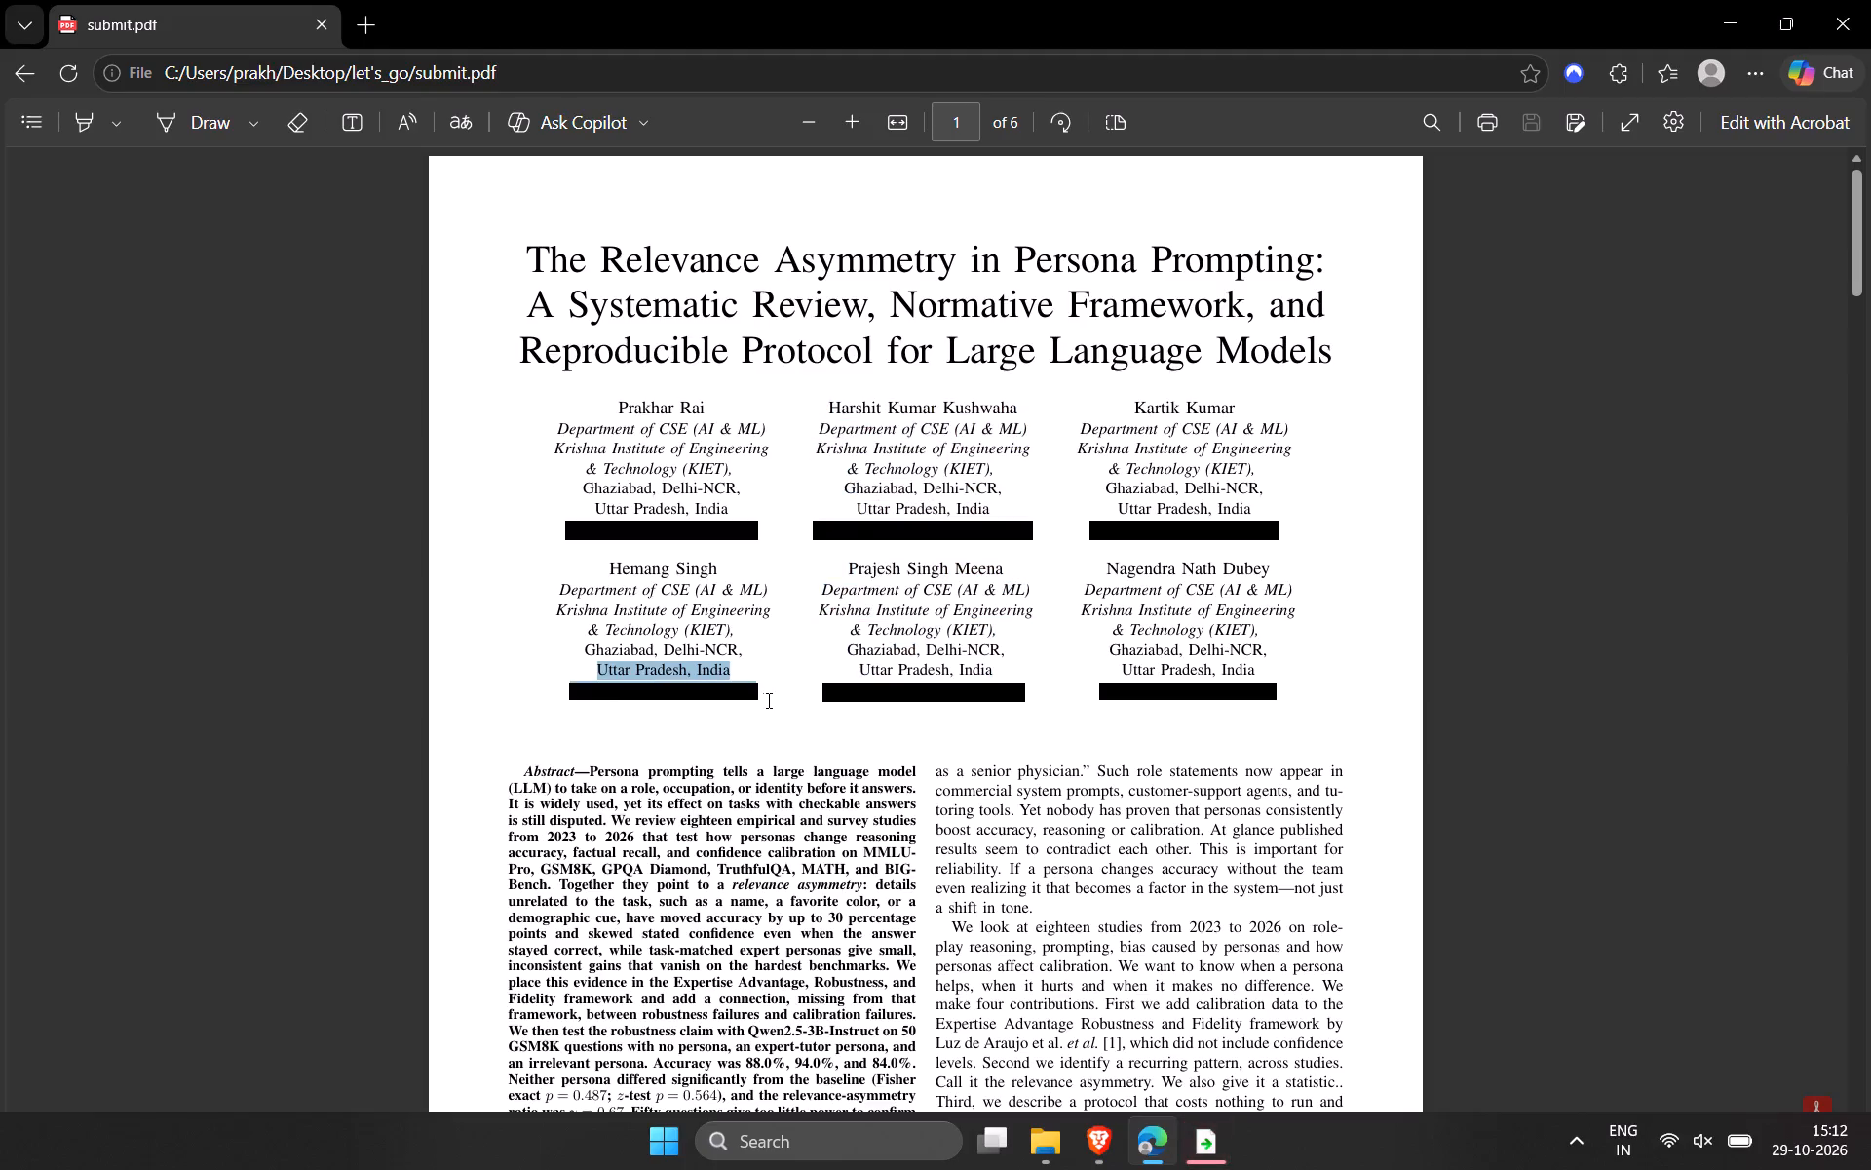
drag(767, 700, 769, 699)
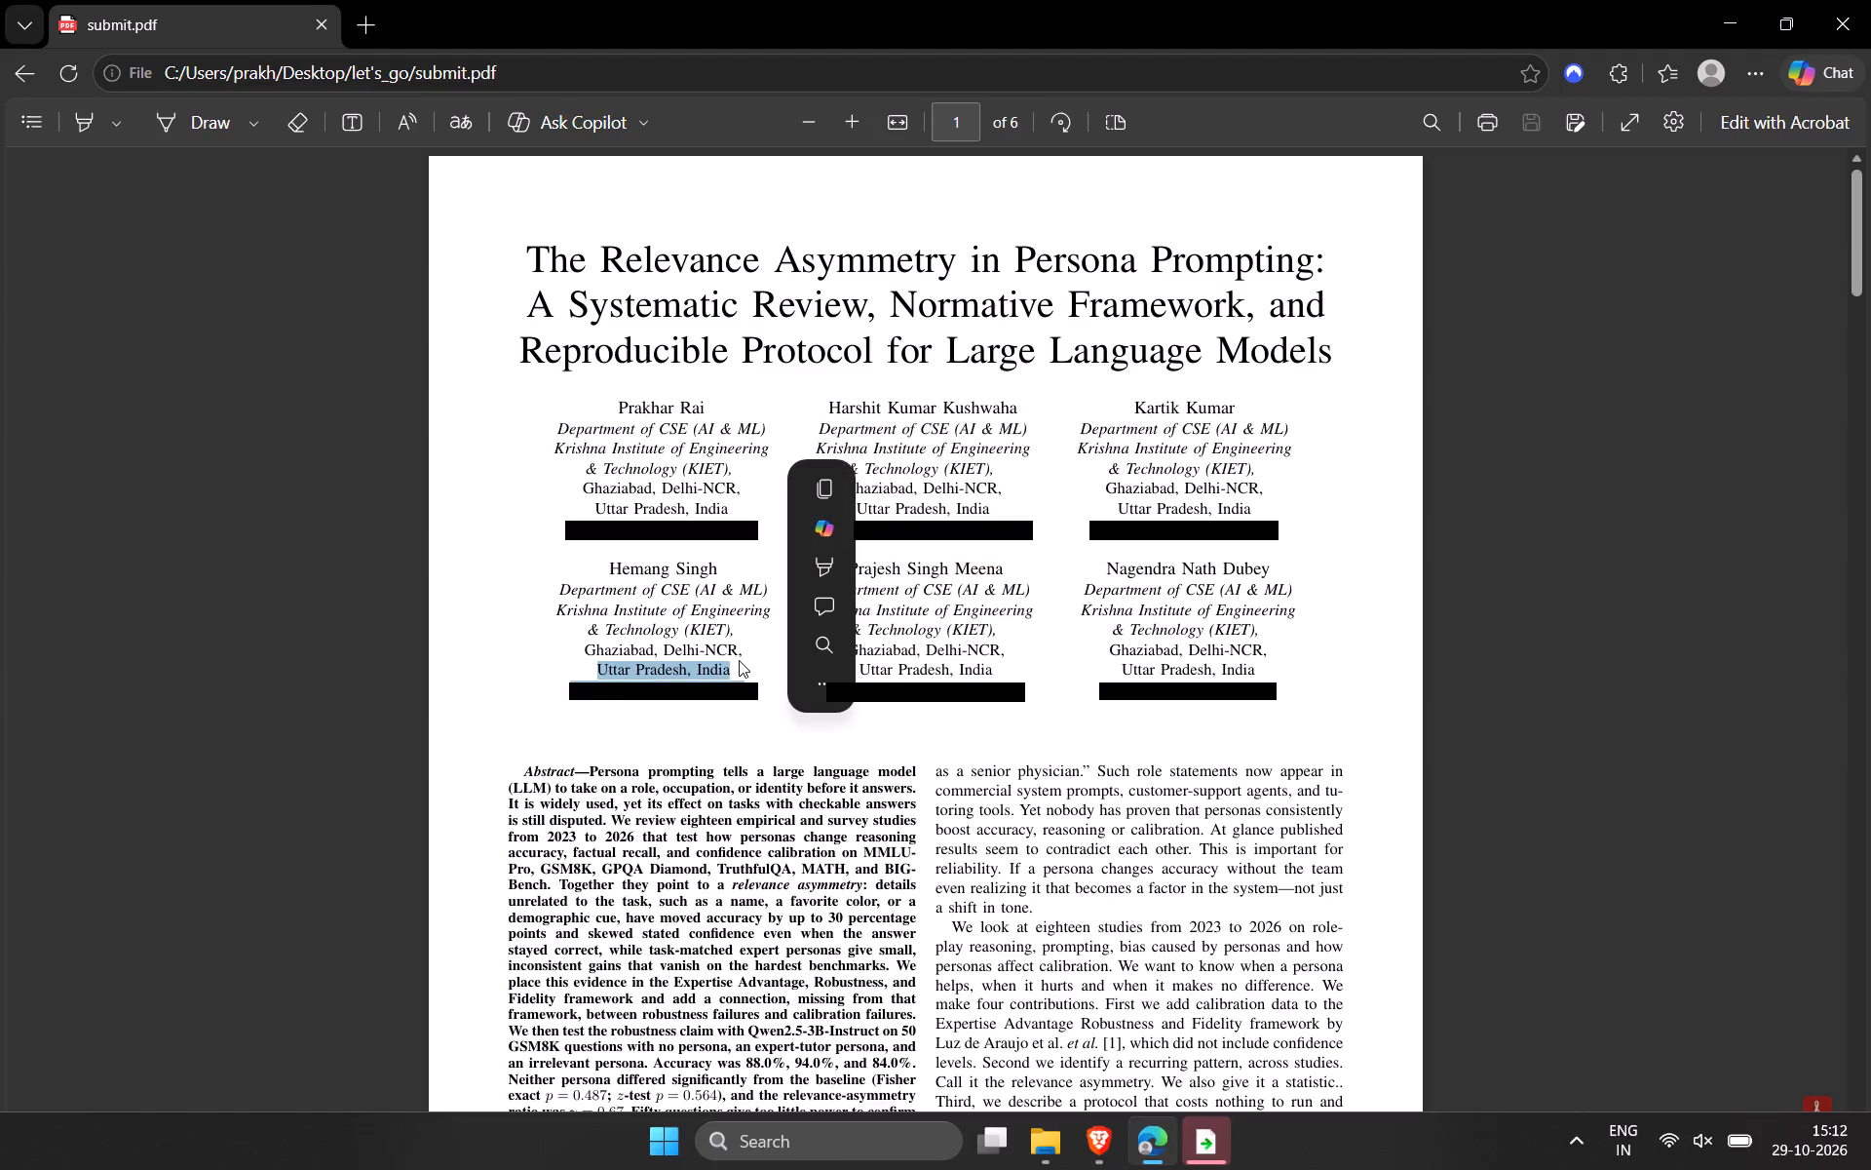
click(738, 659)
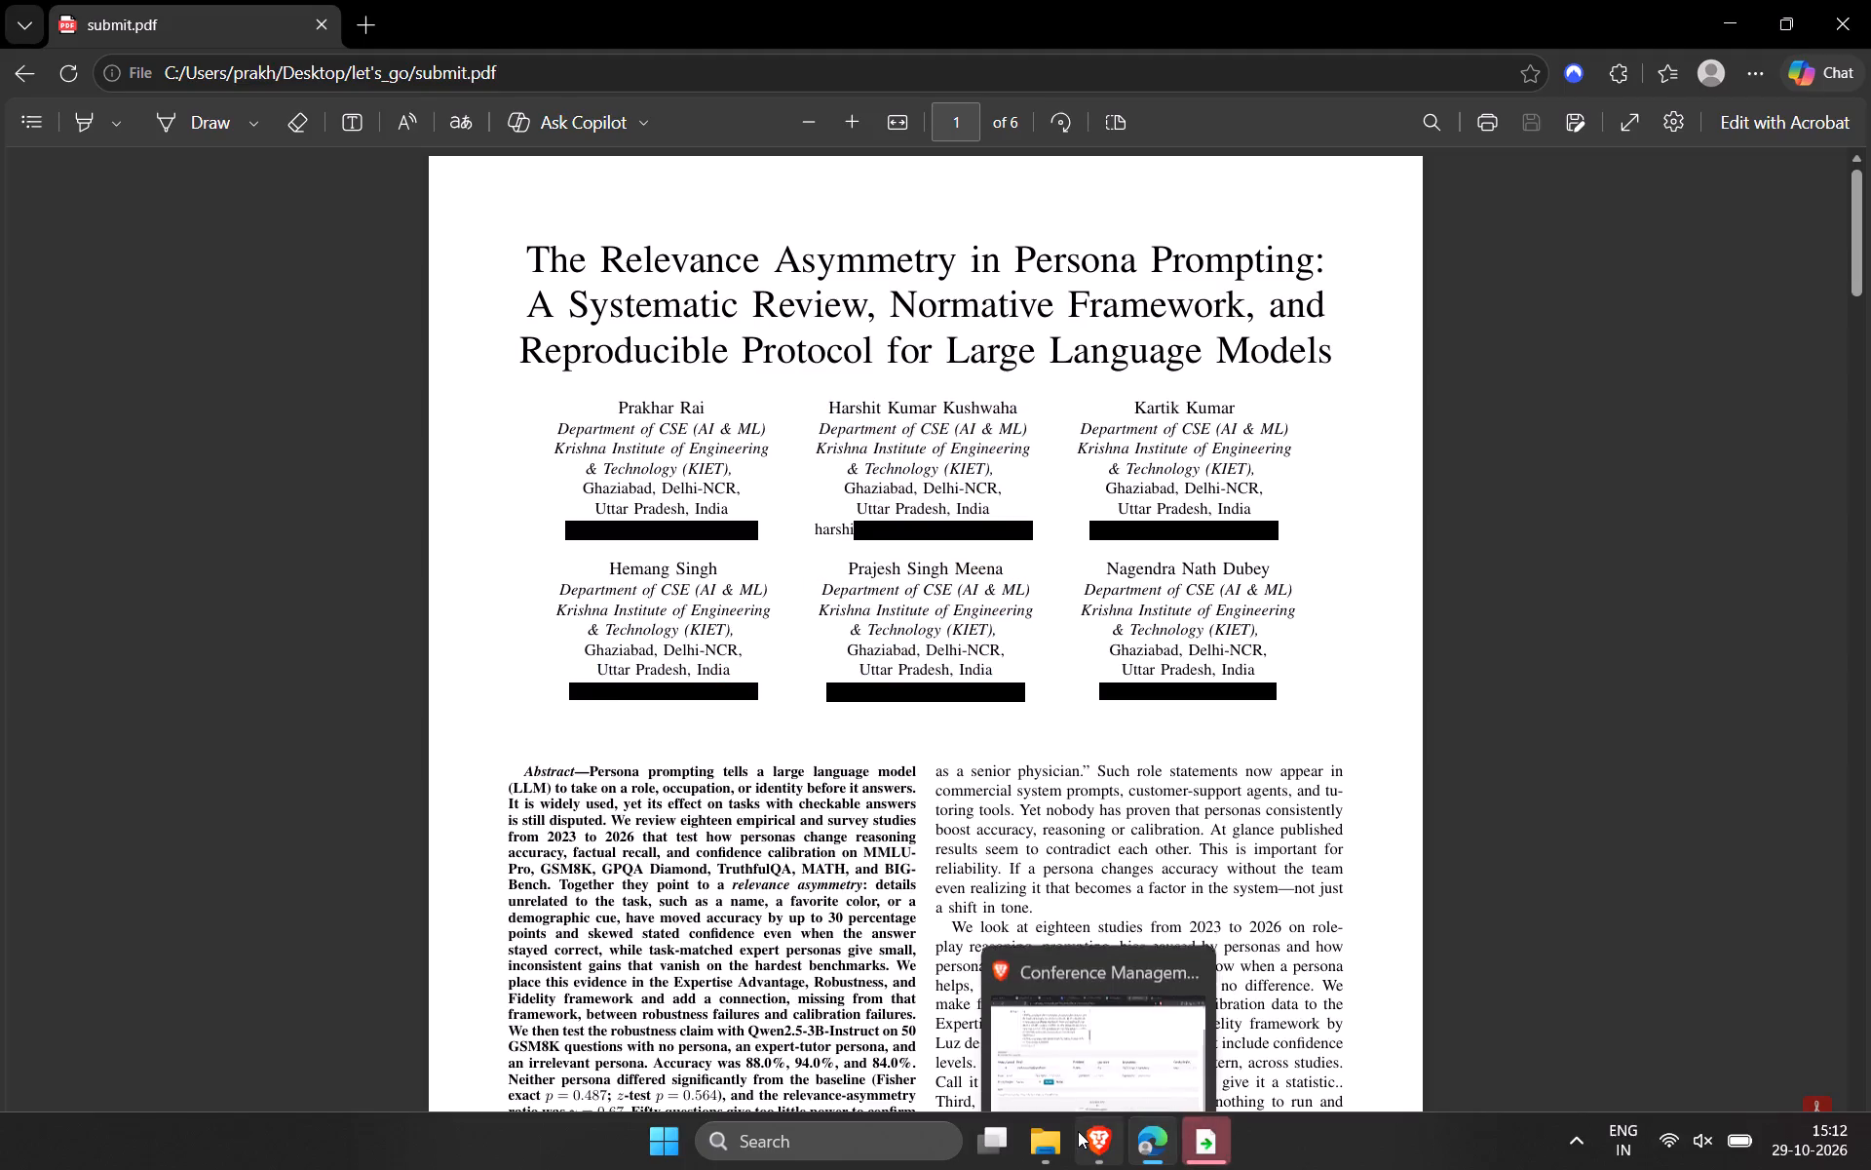
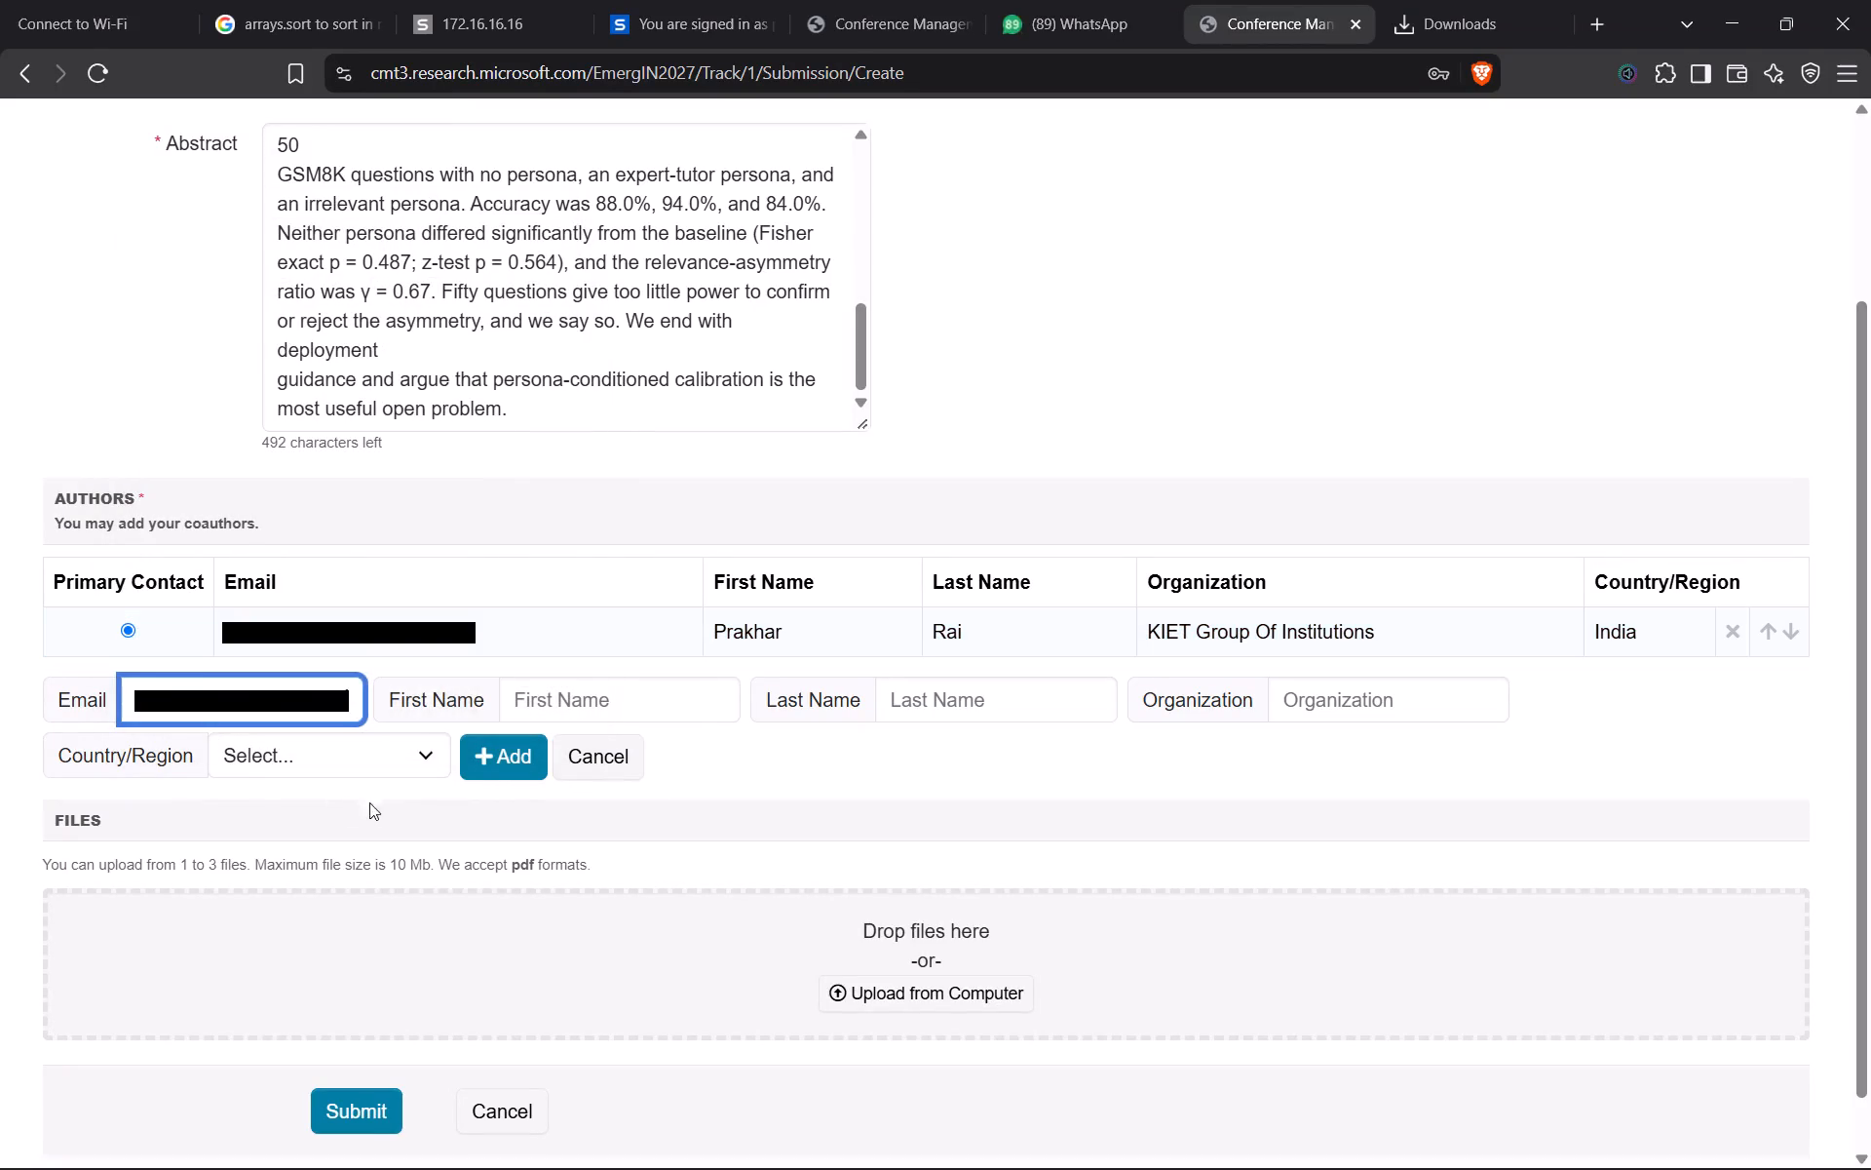
Enter the coauthor's first and last names in the new author entry and proceed to the Organization field.
click(568, 698)
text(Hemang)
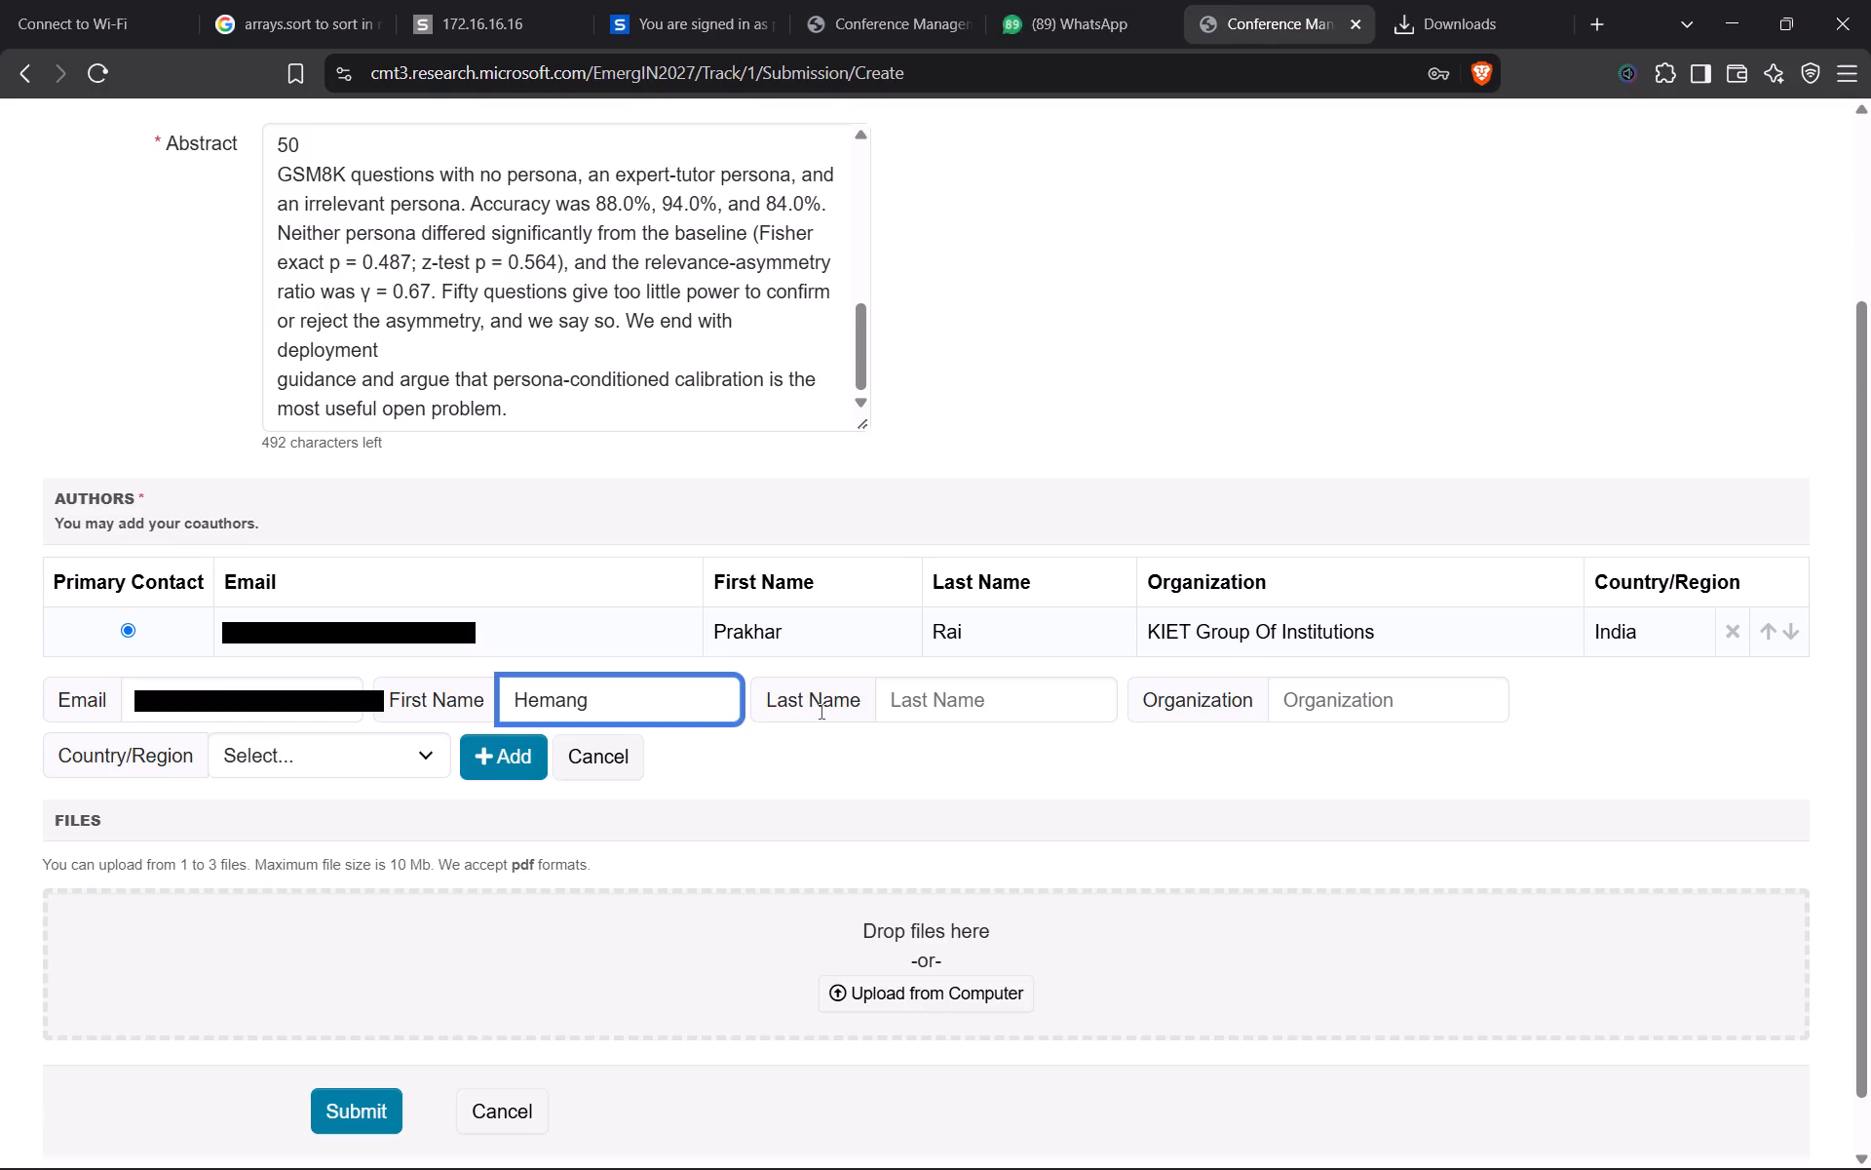
click(951, 690)
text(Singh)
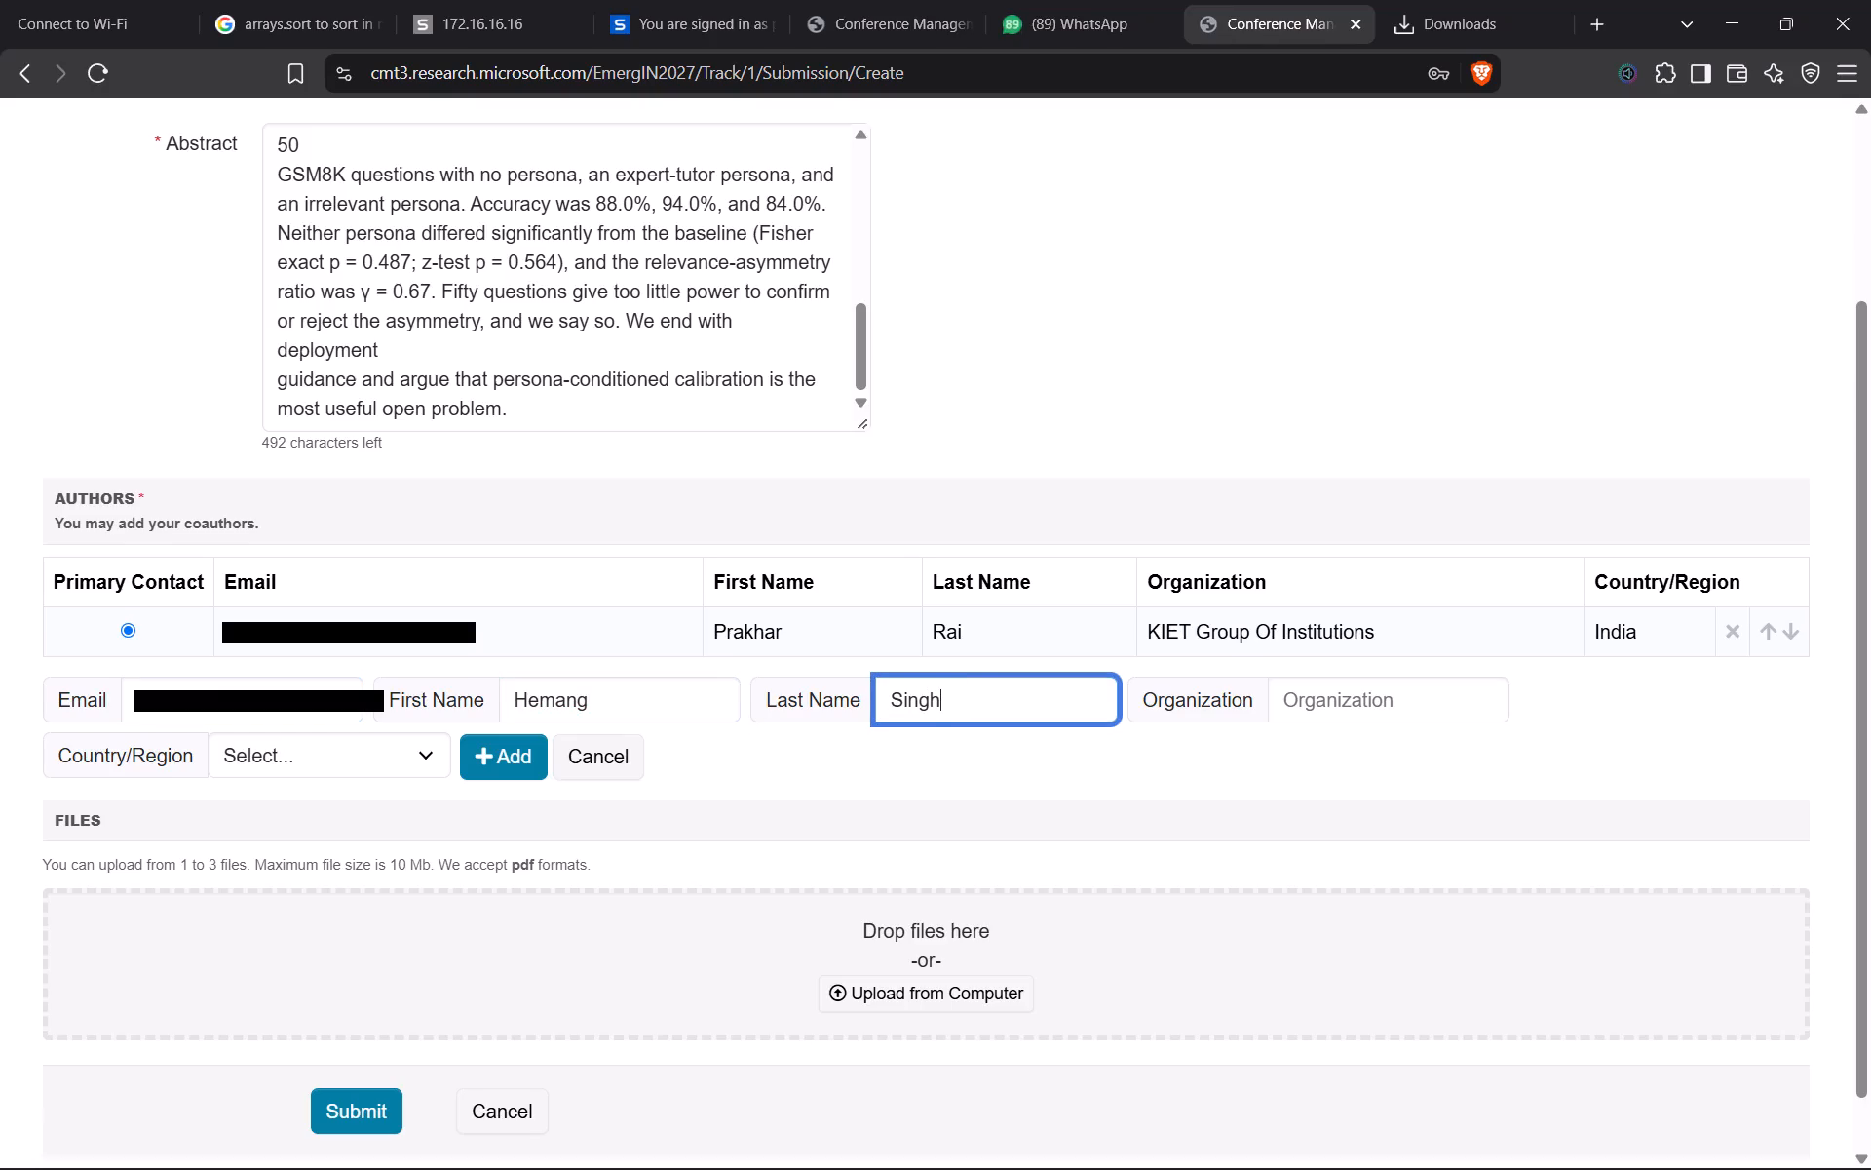
click(1301, 694)
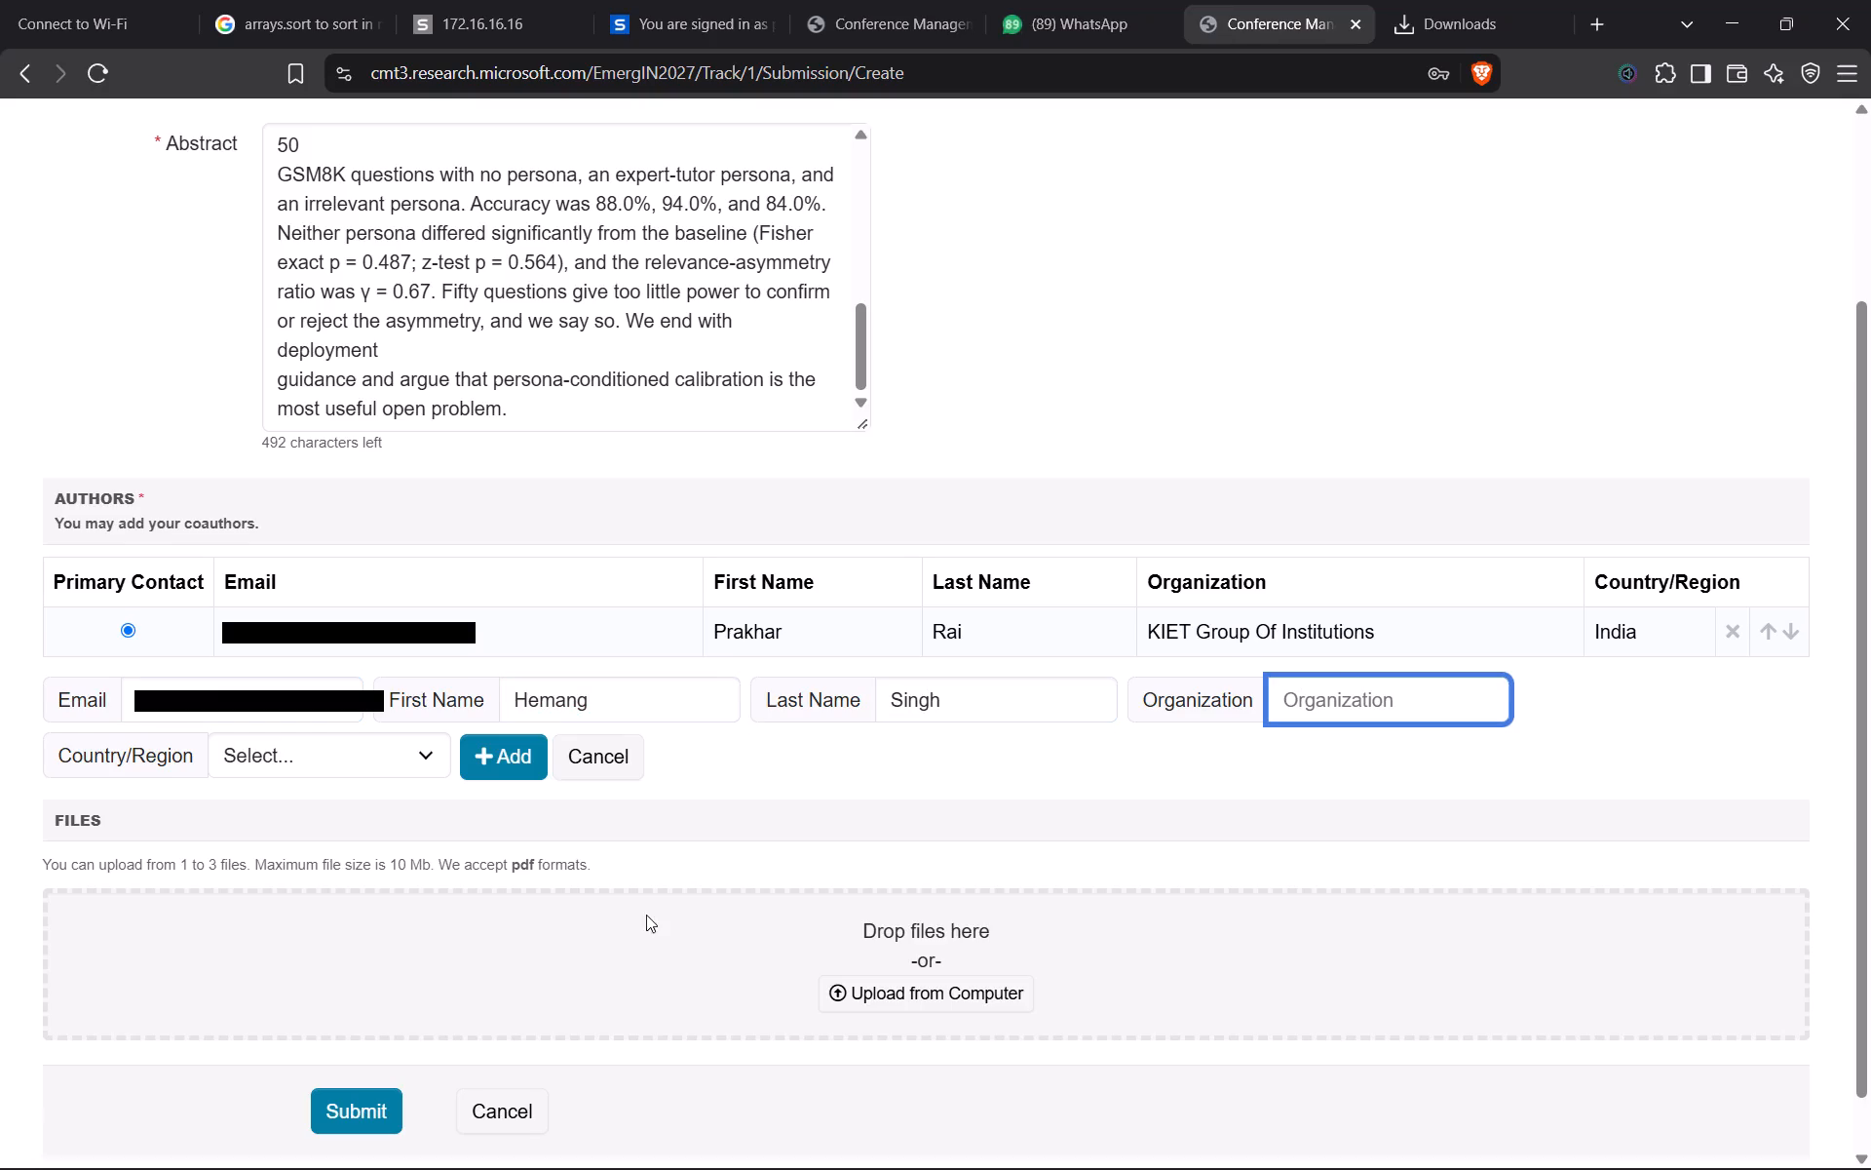
Complete the first coauthor's entry with organization KIET Group Of Institutions, copied from the primary author's row, and country India, and add it.
click(489, 772)
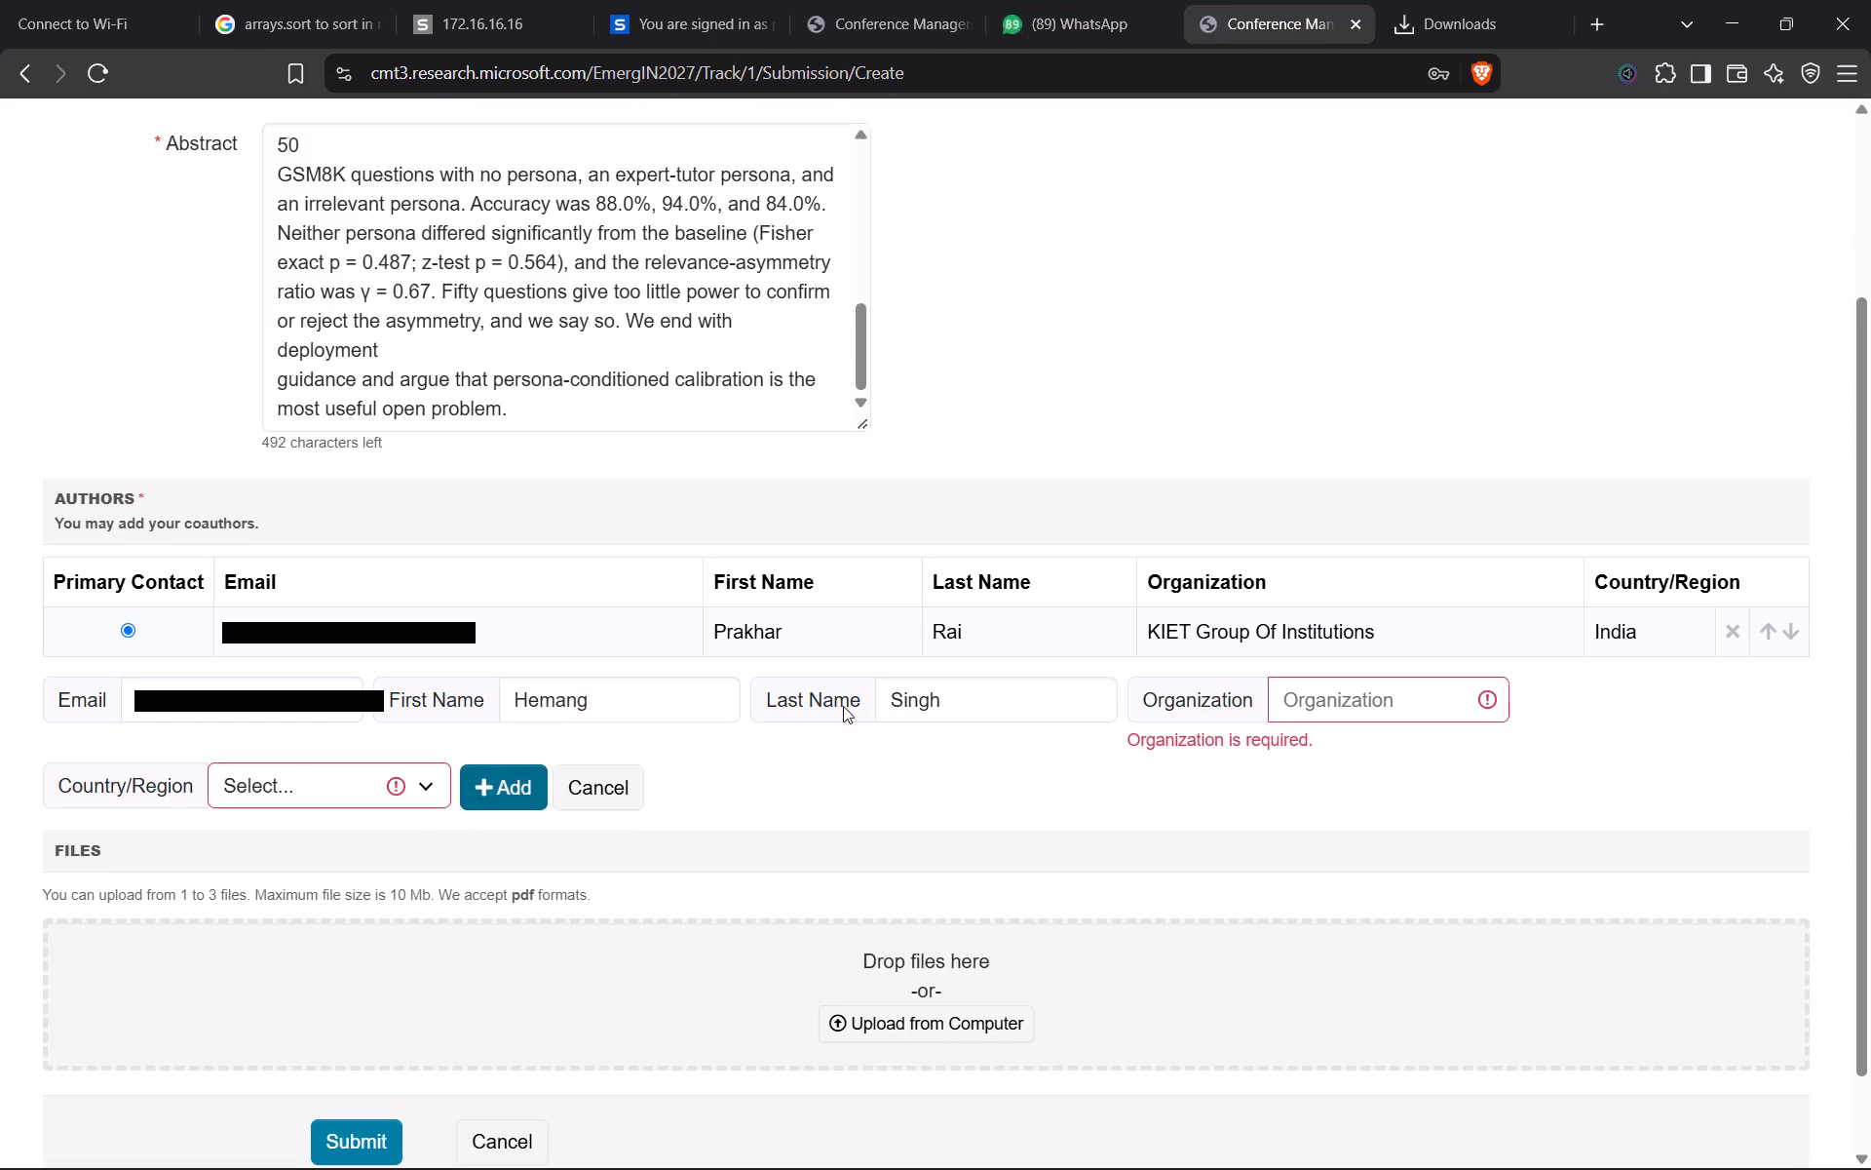
drag(1380, 635, 1196, 627)
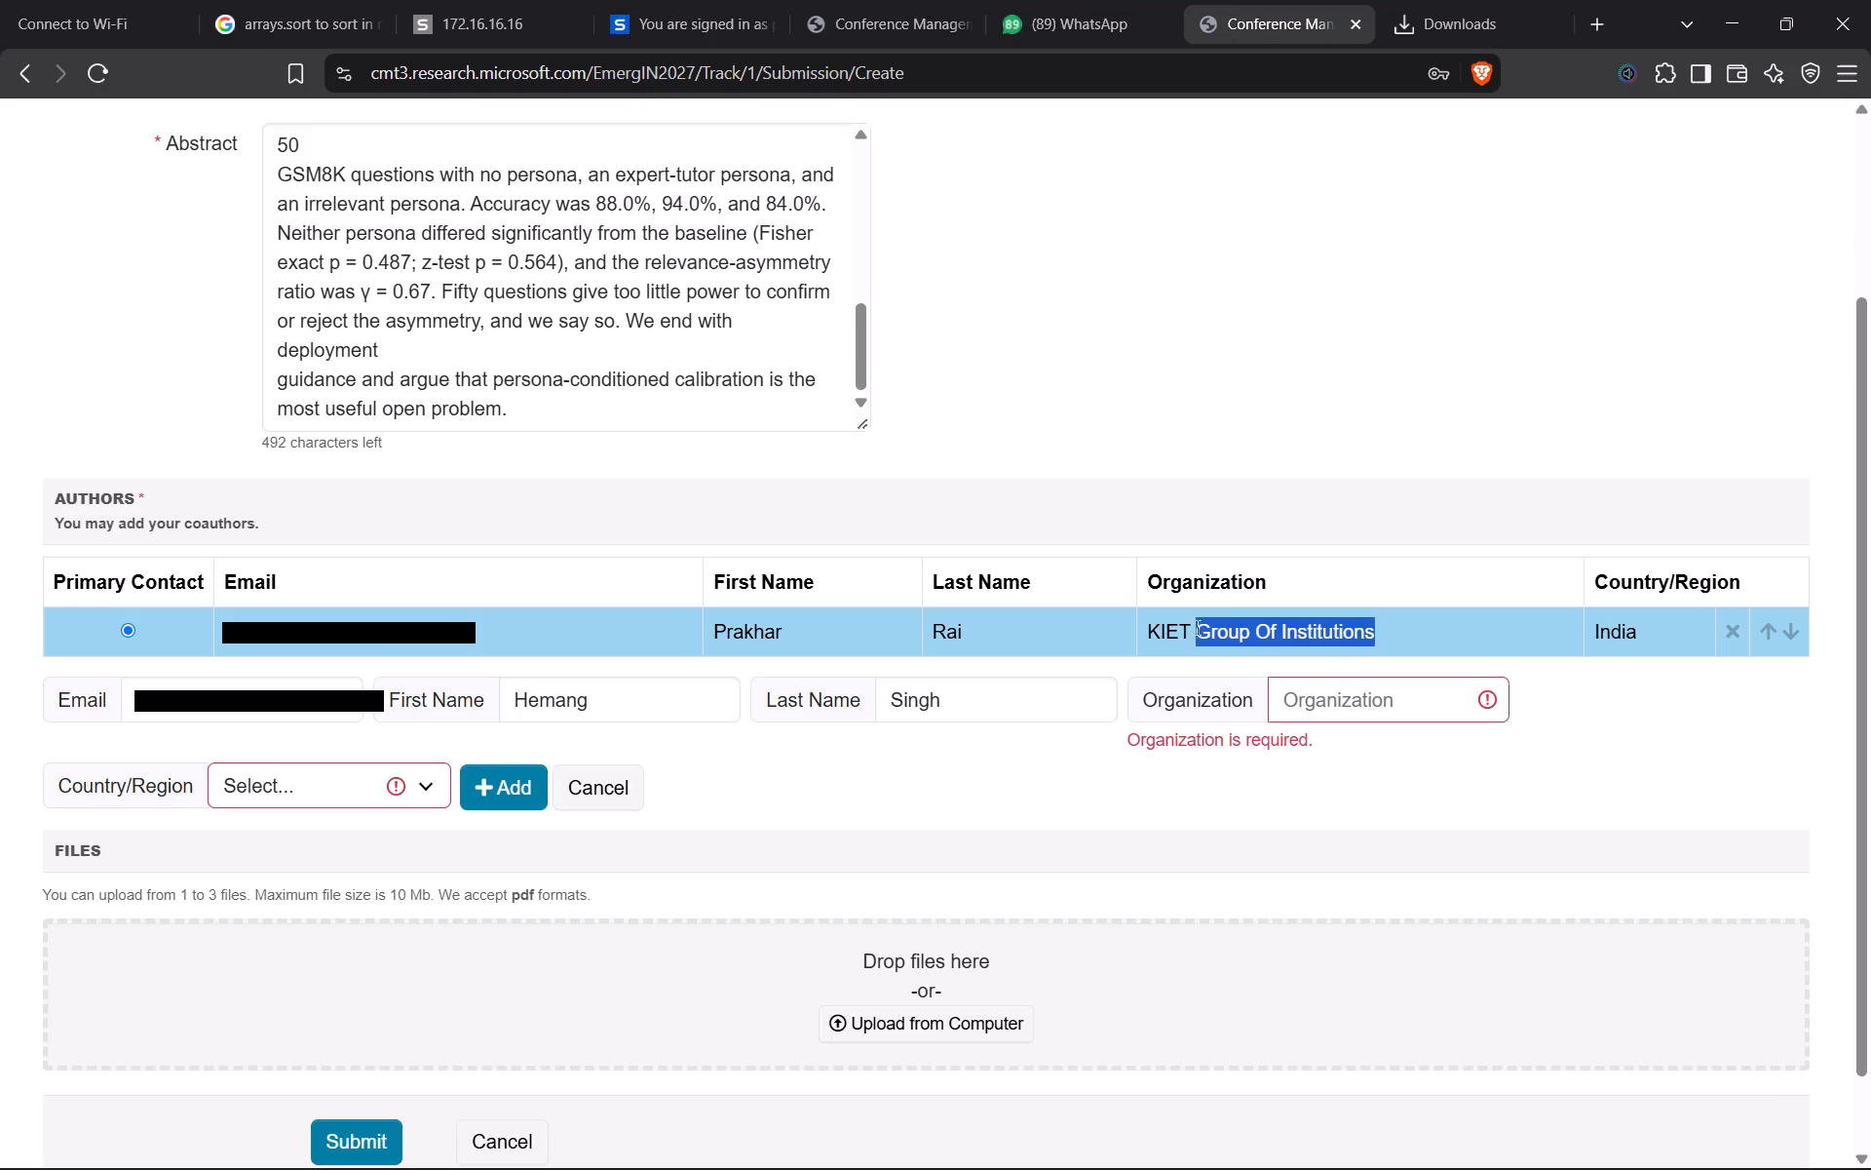
drag(1196, 627, 1148, 625)
key(ctrl+c)
click(1404, 717)
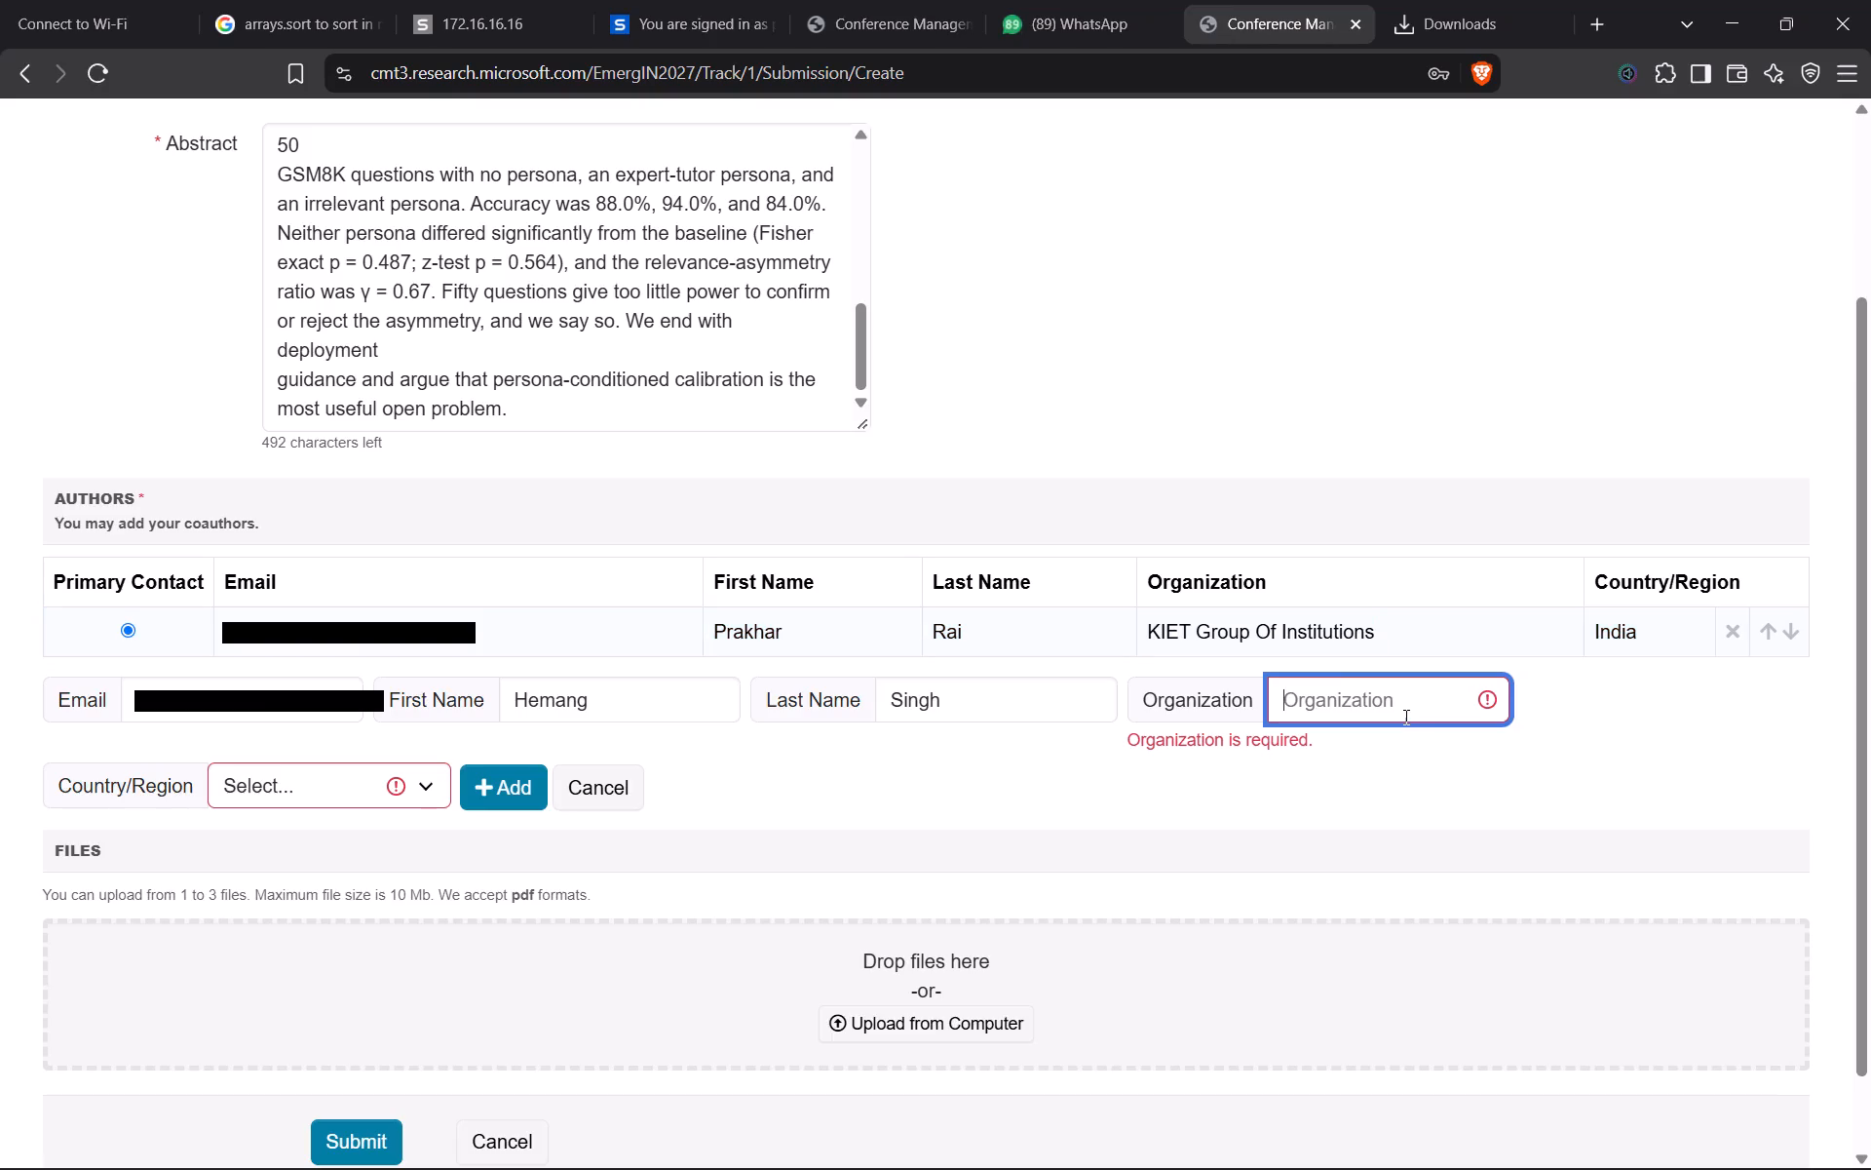
key(ctrl+v)
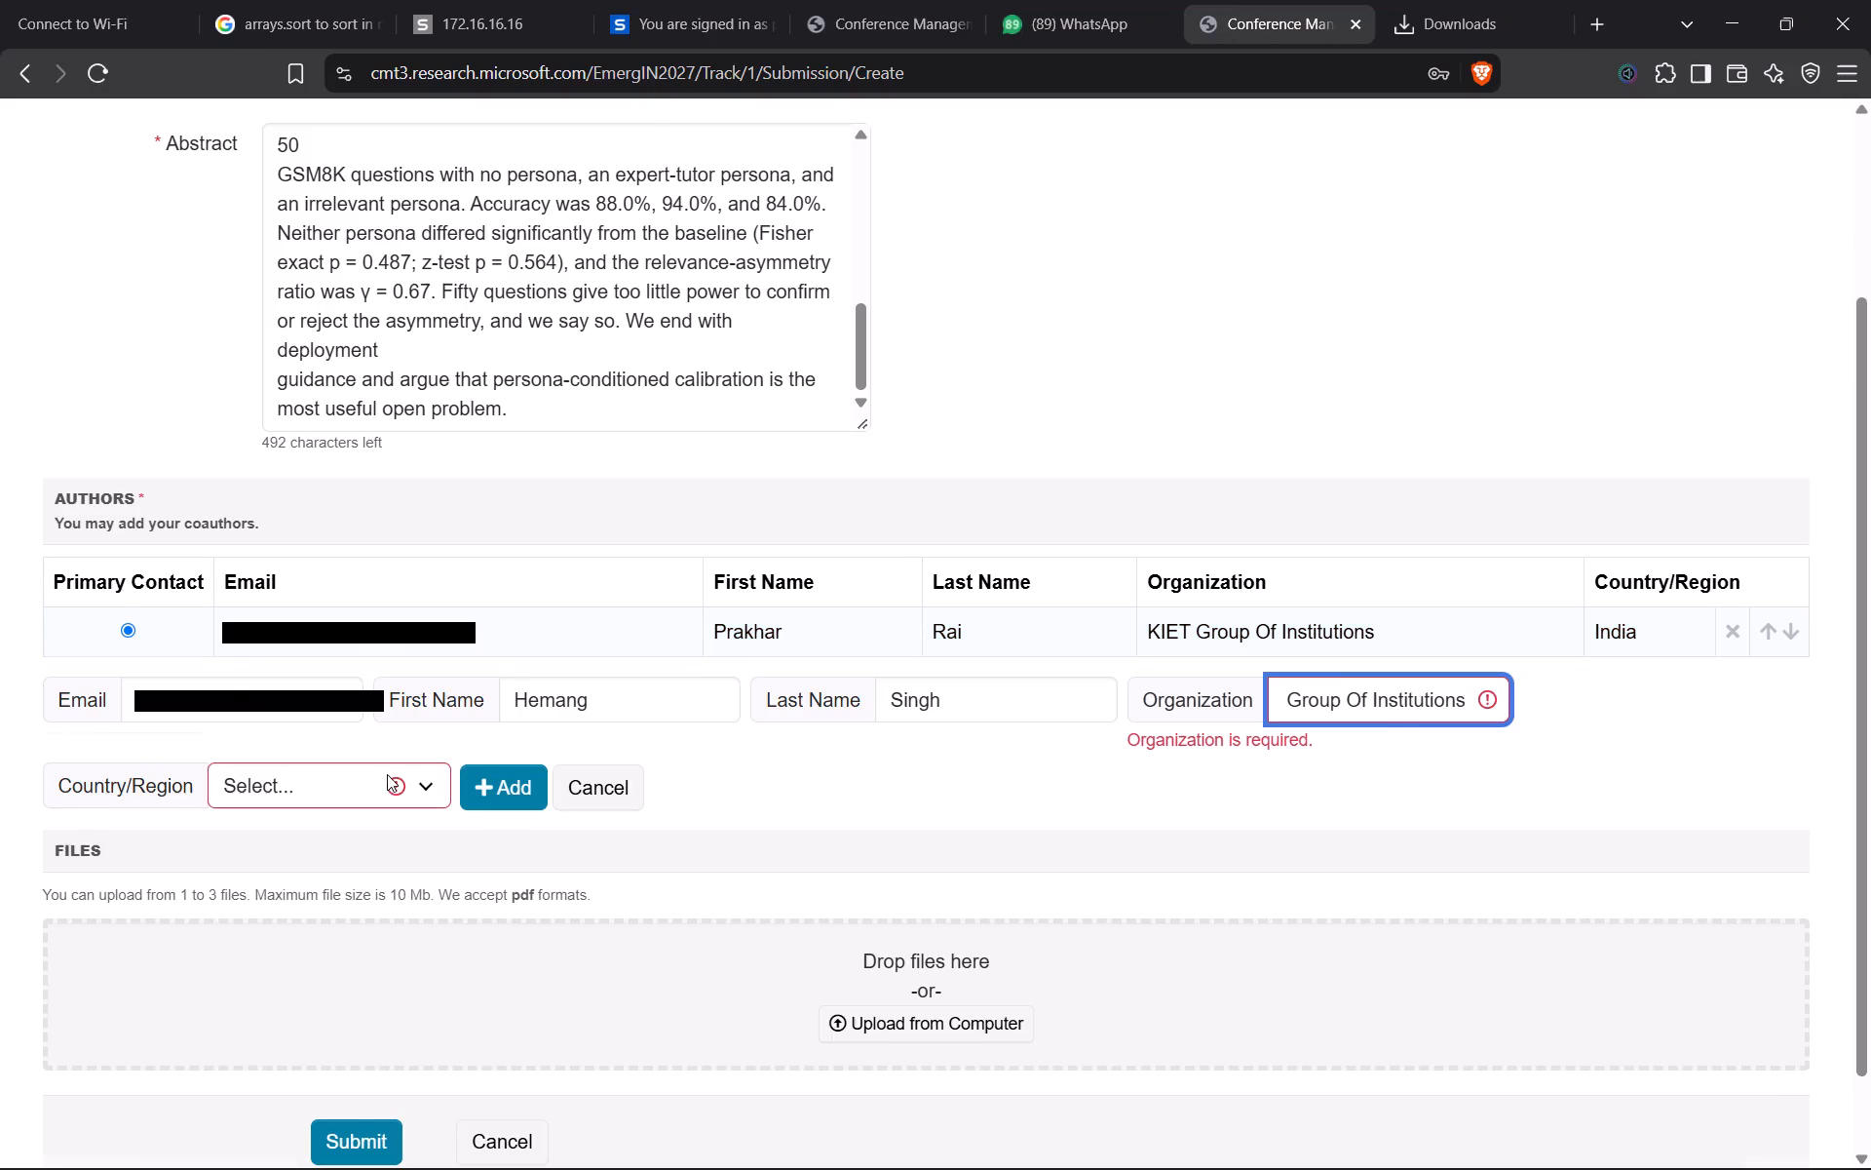
click(387, 774)
text(ind)
click(397, 718)
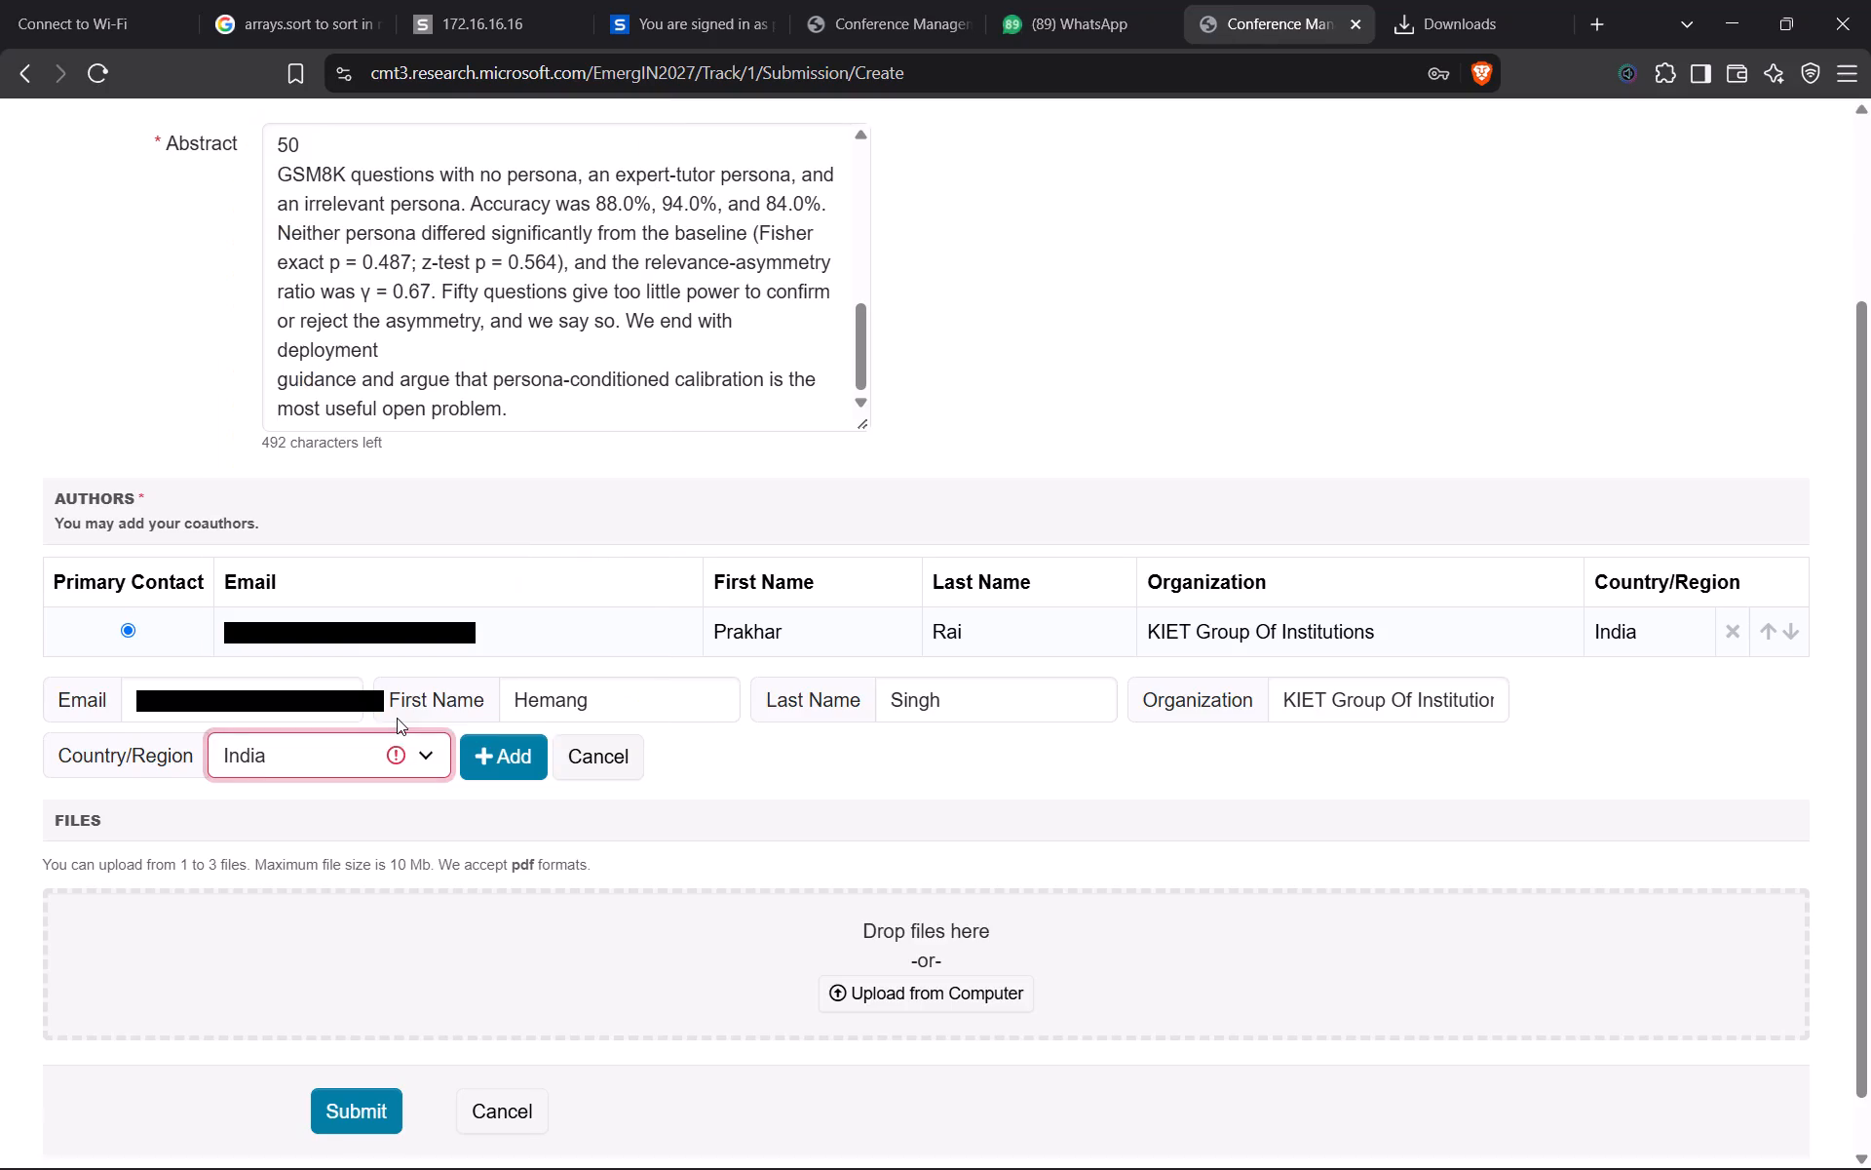
click(494, 736)
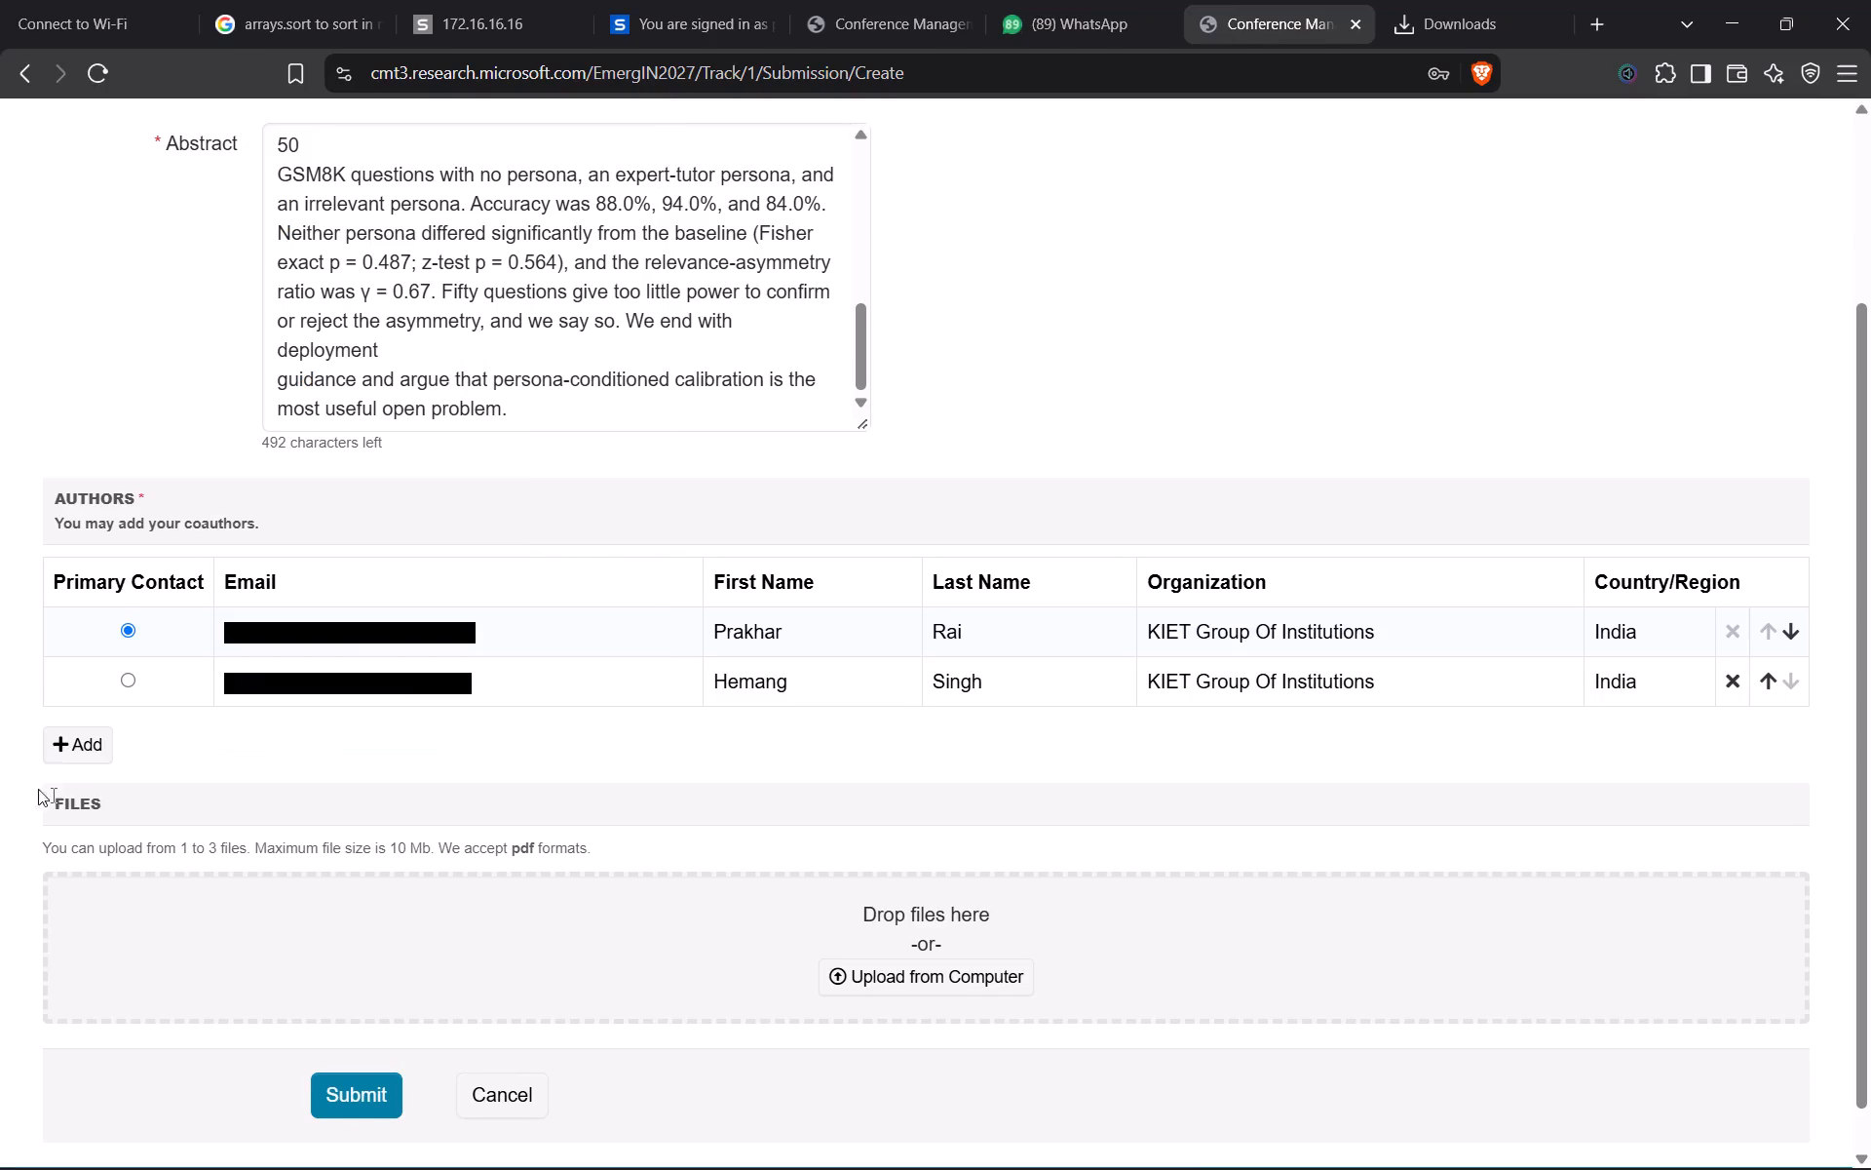
Open another blank coauthor entry and fill in the second coauthor's email from the clipboard history.
click(62, 749)
click(180, 766)
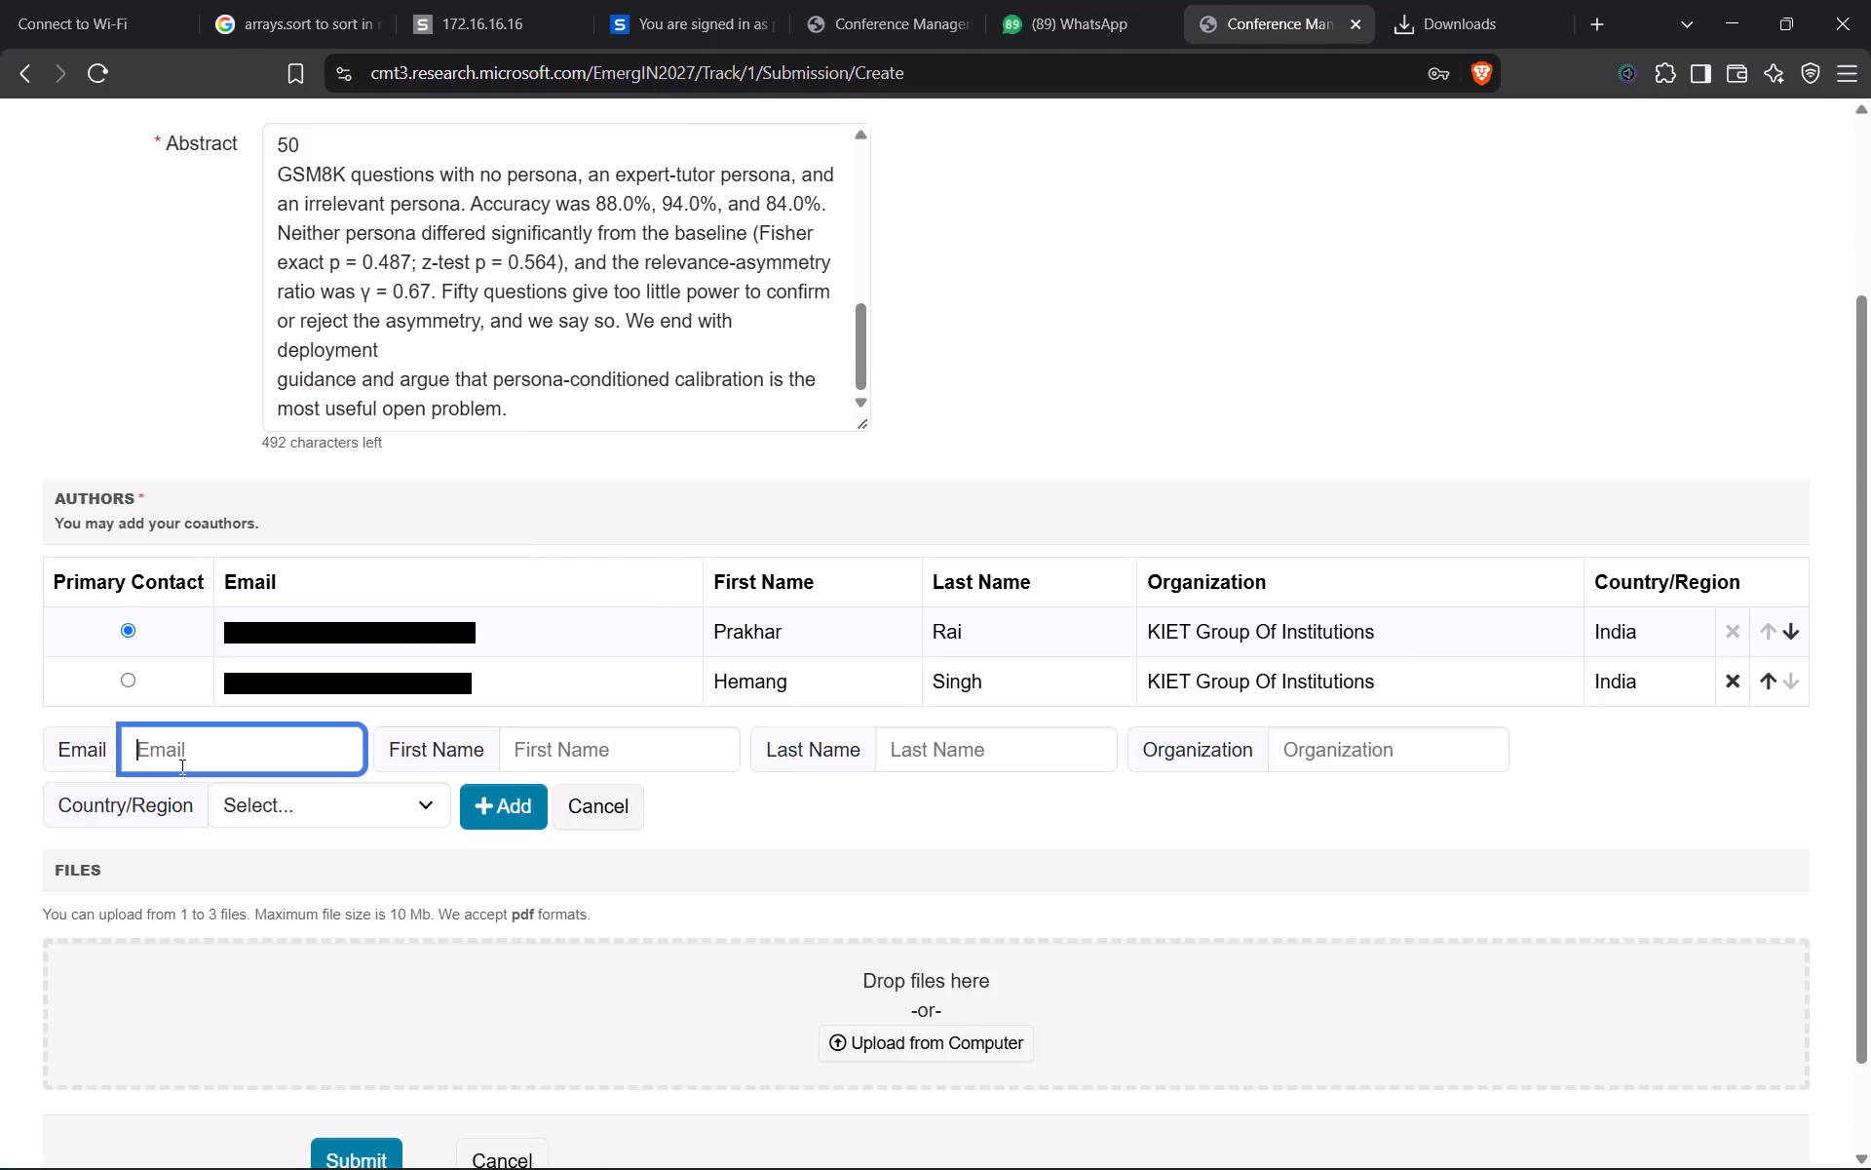
key(super+v)
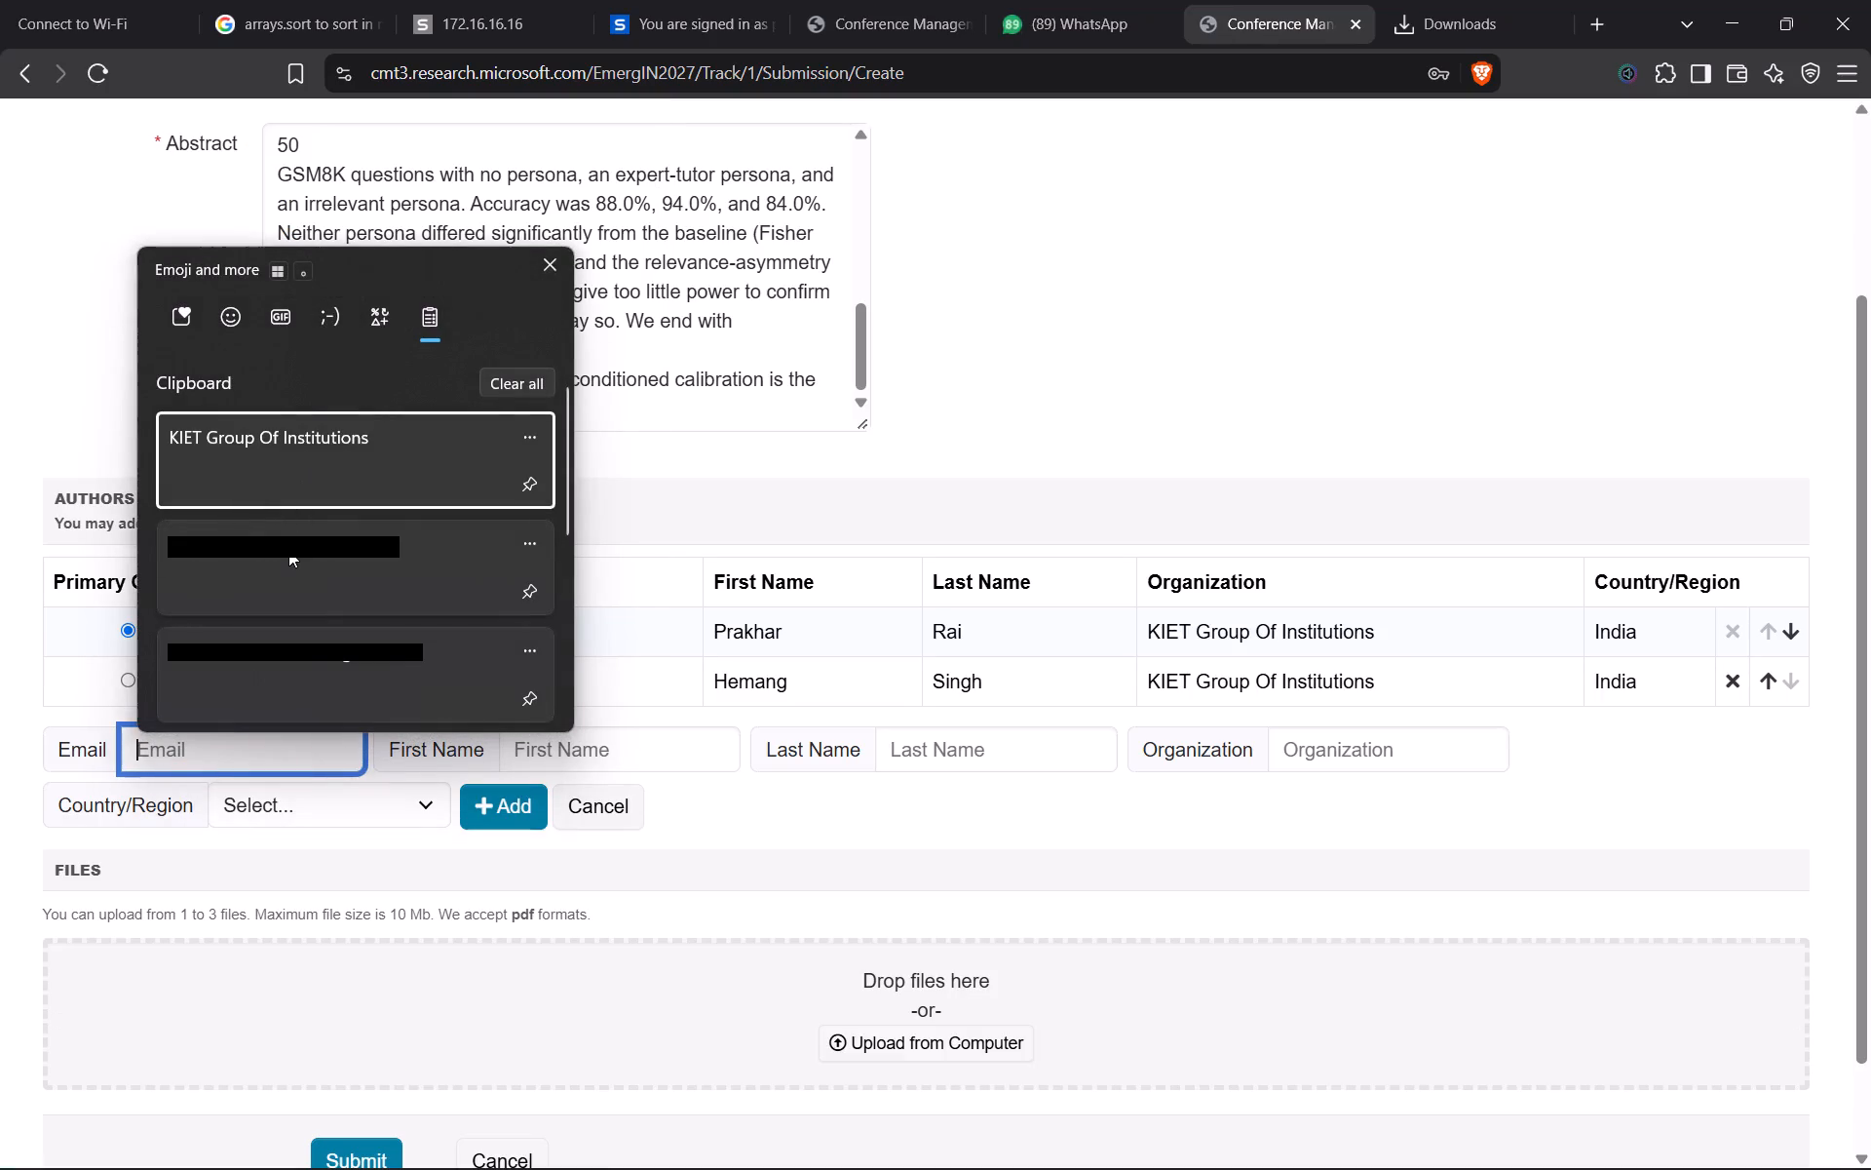
click(288, 550)
key(ctrl+v)
Set the second coauthor's organization to KIET Group Of Institutions and the country to India.
click(1356, 761)
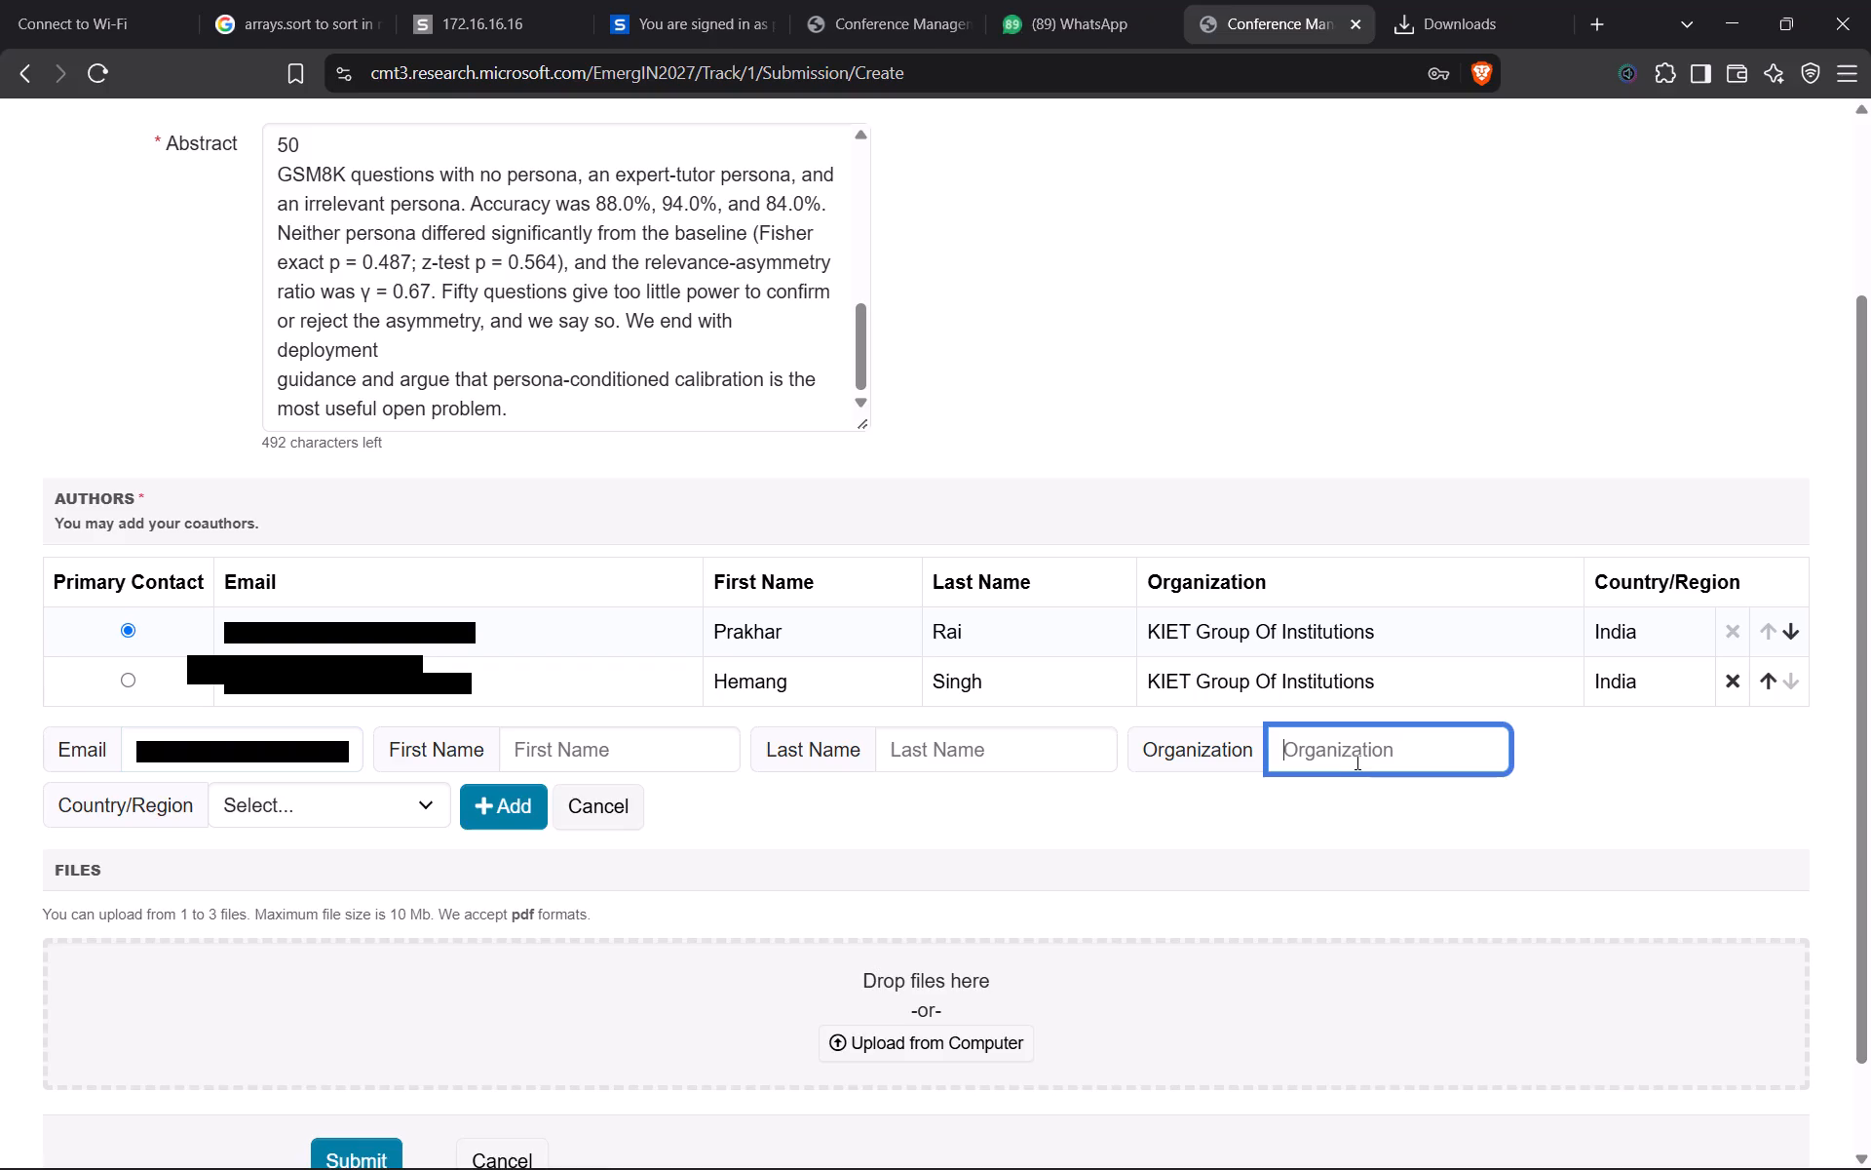
key(super+v)
click(1432, 468)
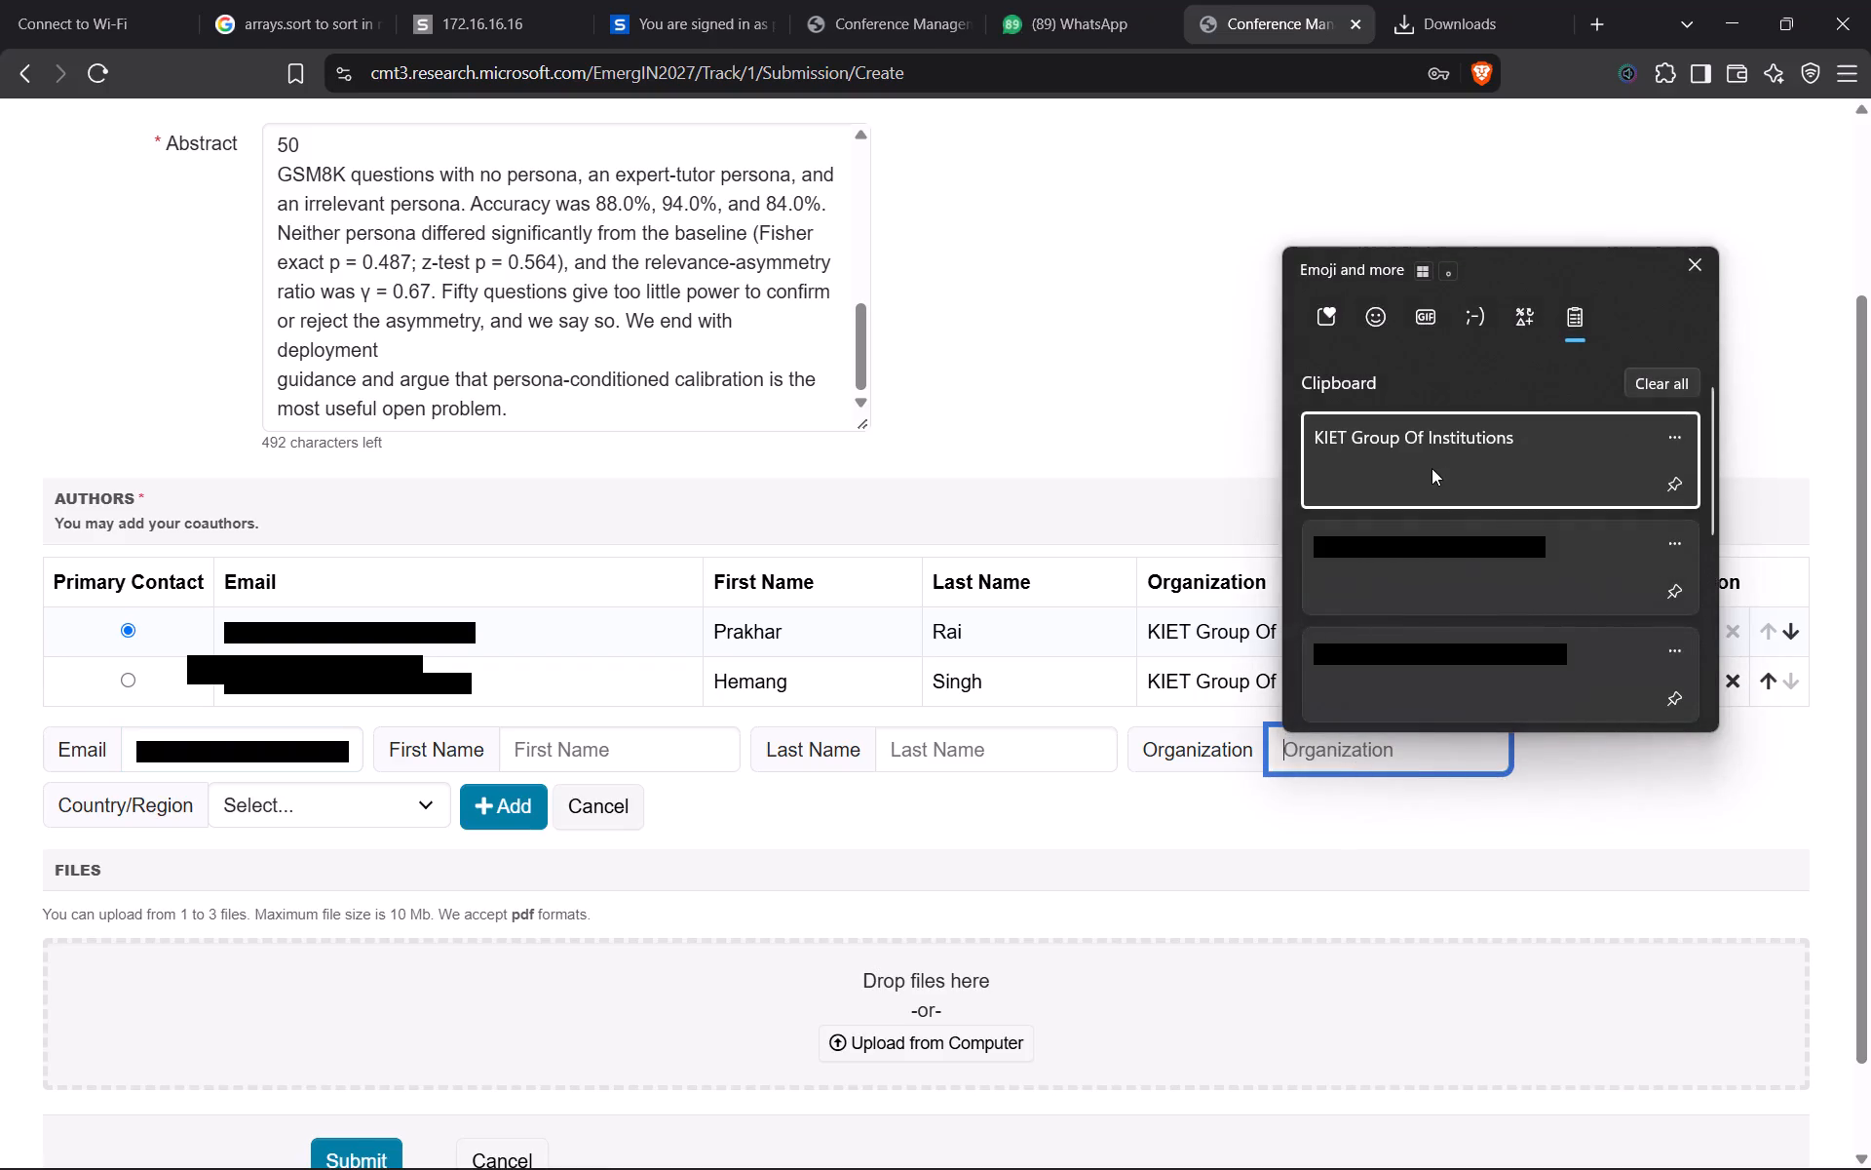
key(ctrl+v)
click(365, 815)
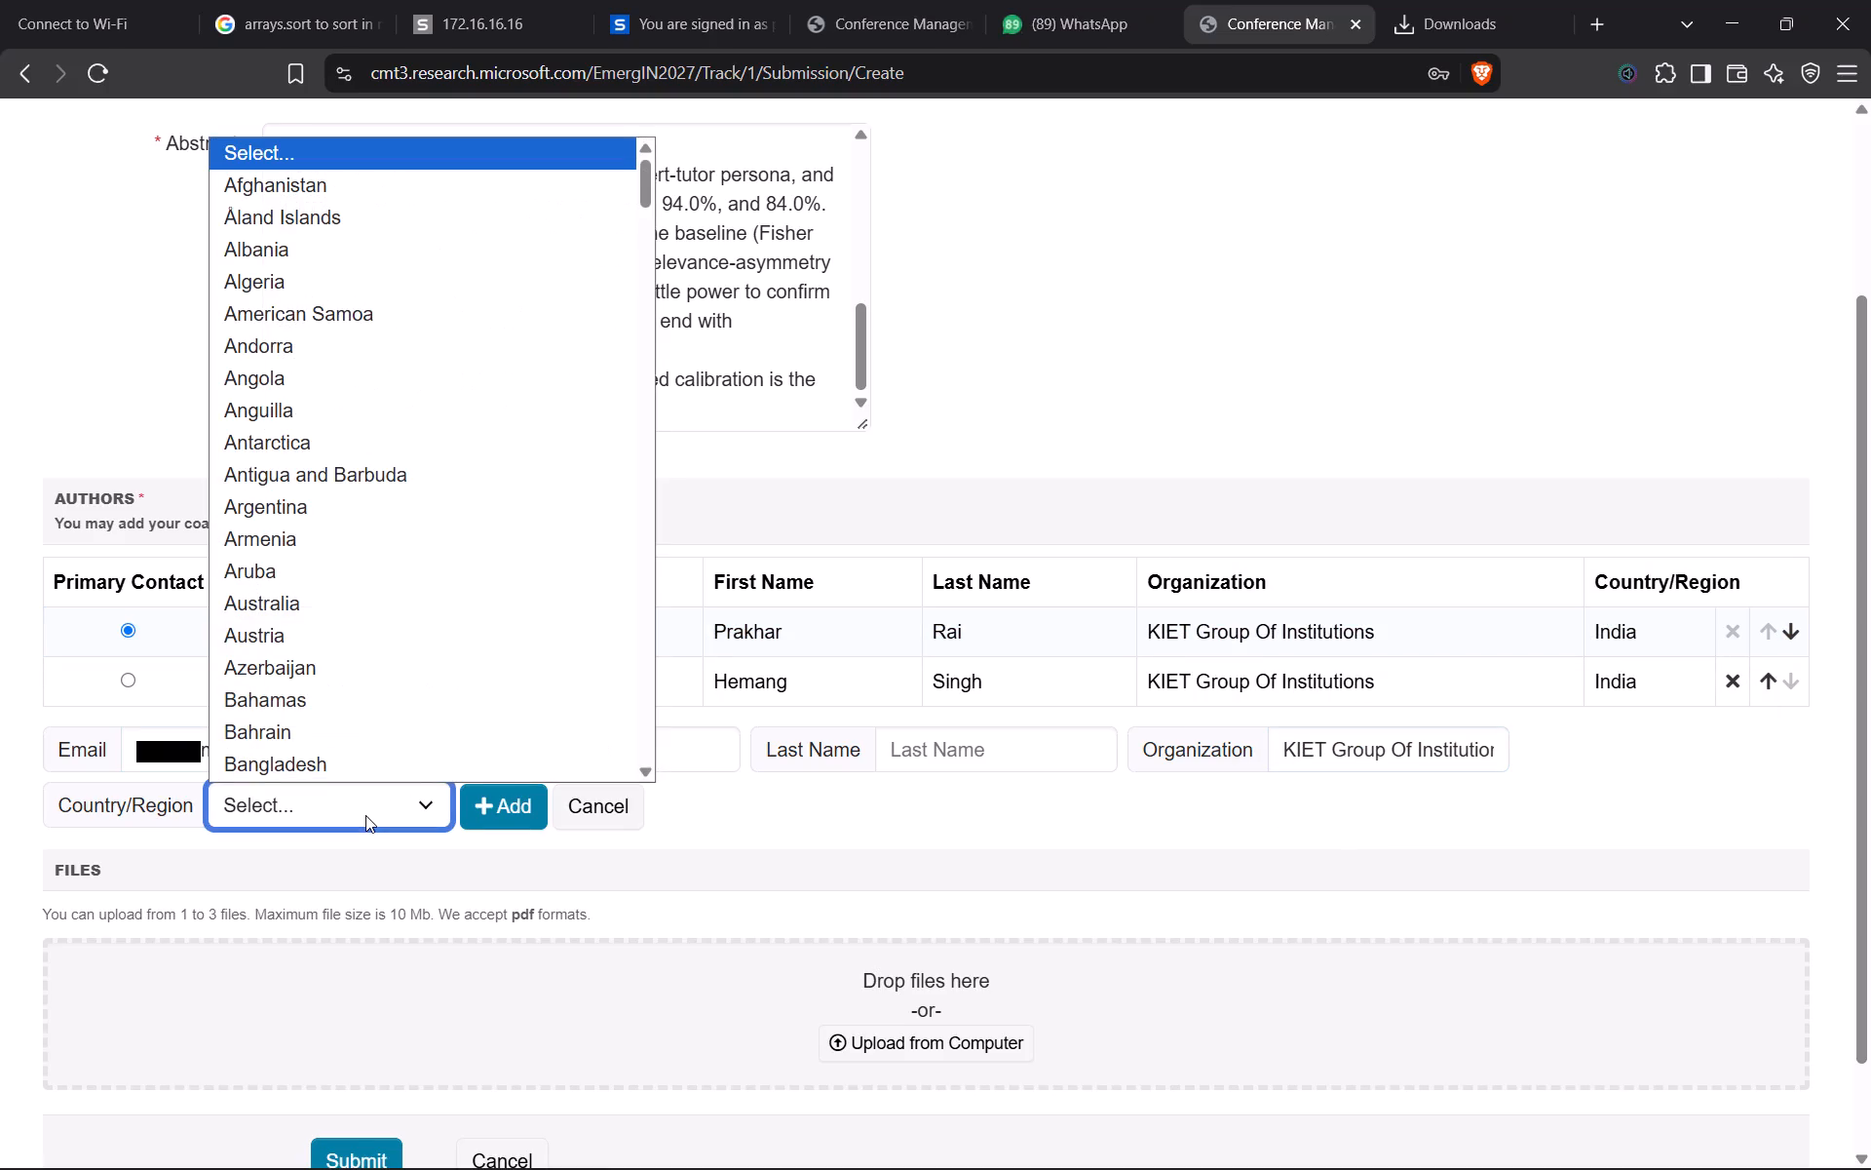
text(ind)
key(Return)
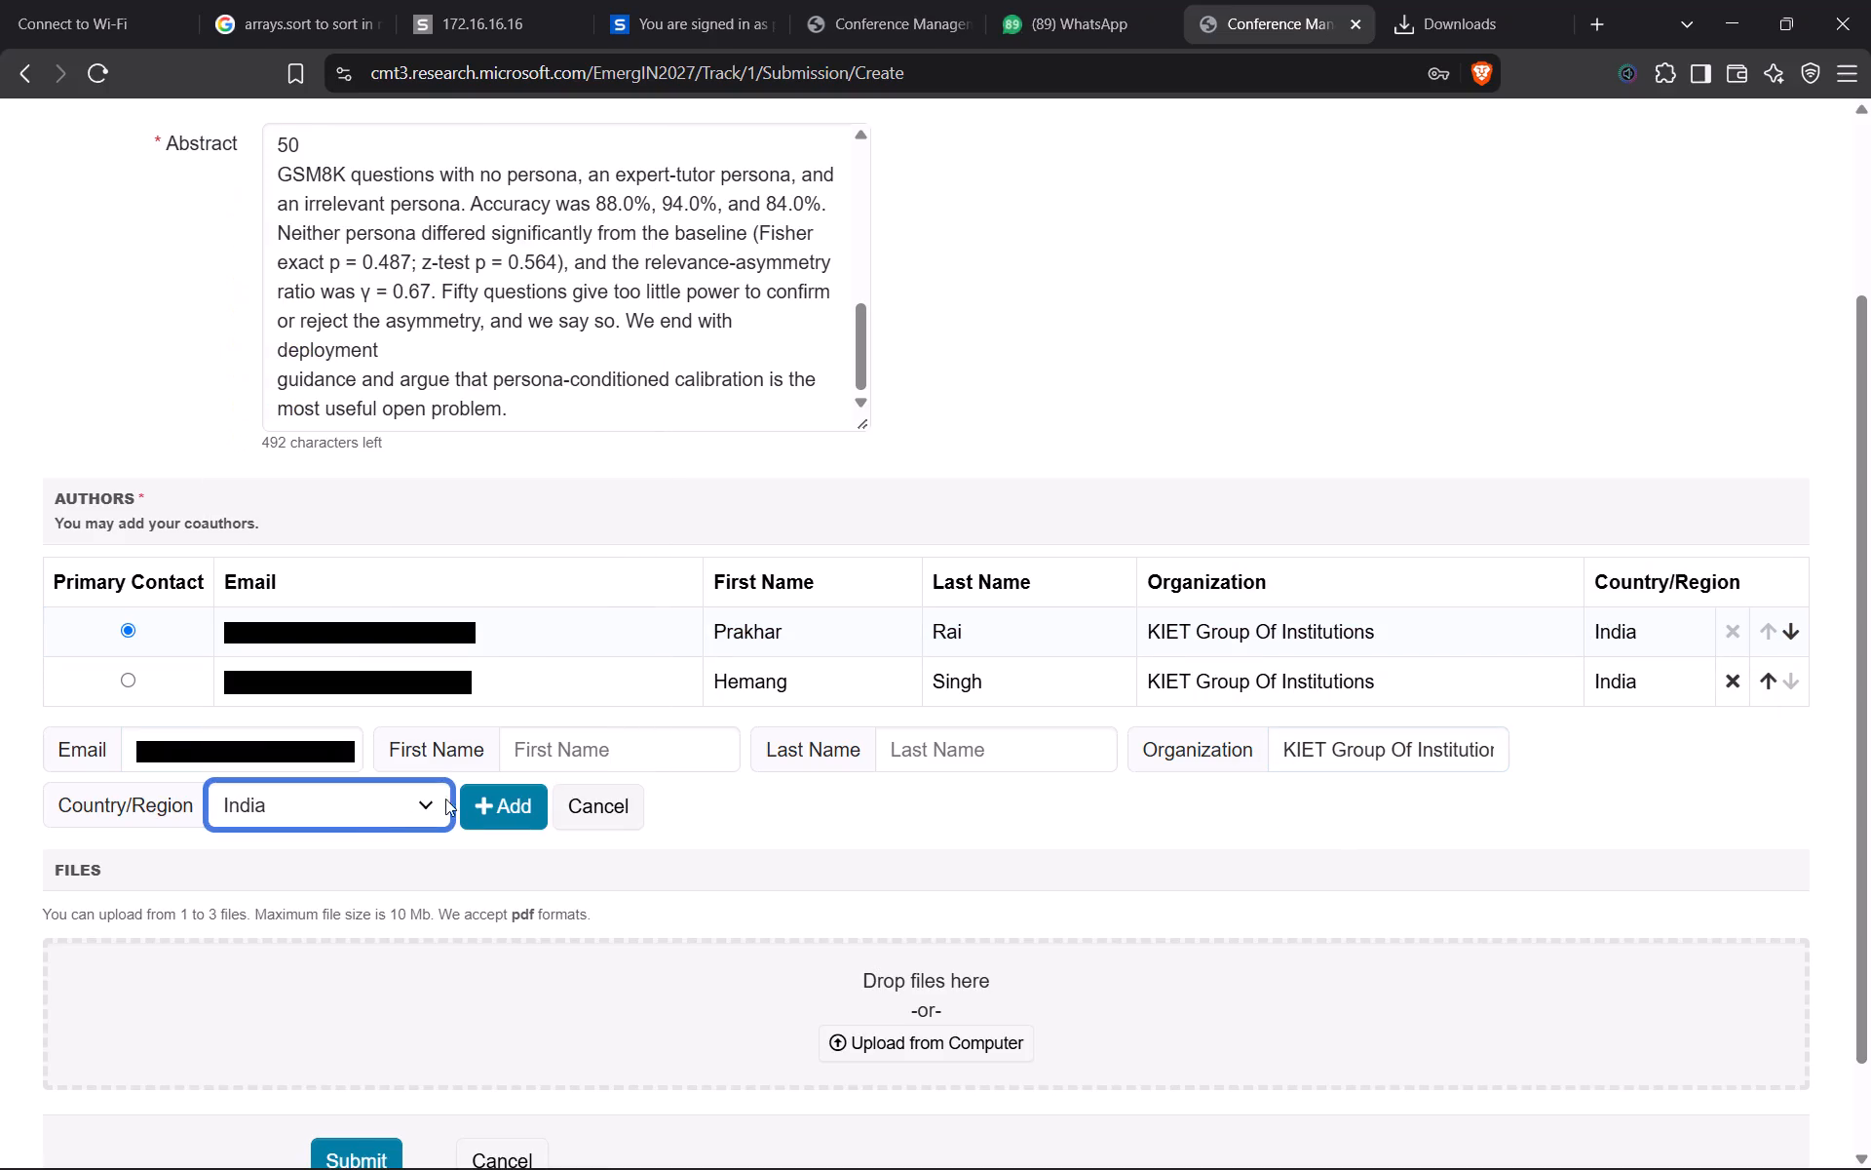
Enter the second coauthor's first and last names and add the entry to the author list.
click(545, 749)
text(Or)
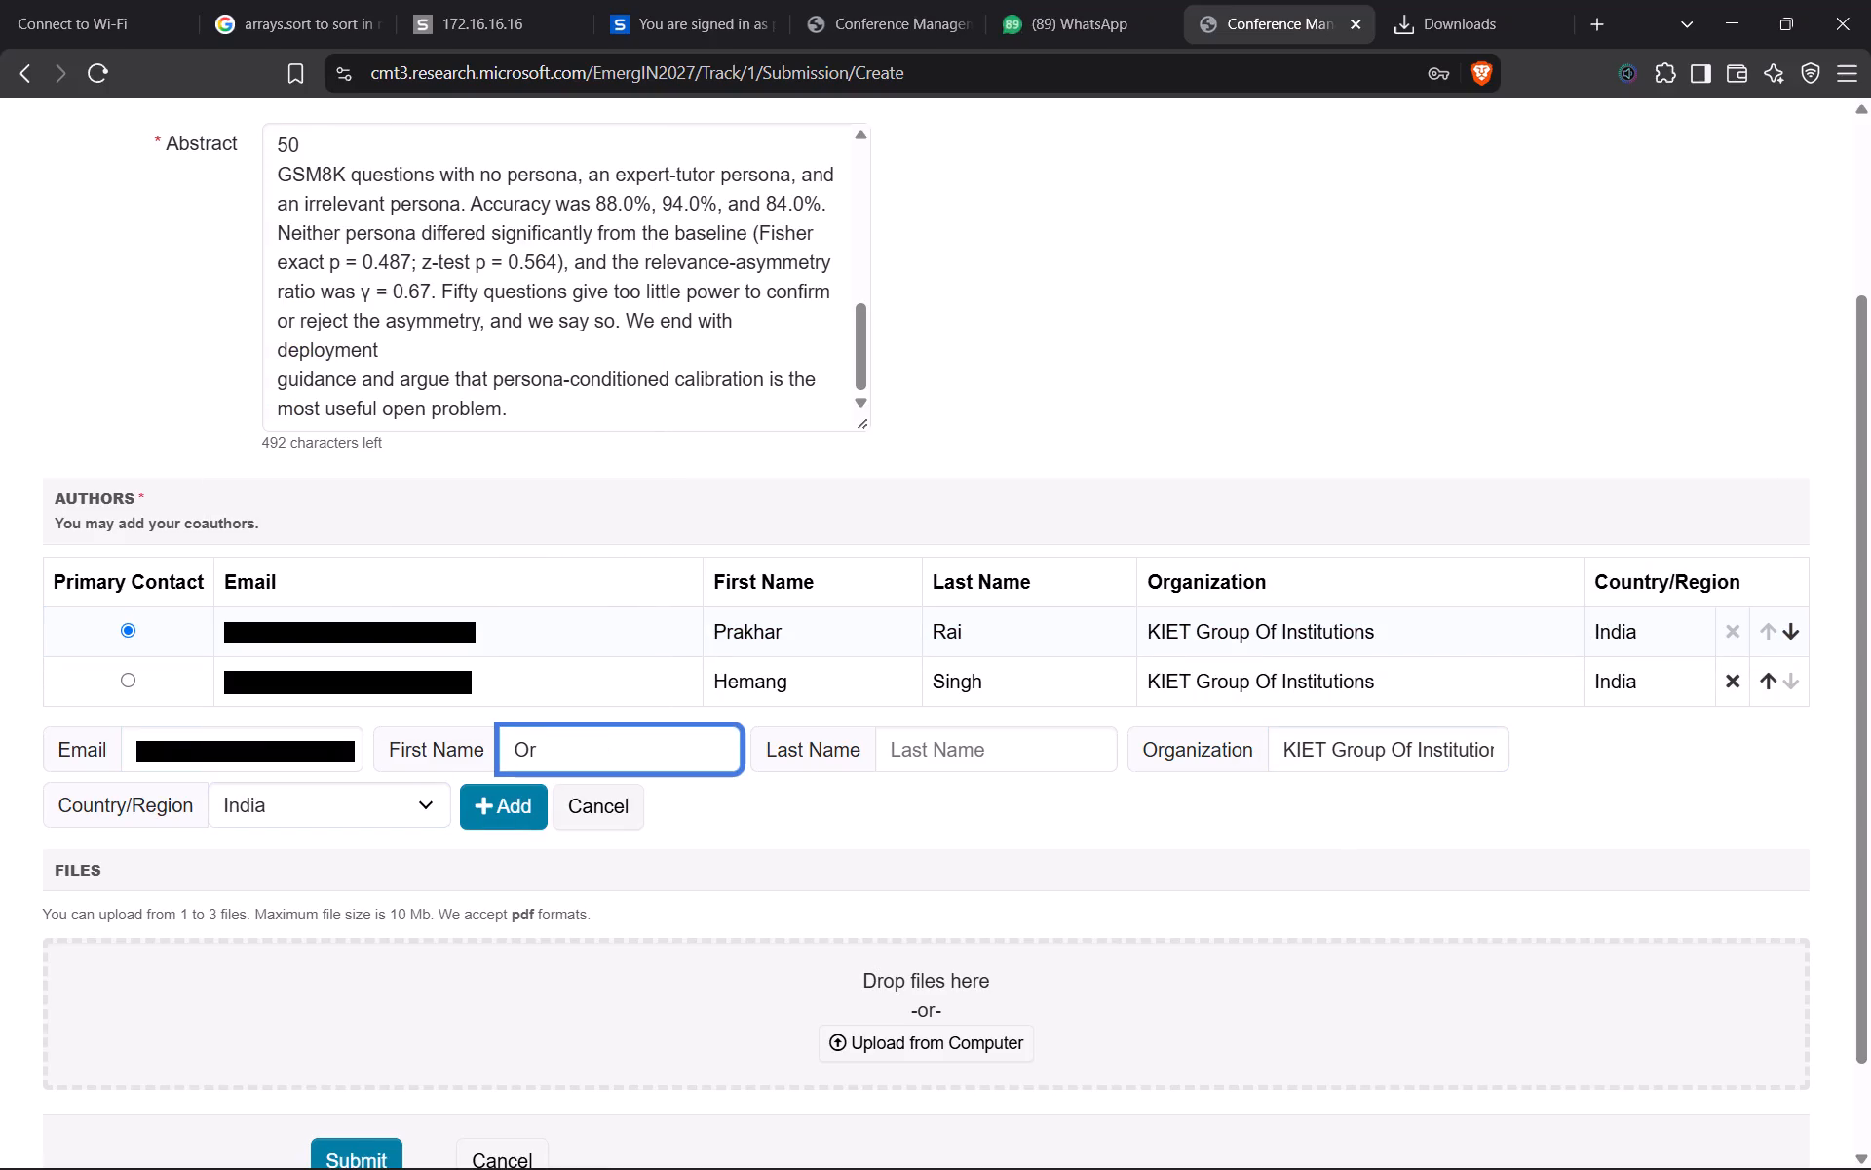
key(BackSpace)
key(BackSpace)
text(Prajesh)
click(929, 751)
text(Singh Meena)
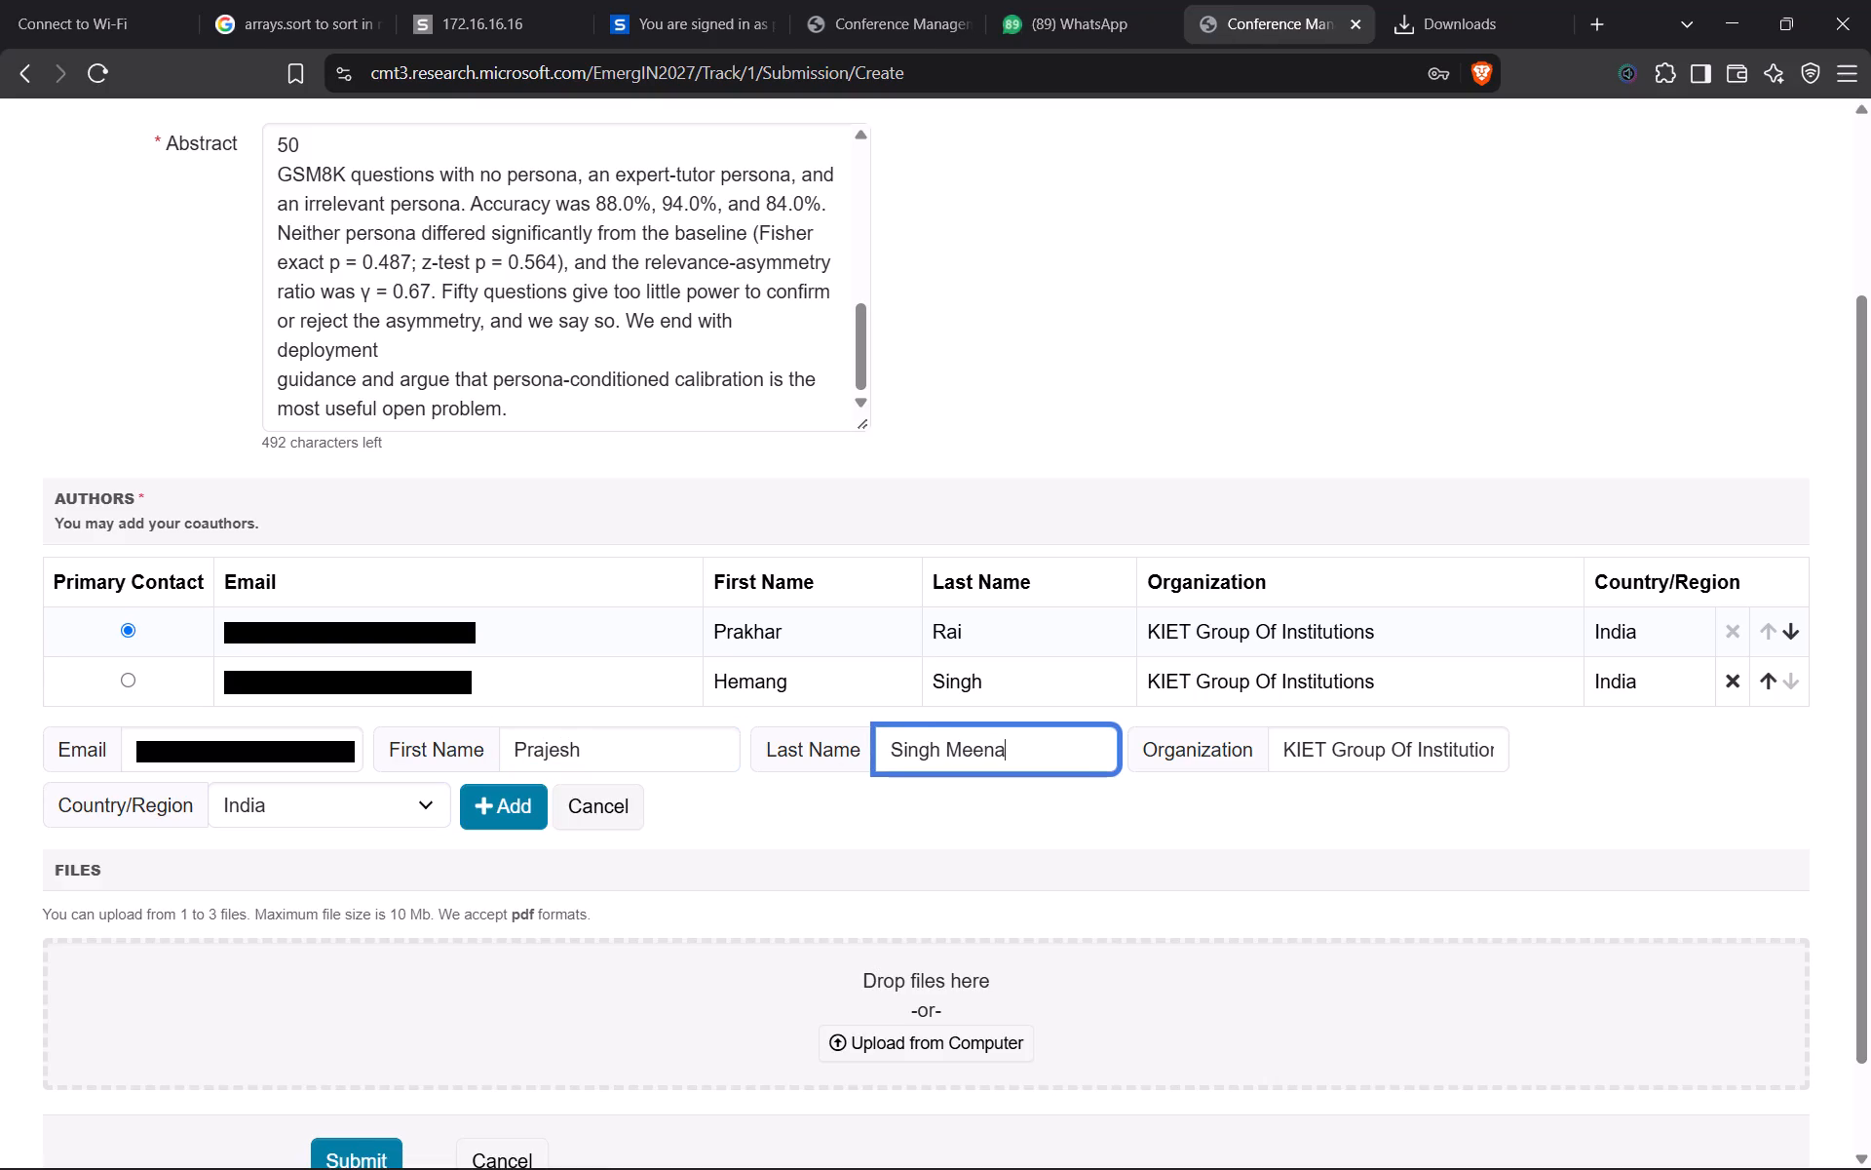
click(514, 811)
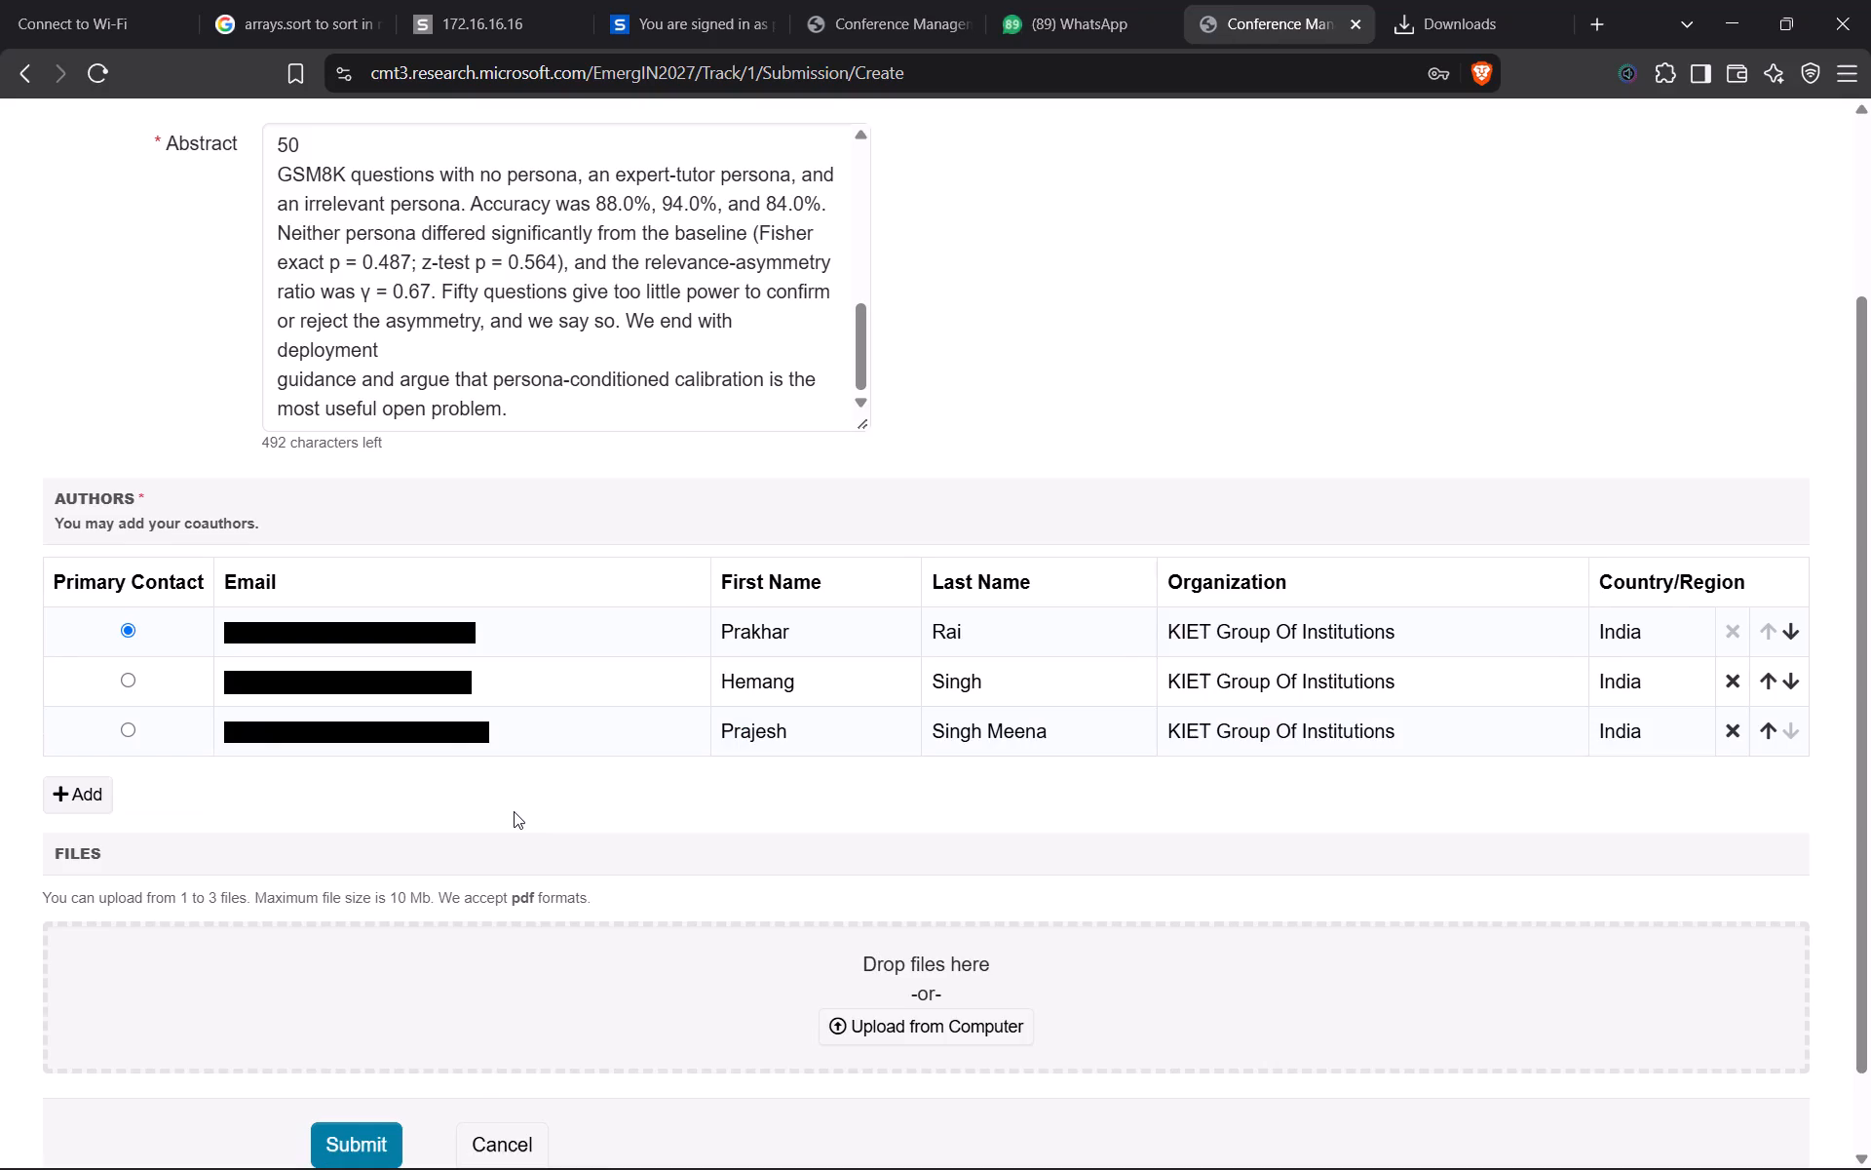
Open a third coauthor entry and fill in the email and the organization KIET Group Of Institutions from the clipboard history.
click(86, 804)
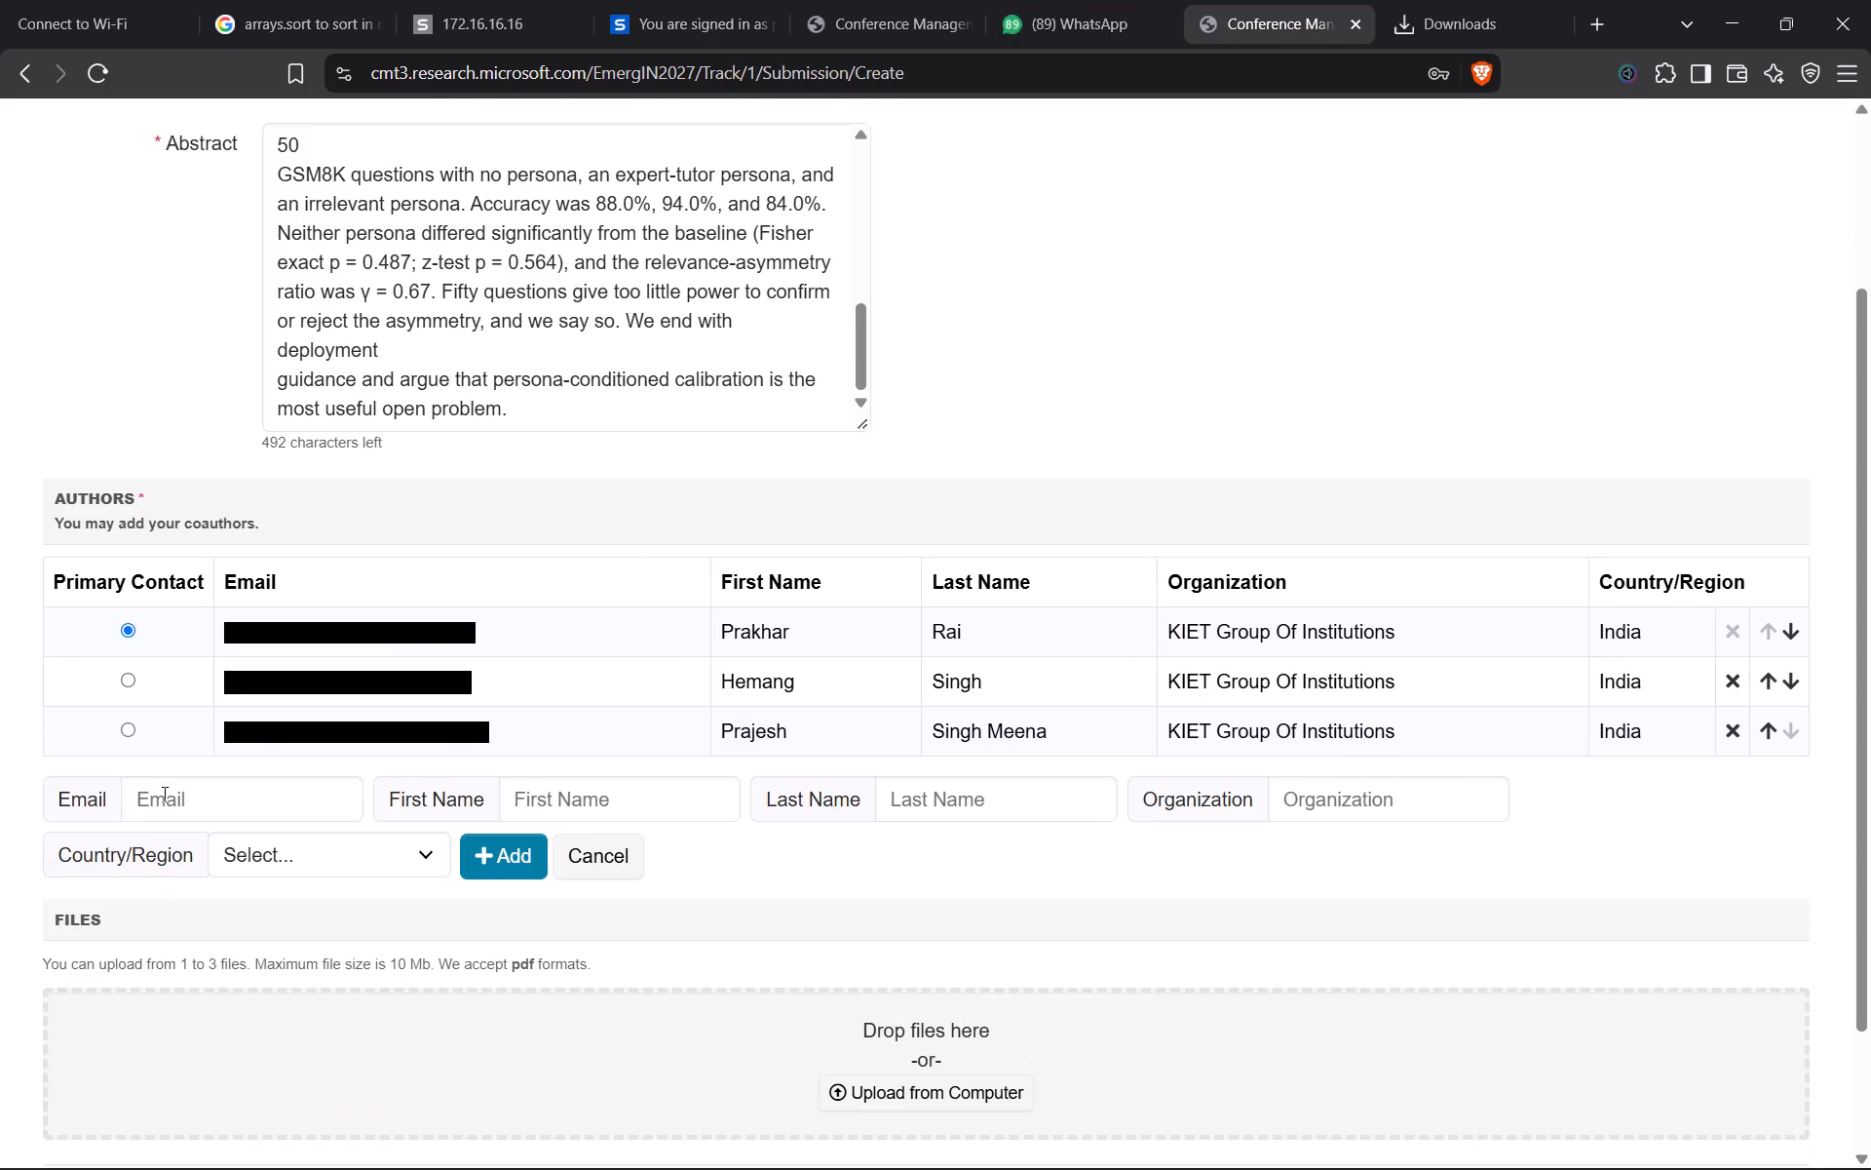
click(164, 795)
key(super+v)
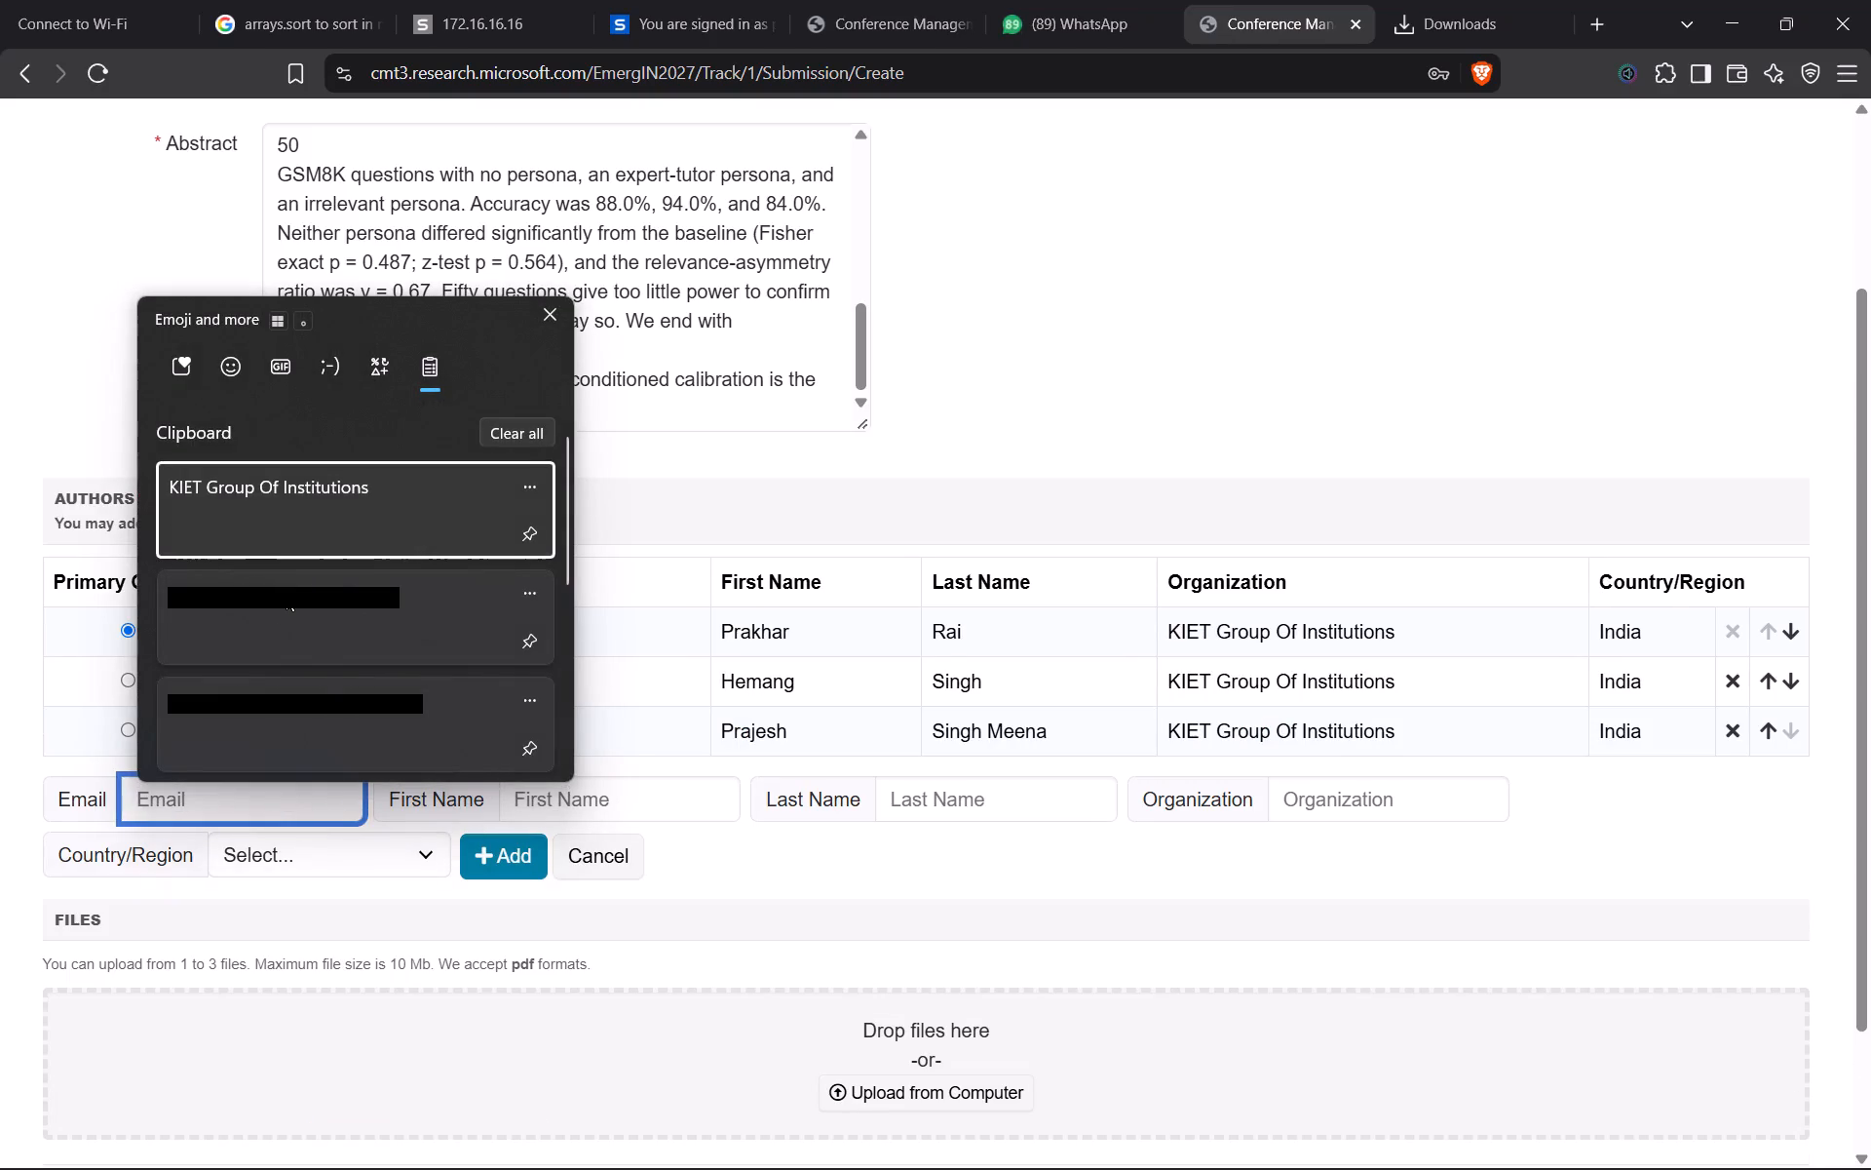
click(274, 705)
key(ctrl+v)
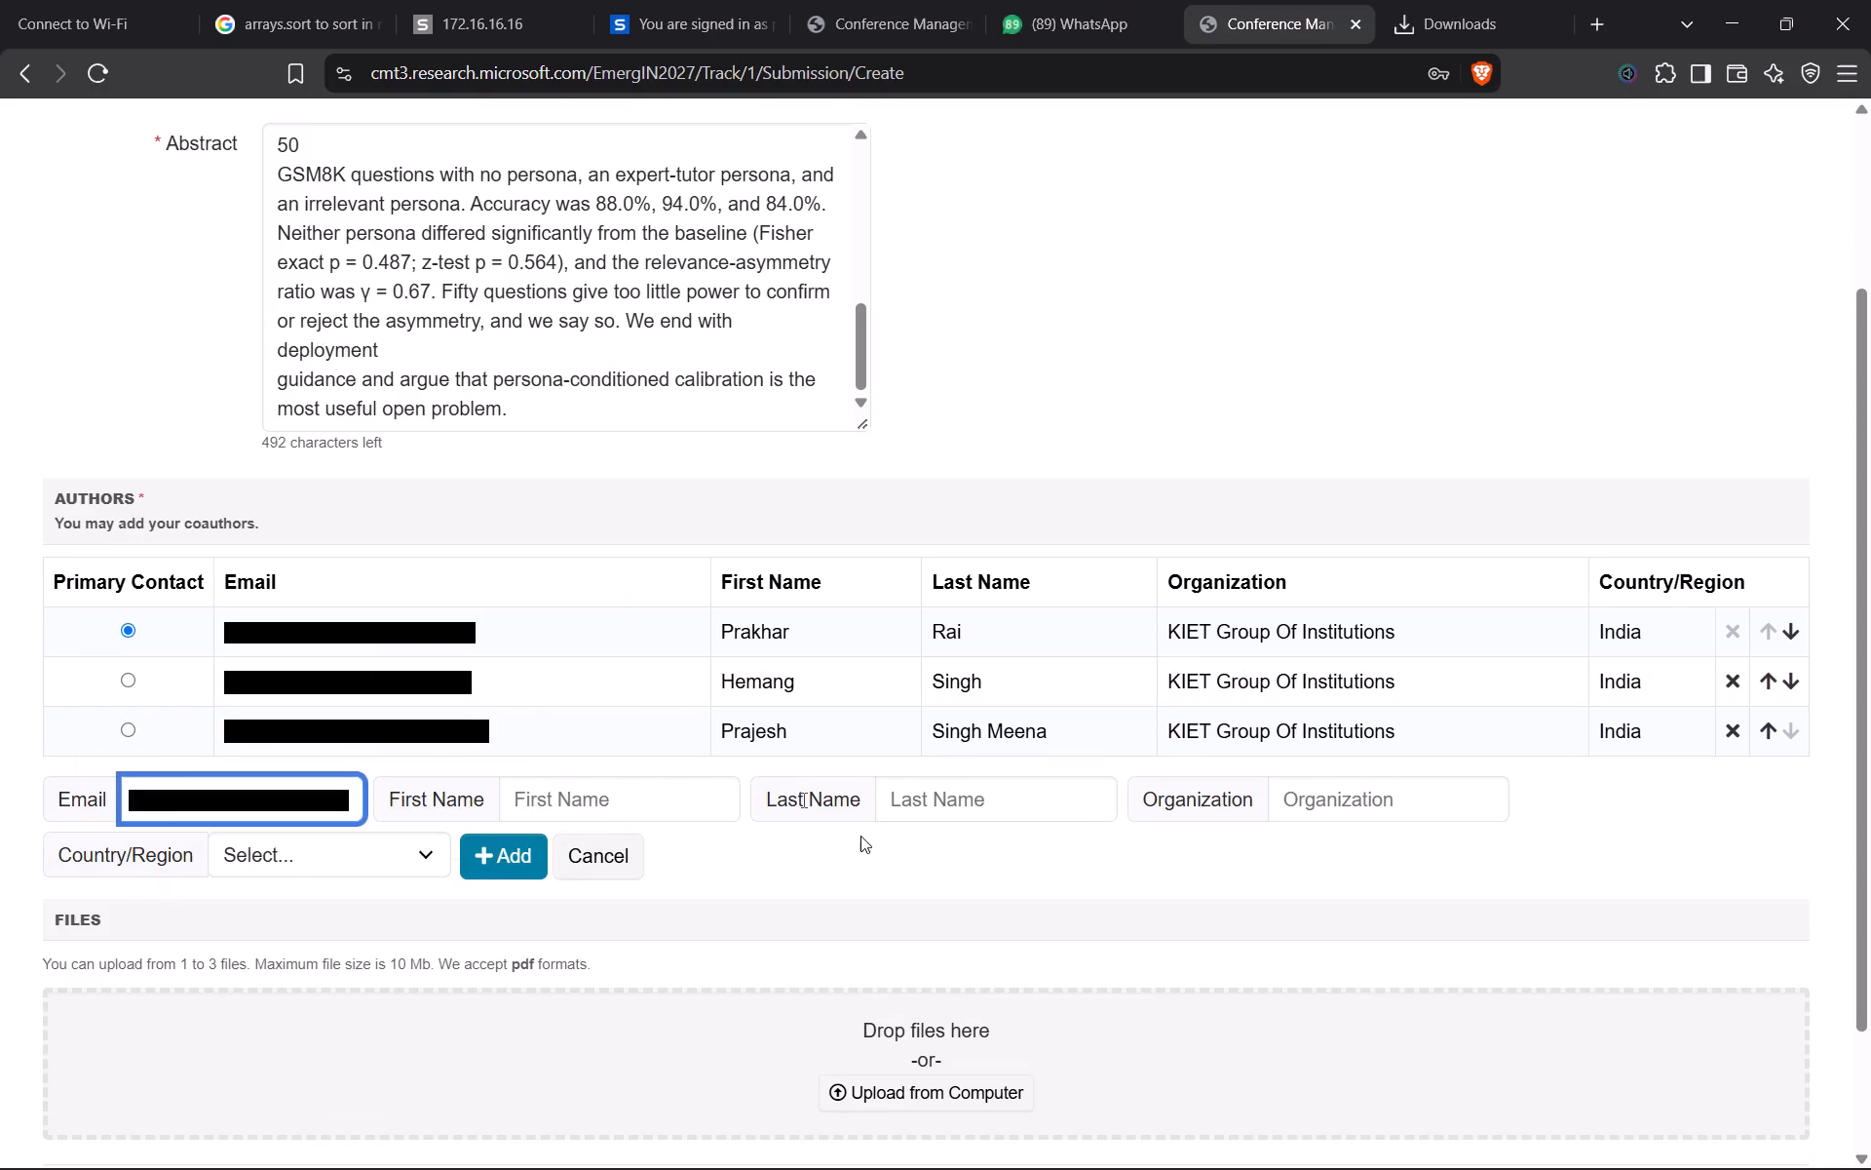
click(1309, 810)
key(super+v)
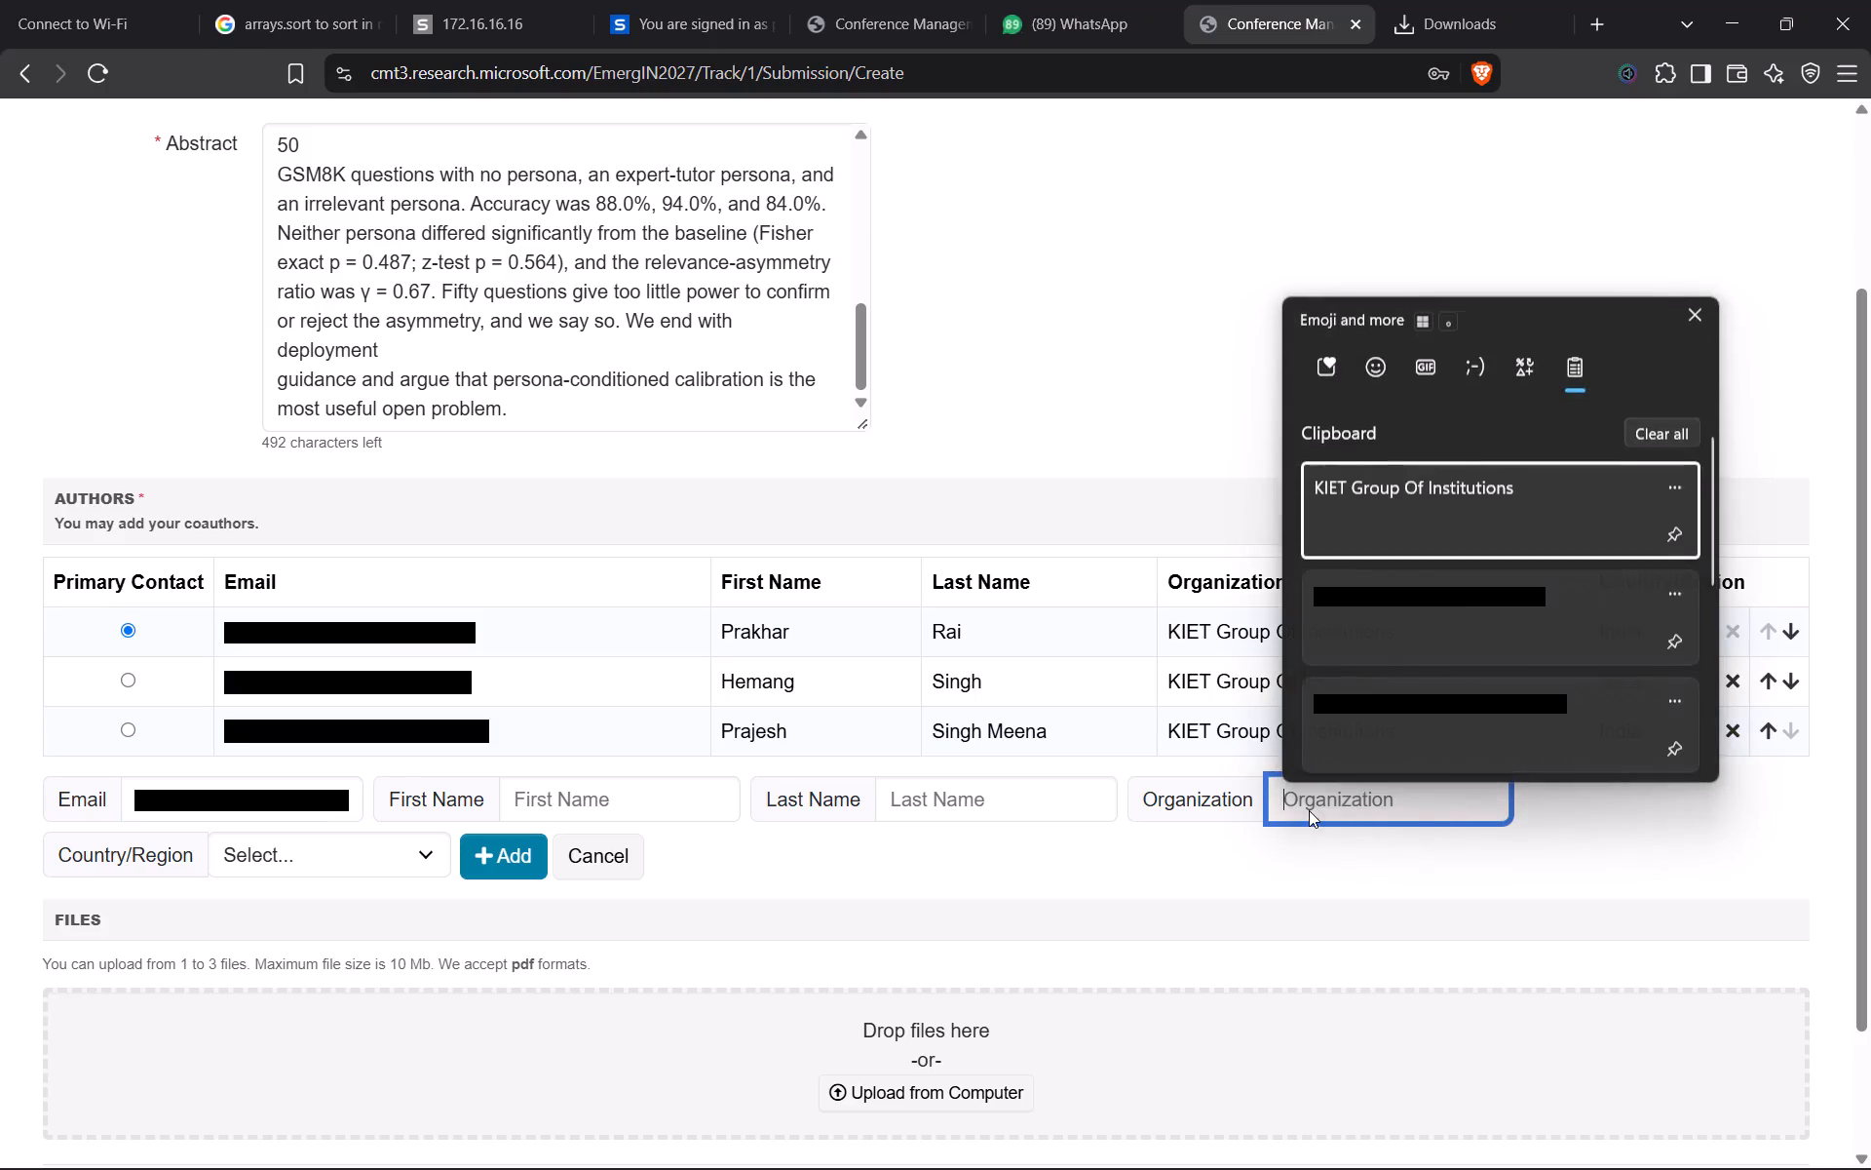
key(Return)
key(ctrl+v)
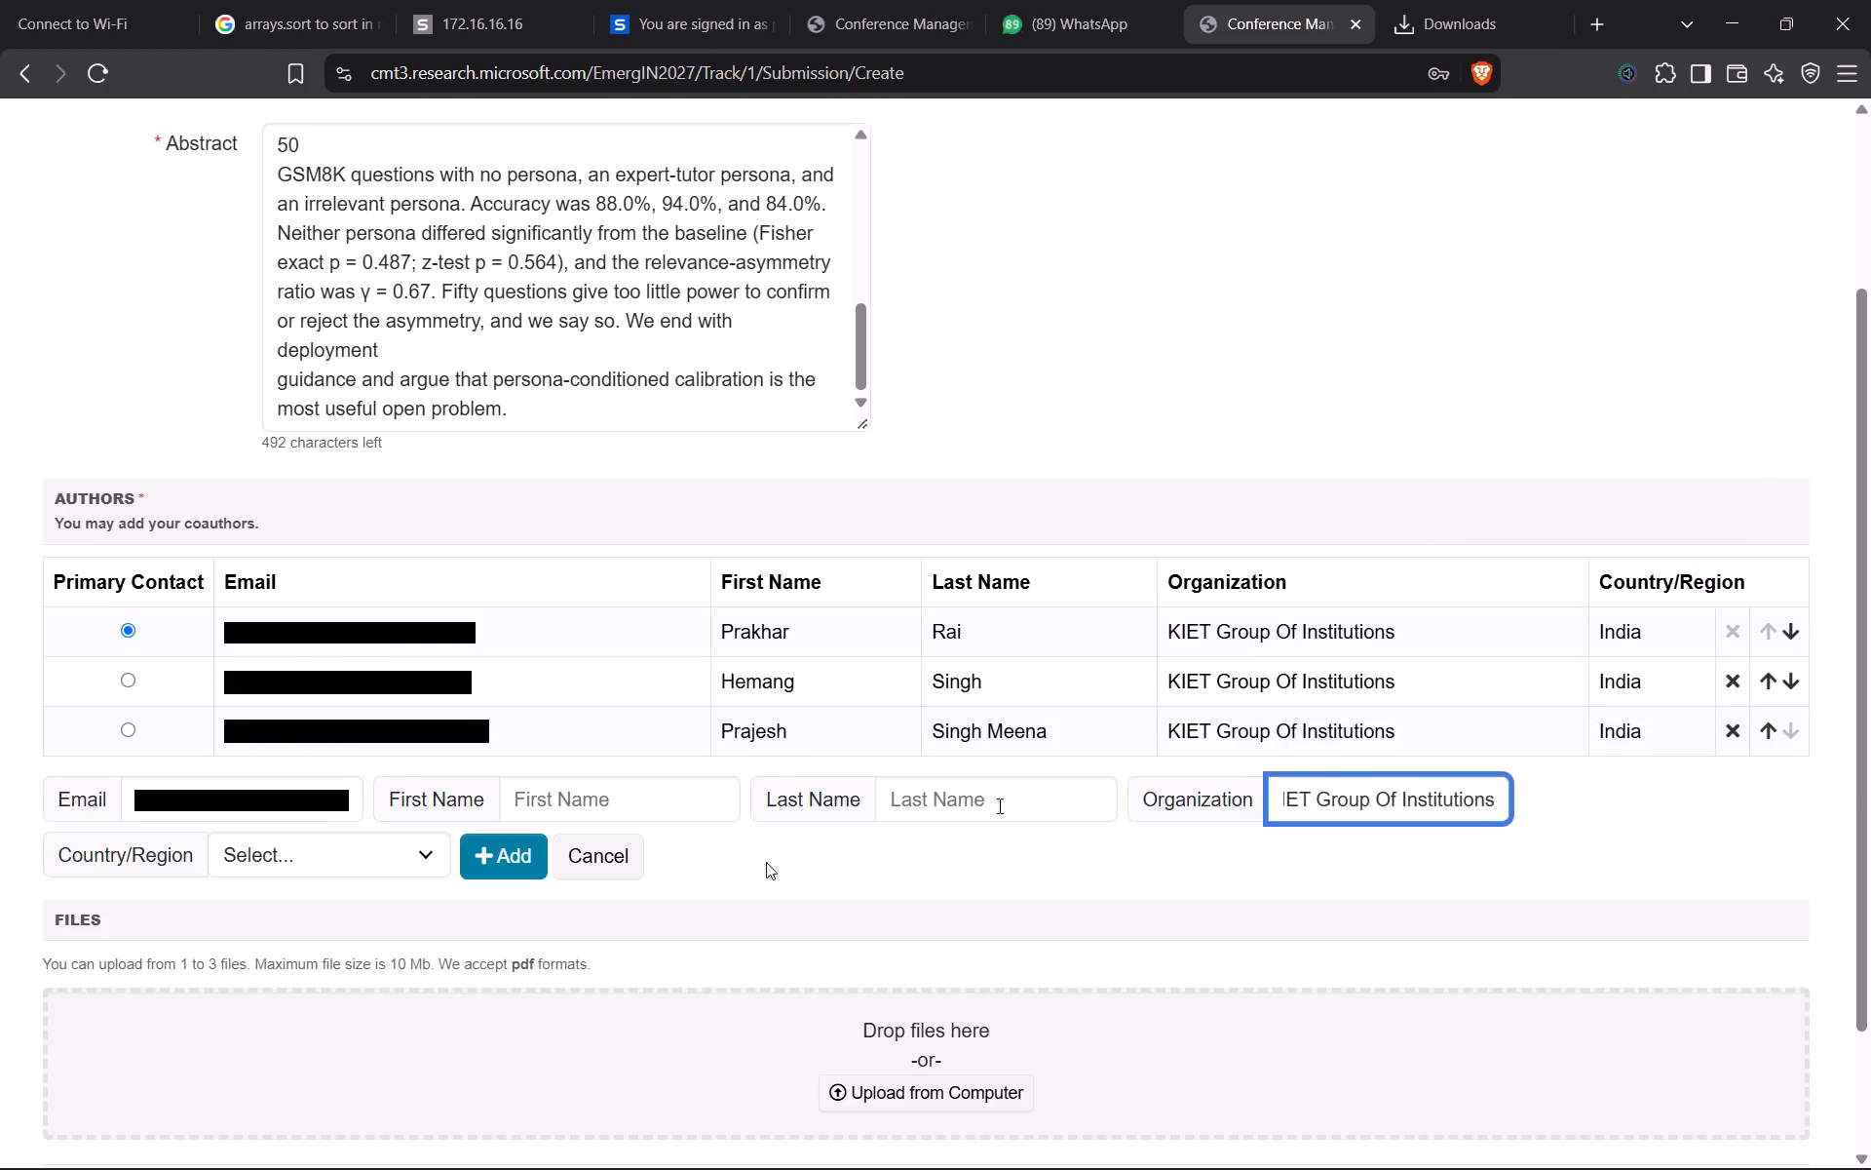
Enter the third coauthor's first, middle and last names, set the country to India, and add the entry.
click(694, 805)
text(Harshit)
click(963, 804)
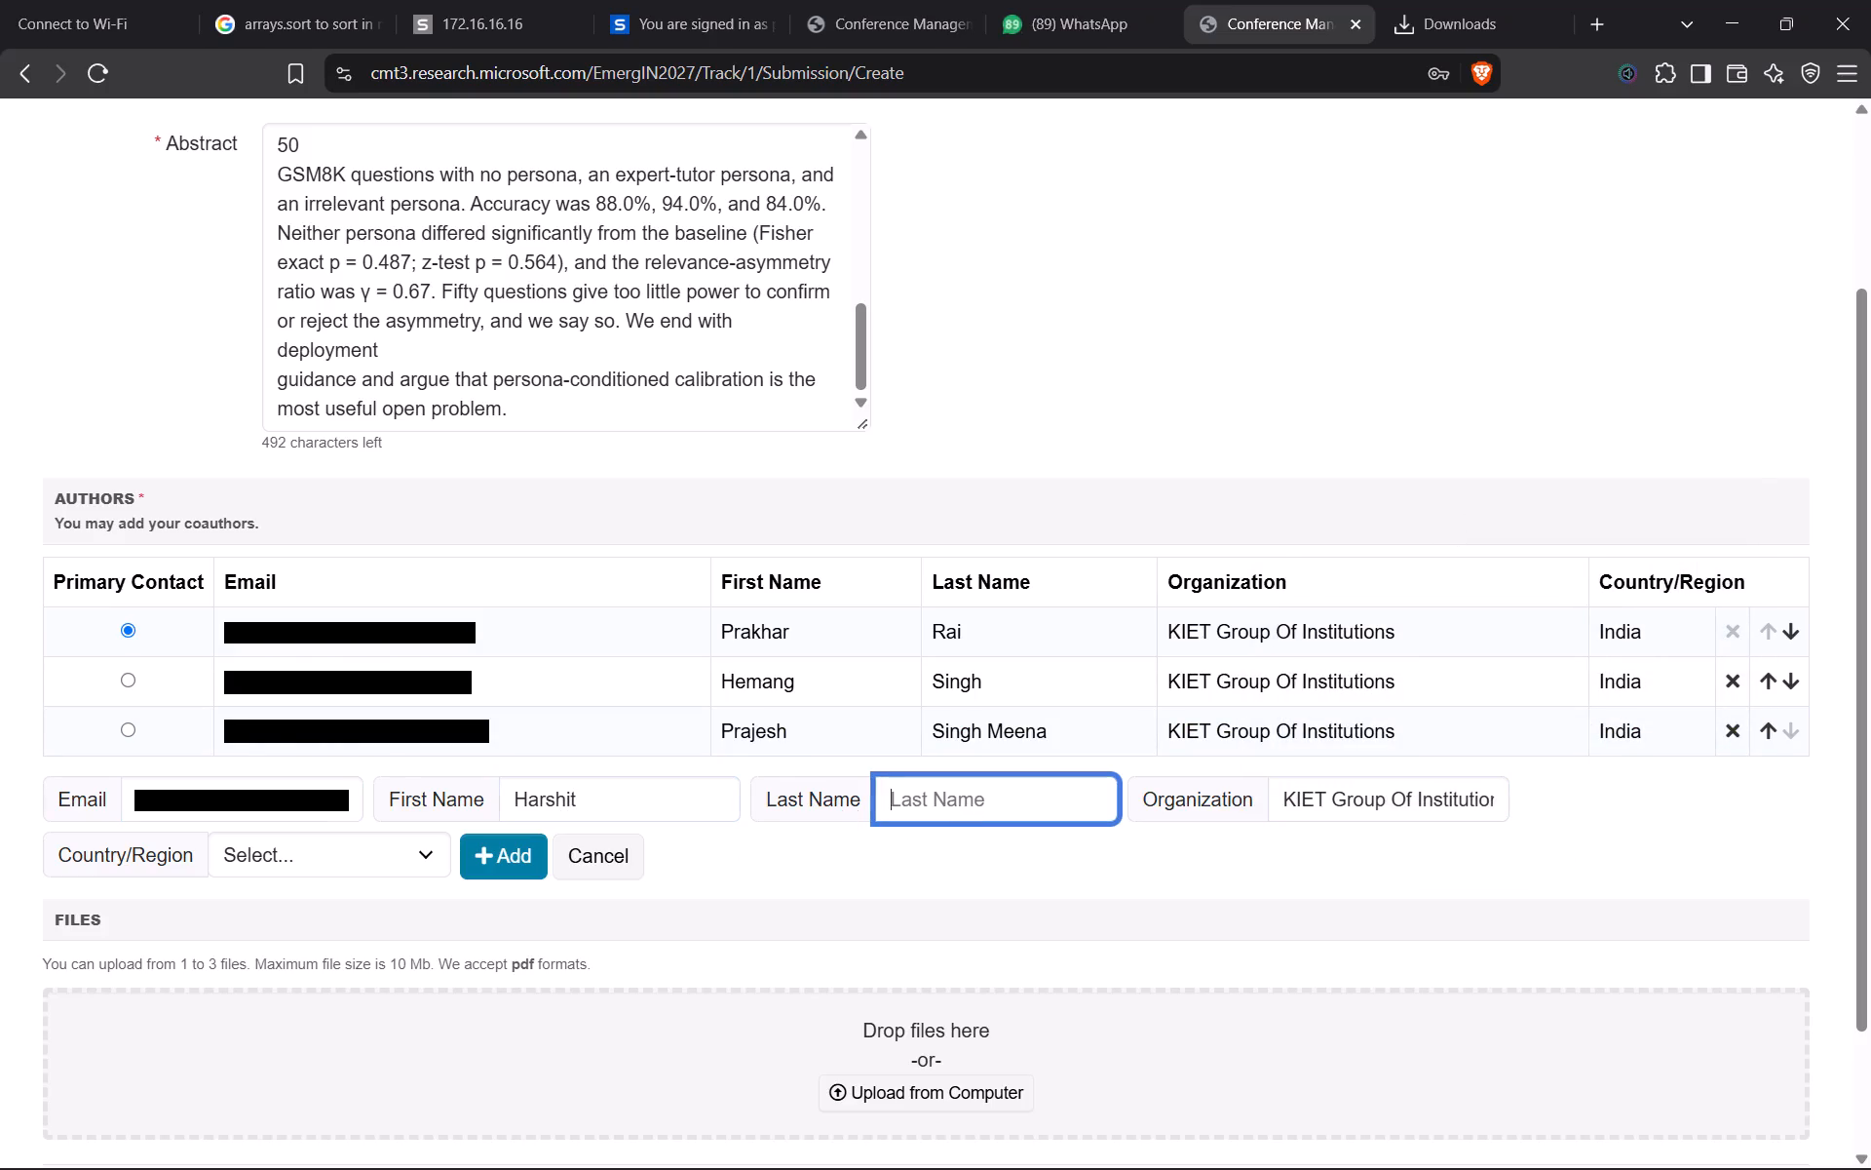
click(635, 799)
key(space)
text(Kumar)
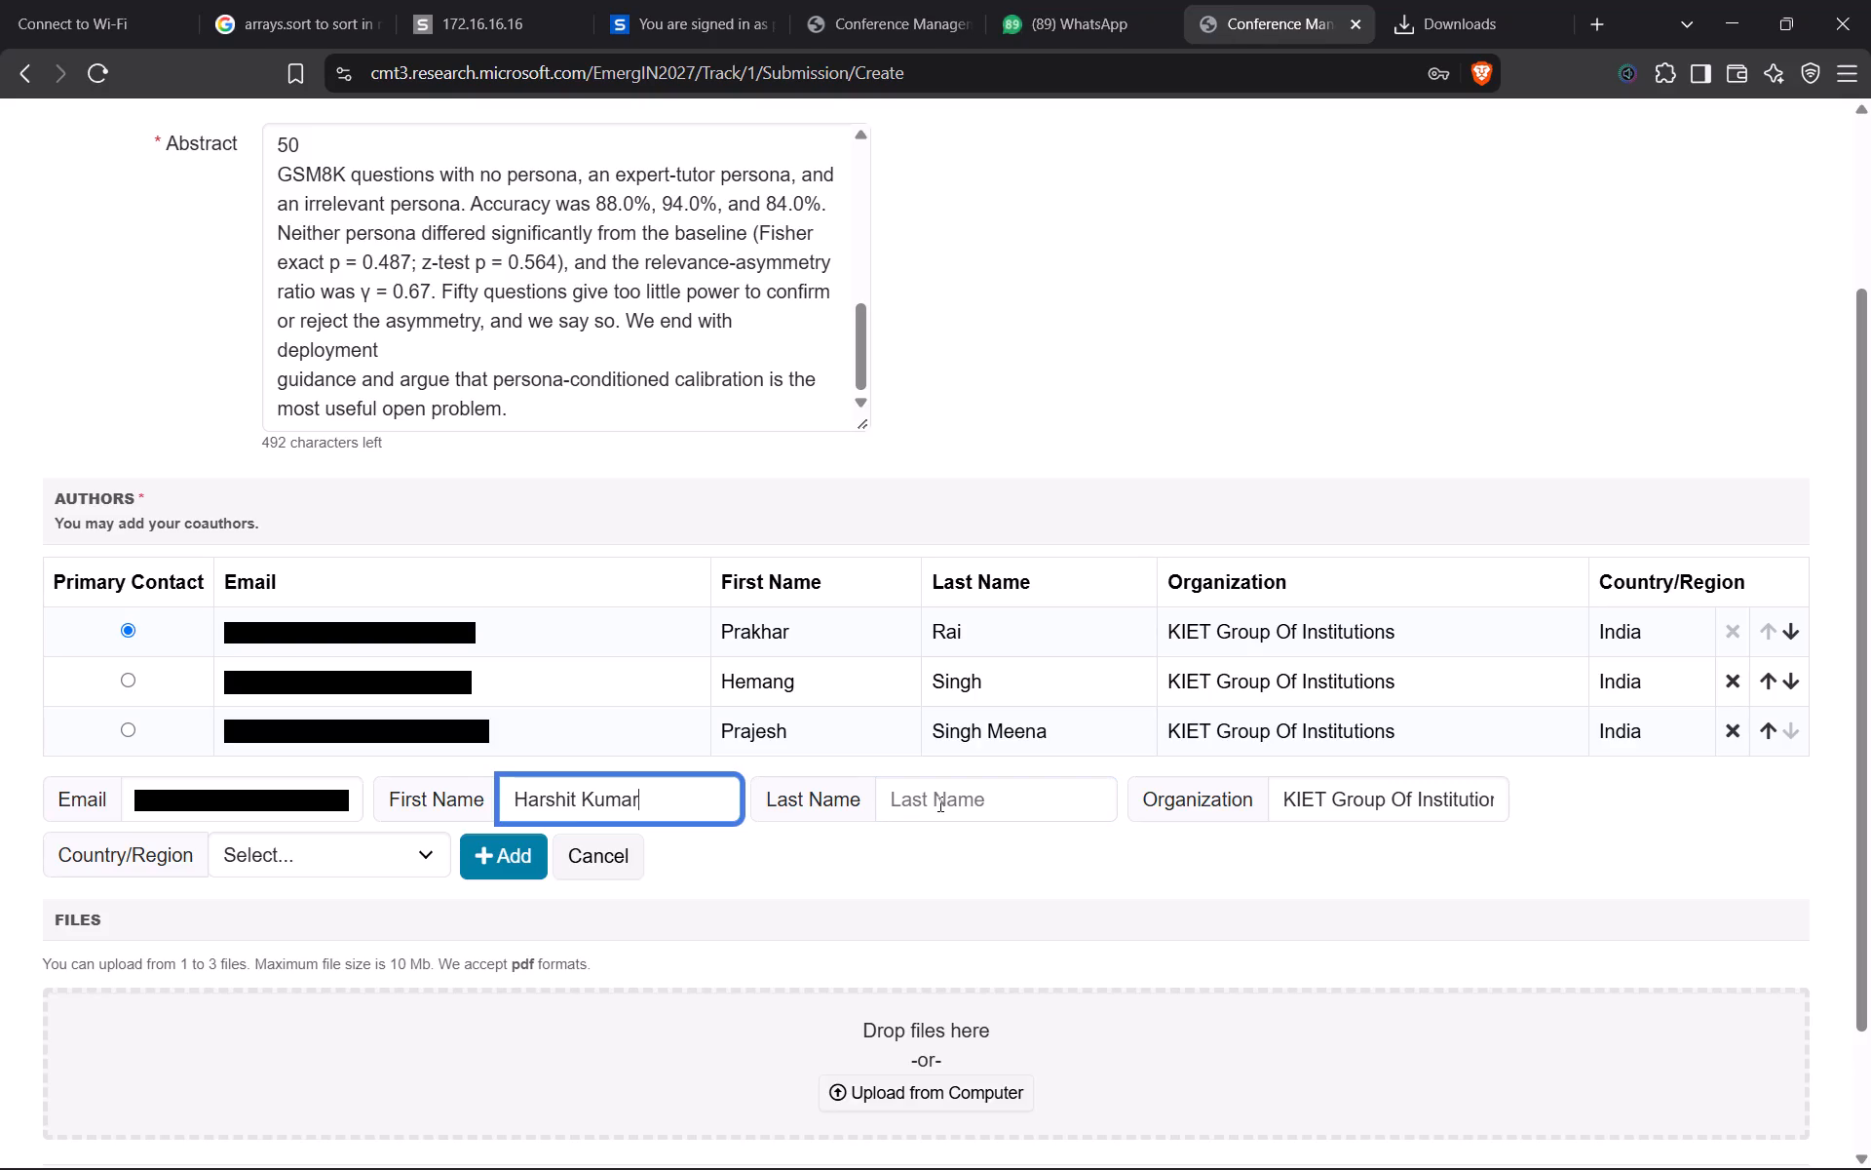
click(938, 803)
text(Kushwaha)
click(405, 856)
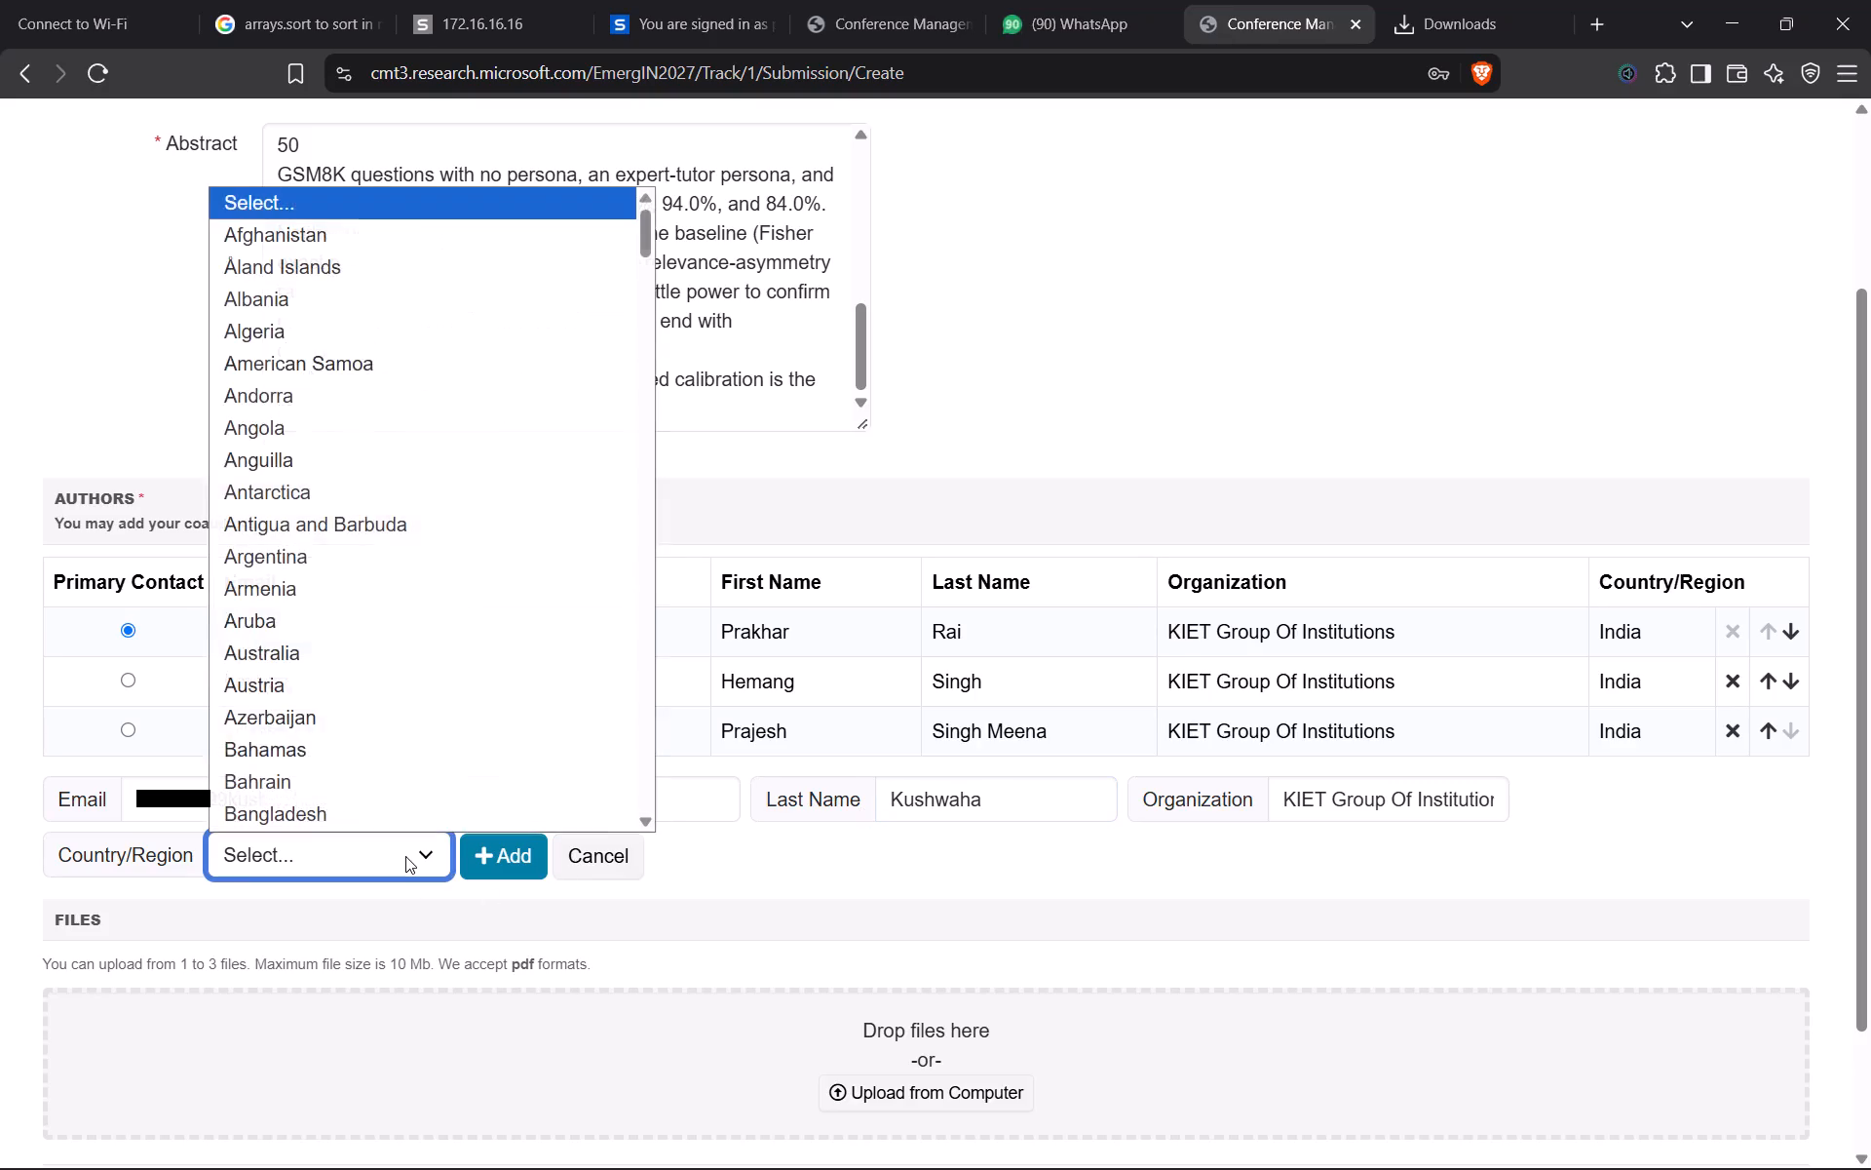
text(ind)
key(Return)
click(483, 850)
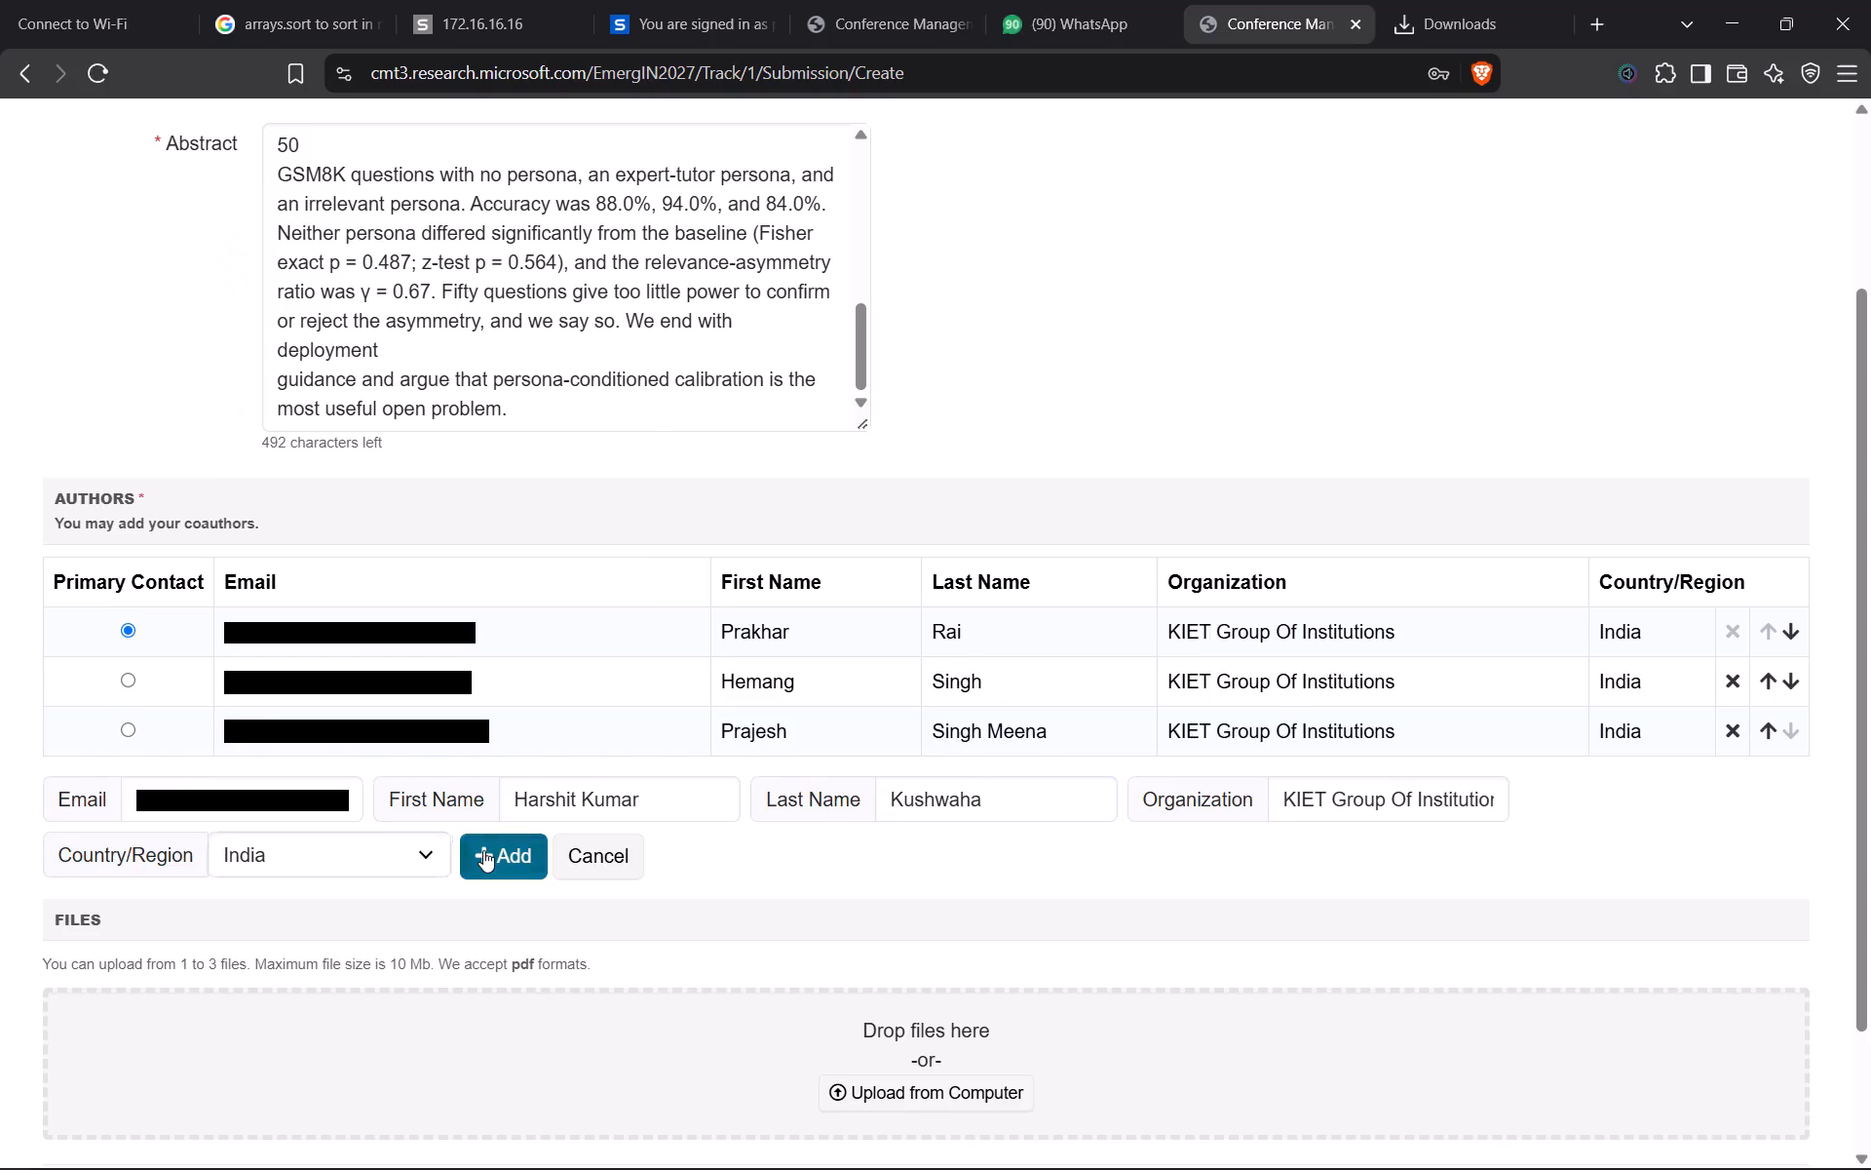
Open a fourth coauthor entry, fill in the email from the clipboard history, and set the country to India.
click(92, 851)
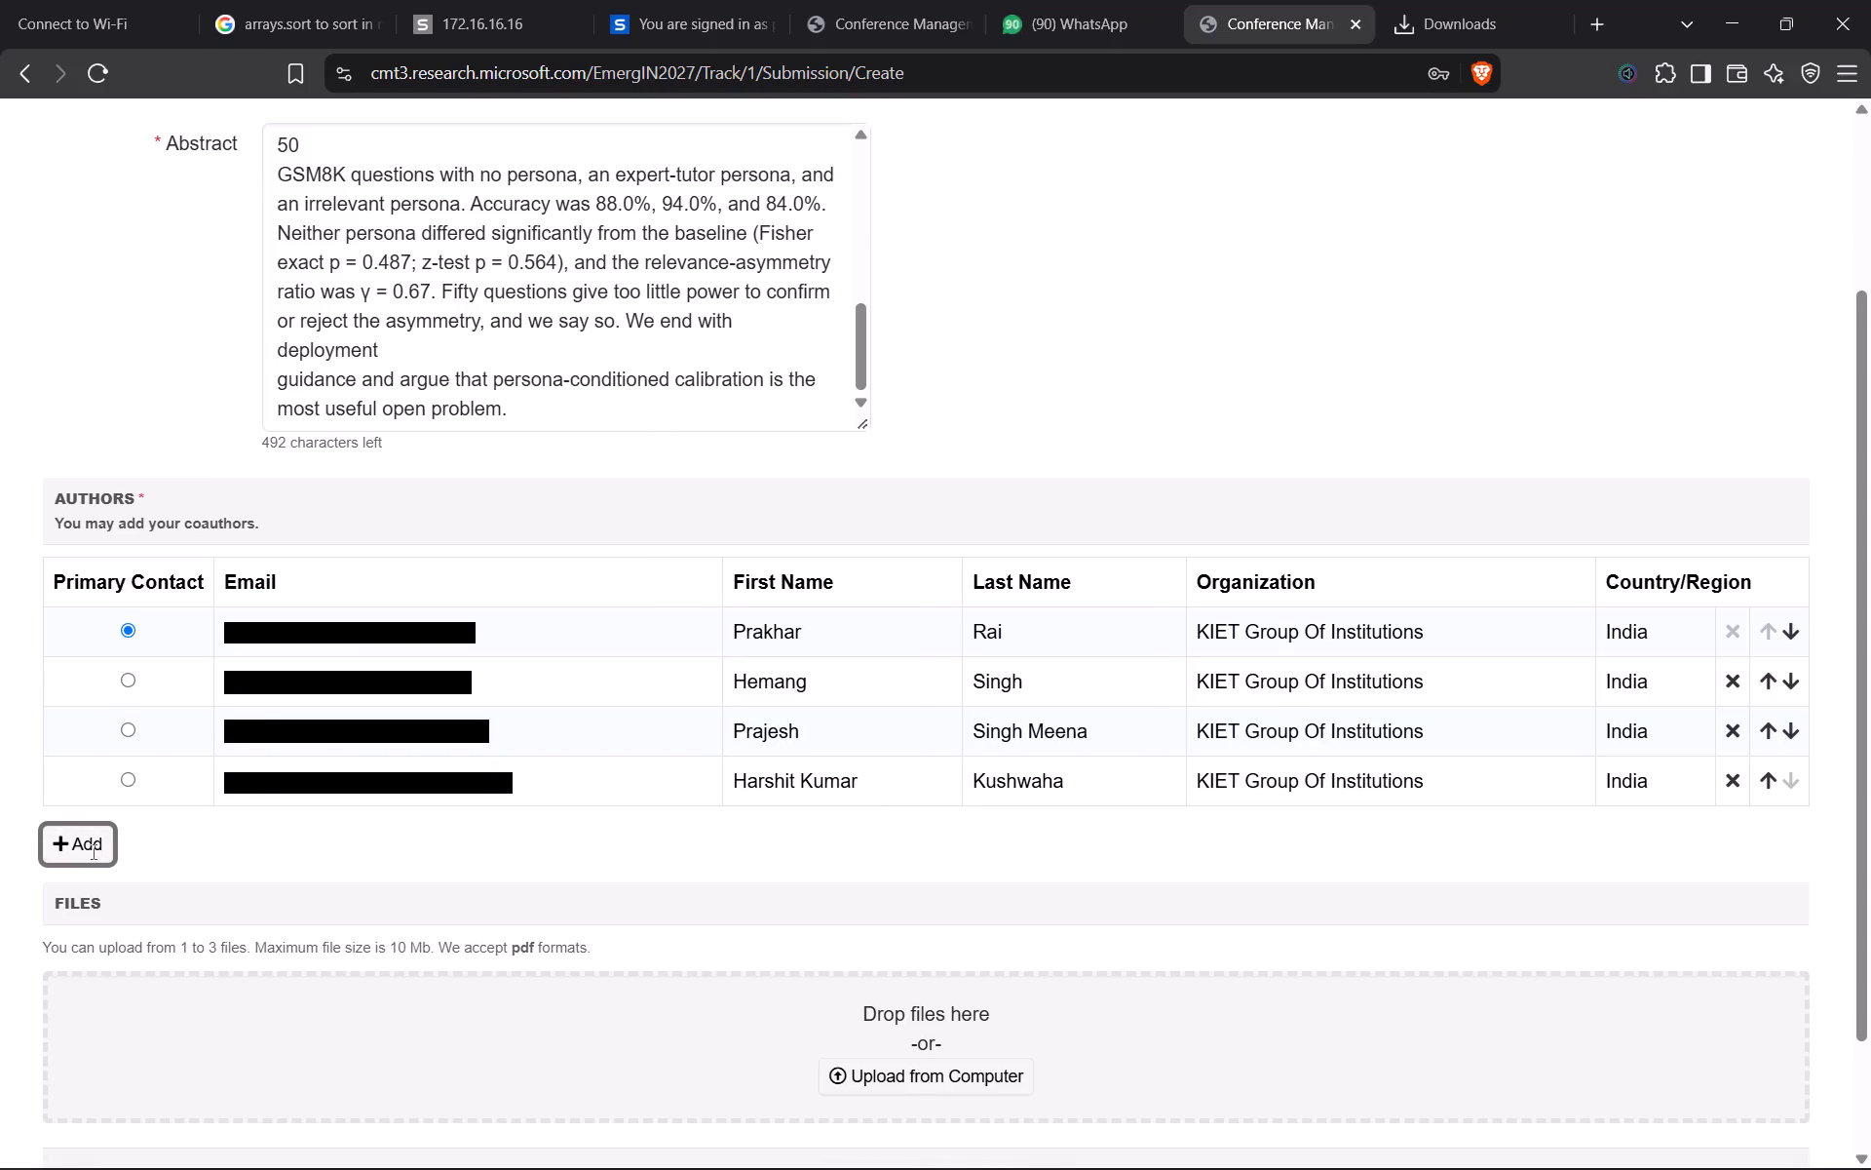
click(242, 840)
key(super+v)
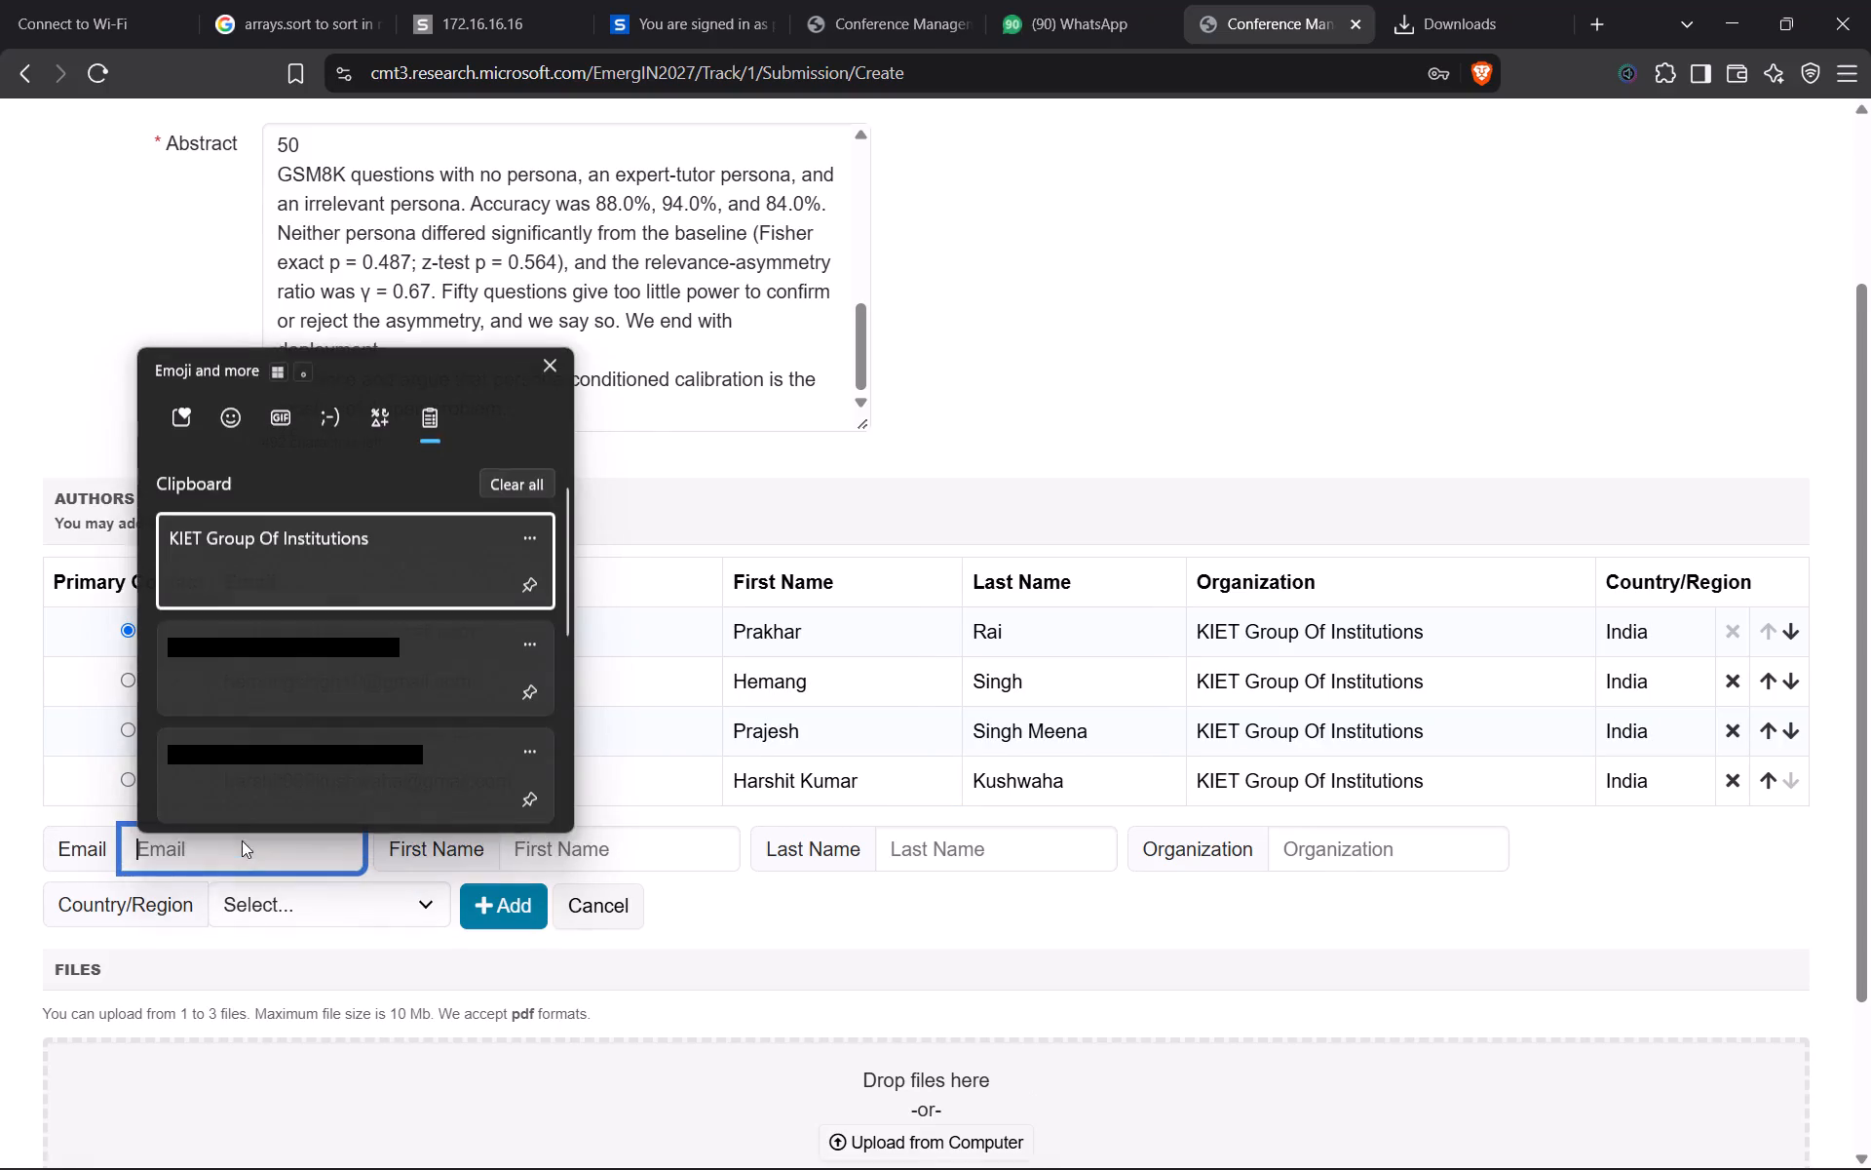
scroll(279, 723, down, 3)
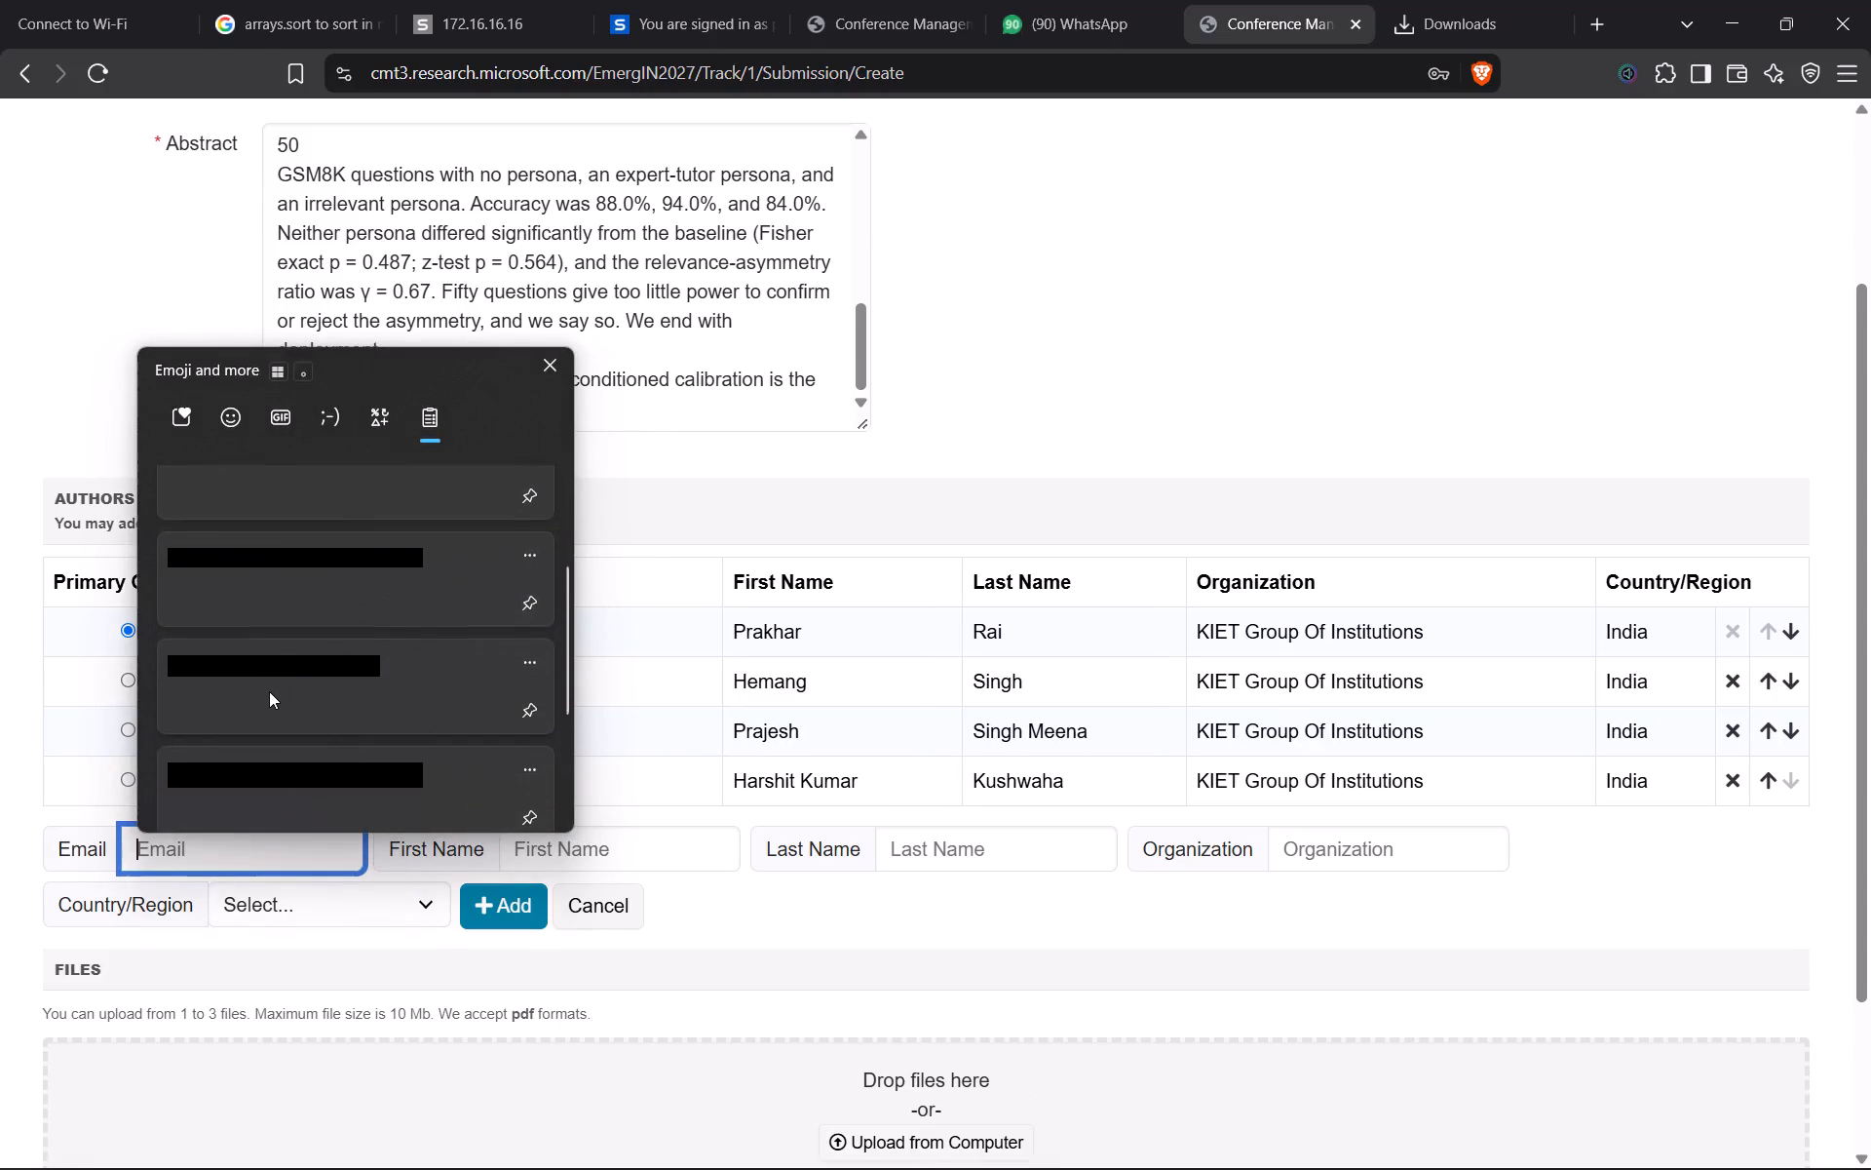
click(269, 691)
key(ctrl+v)
click(325, 910)
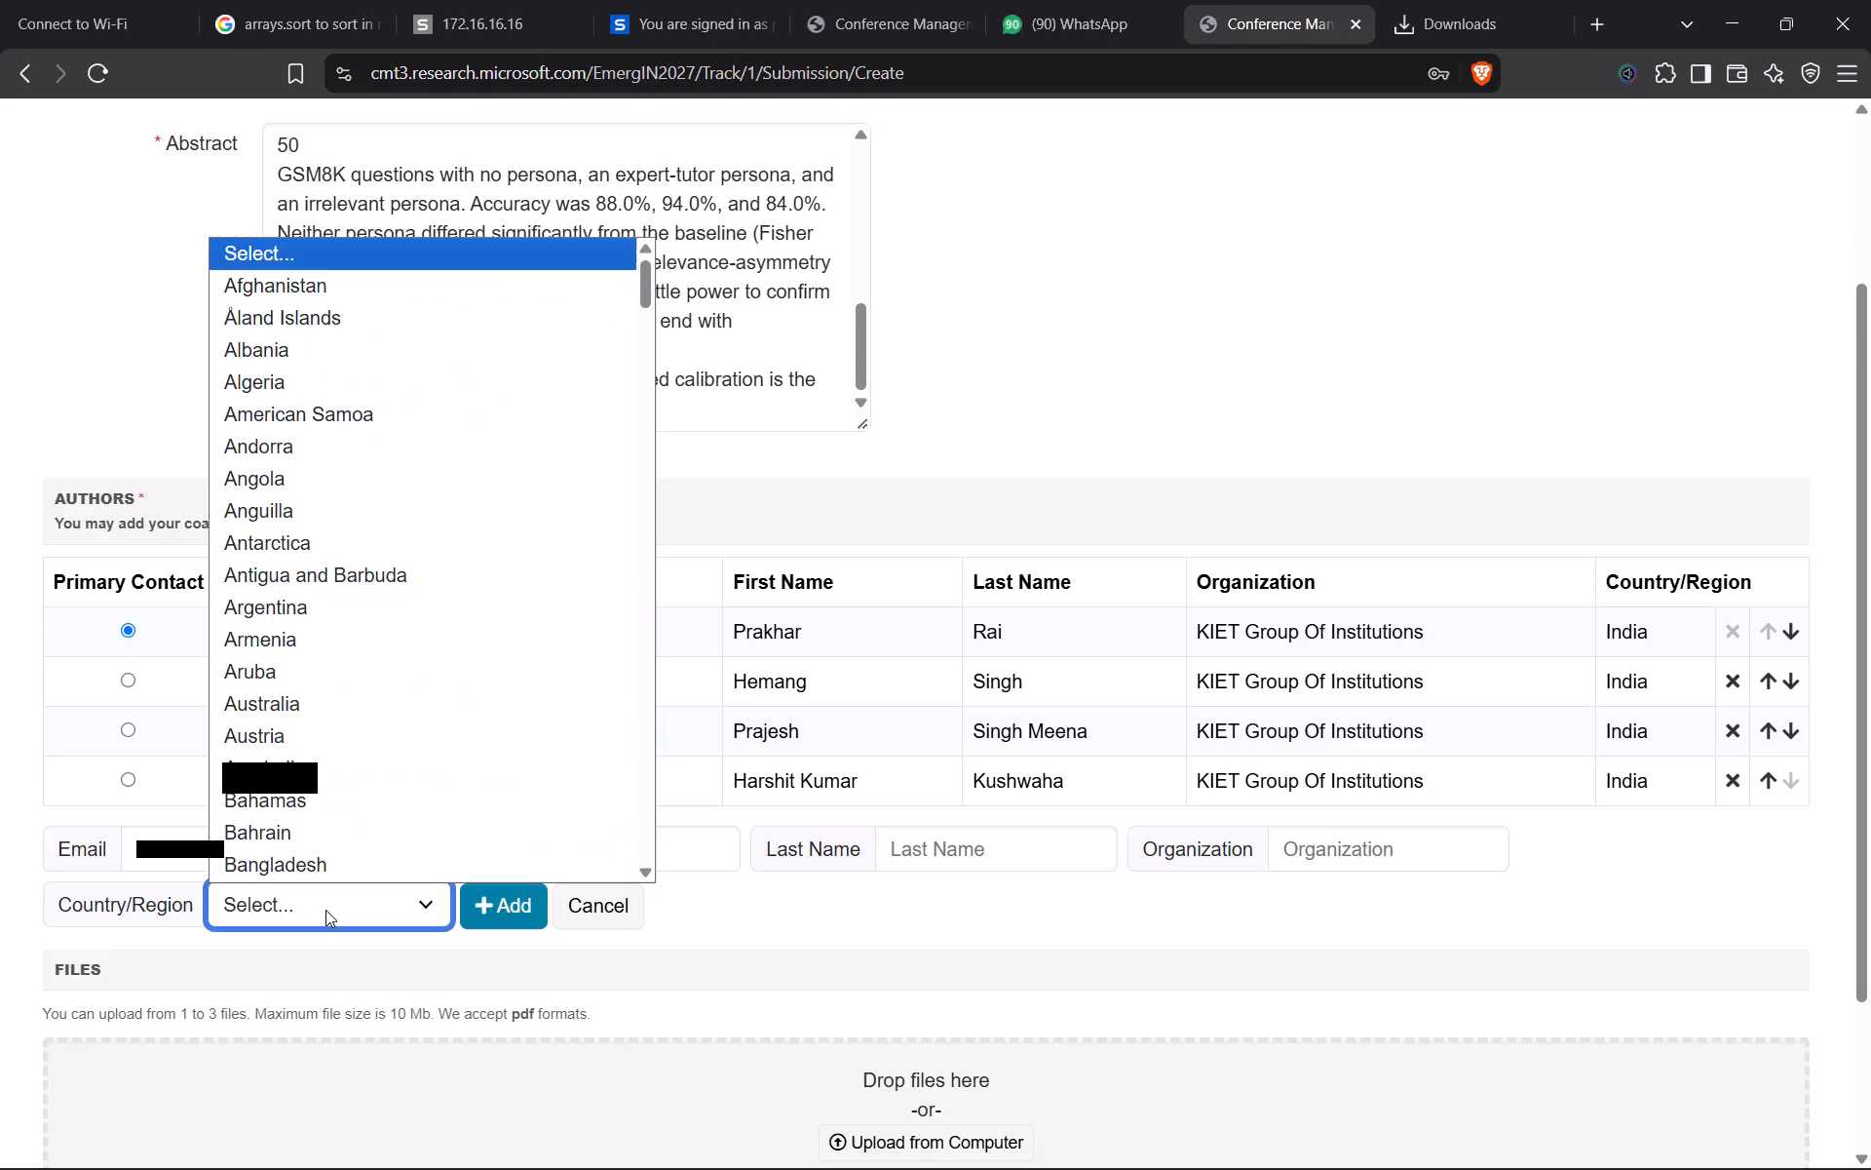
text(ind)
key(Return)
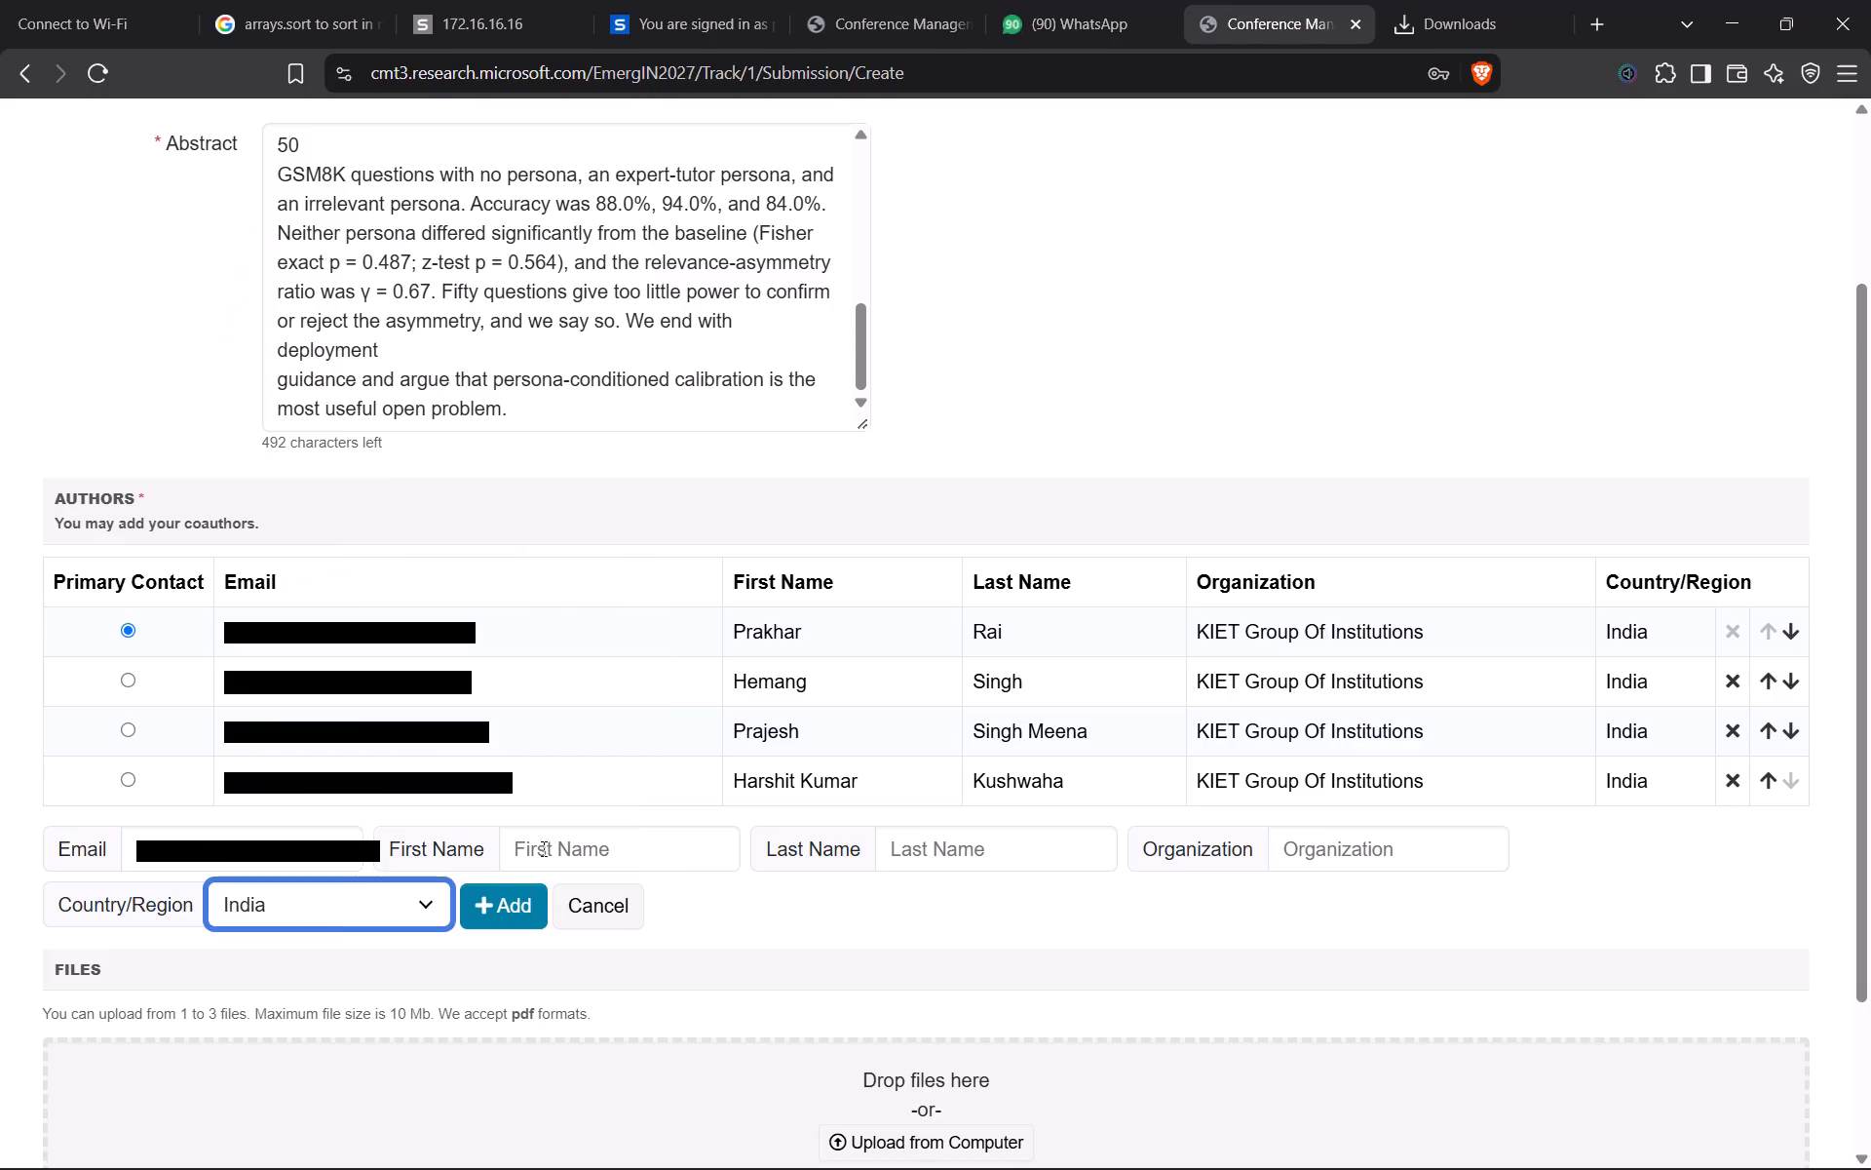
Enter the fourth coauthor's first and last names and organization KIET Group Of Institutions, and add the entry.
click(561, 842)
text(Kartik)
click(936, 842)
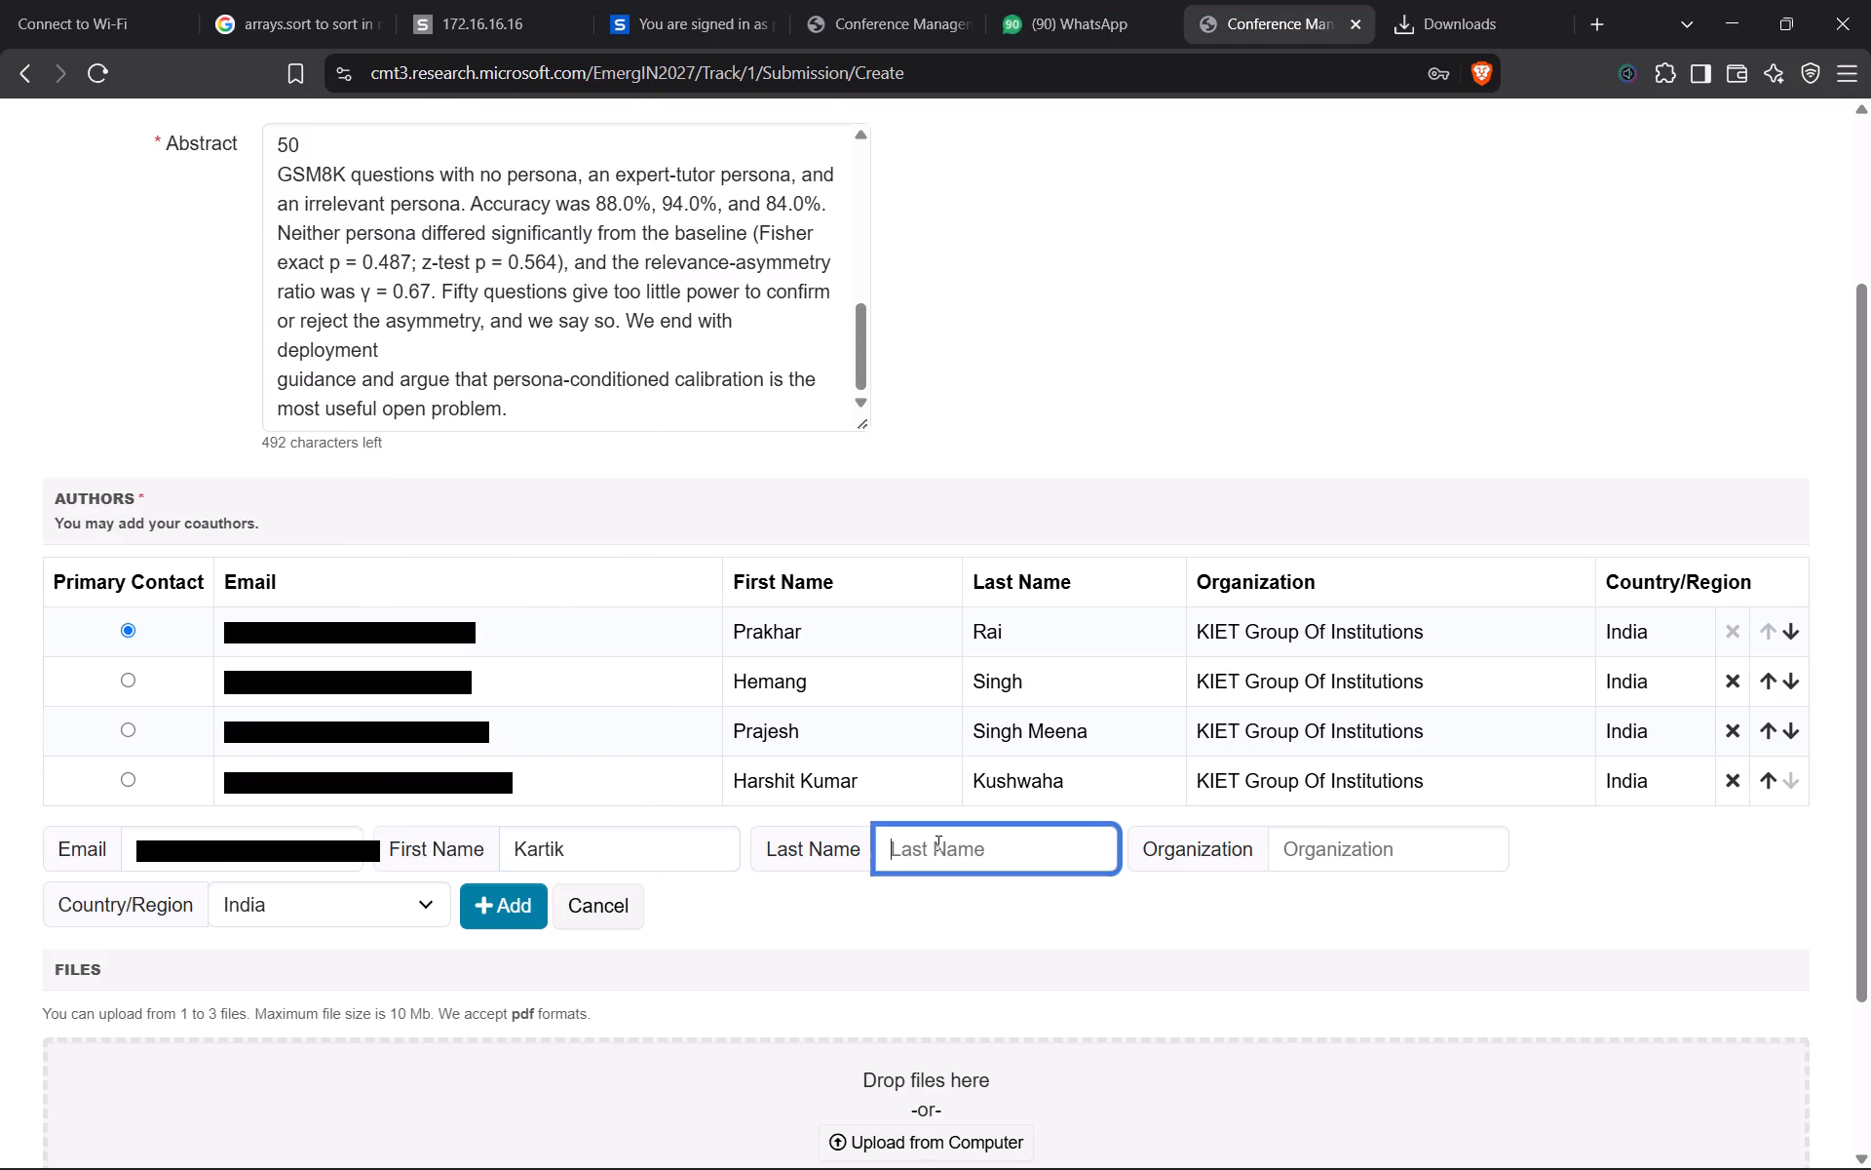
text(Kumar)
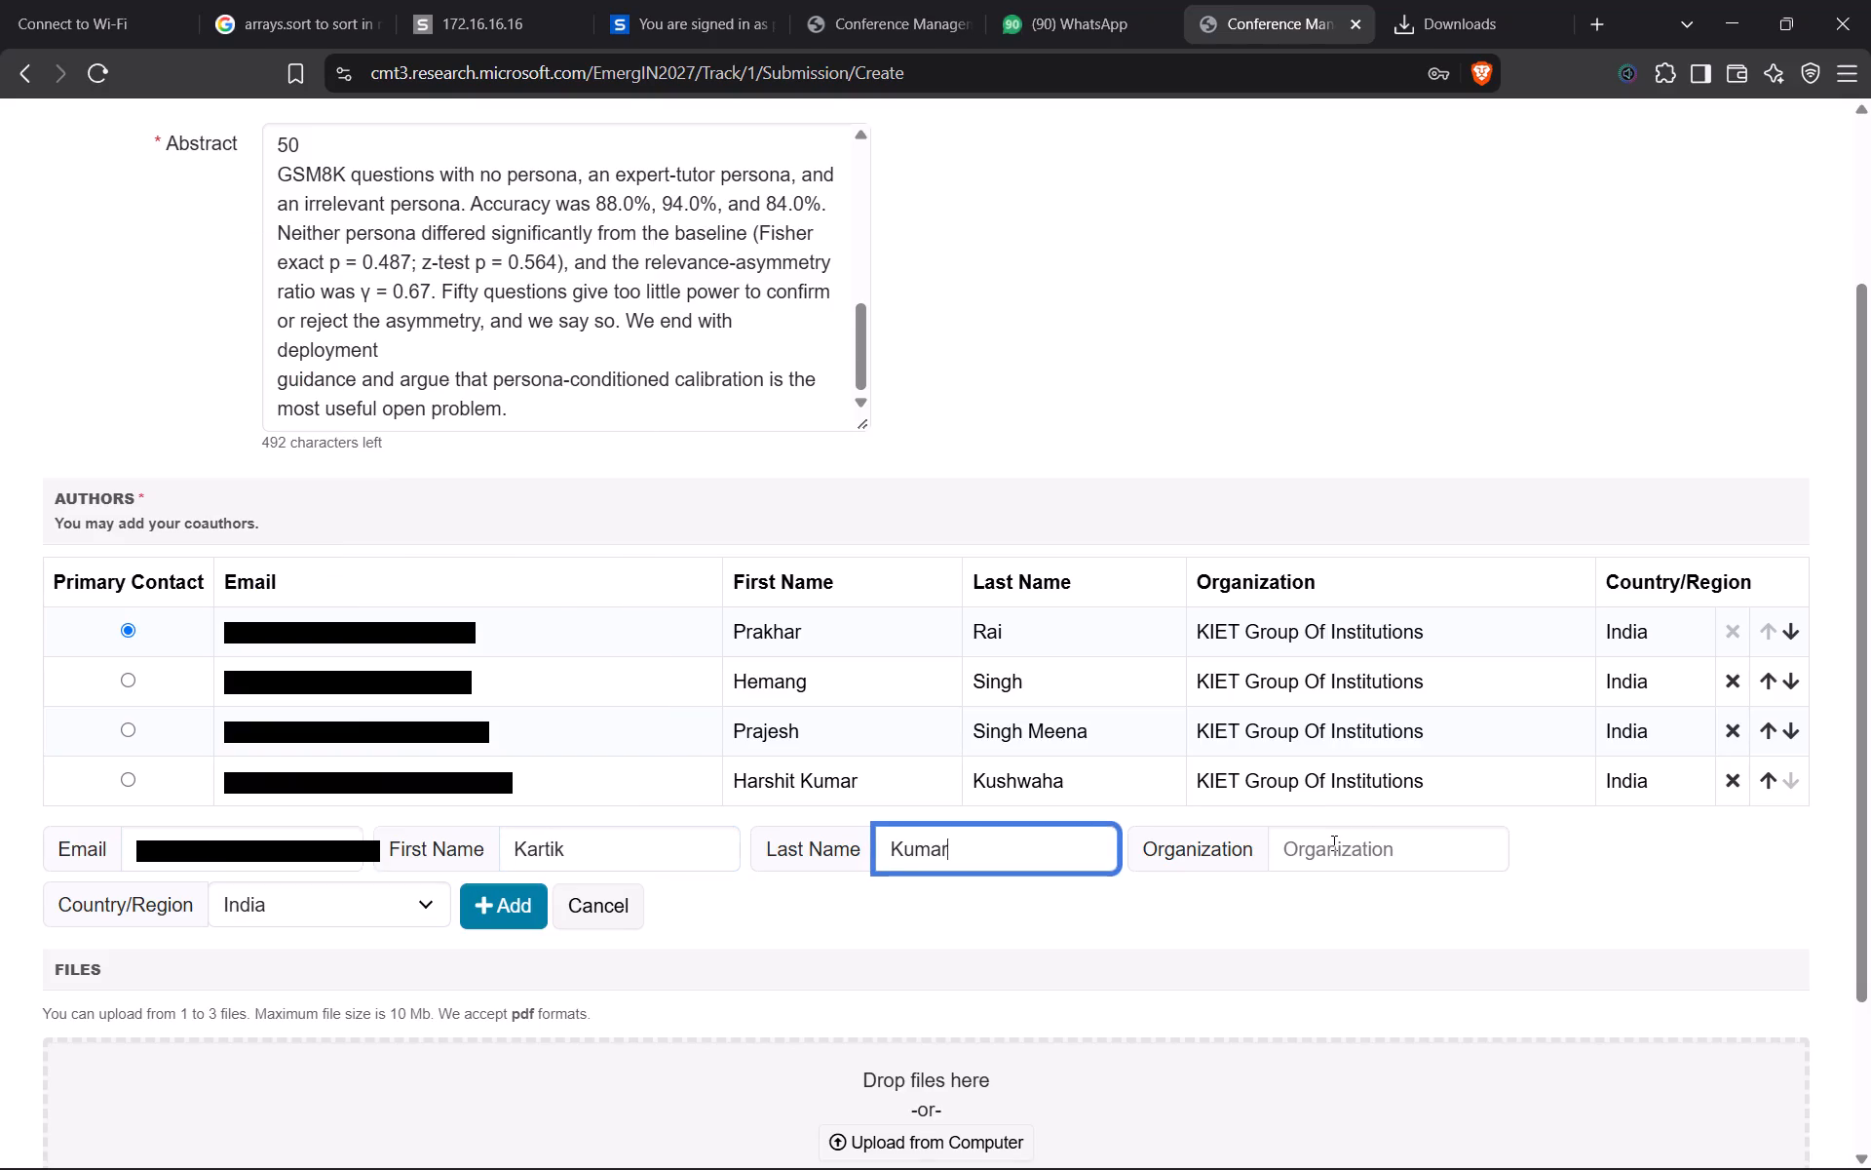
click(1332, 842)
key(super+v)
key(Return)
key(ctrl+v)
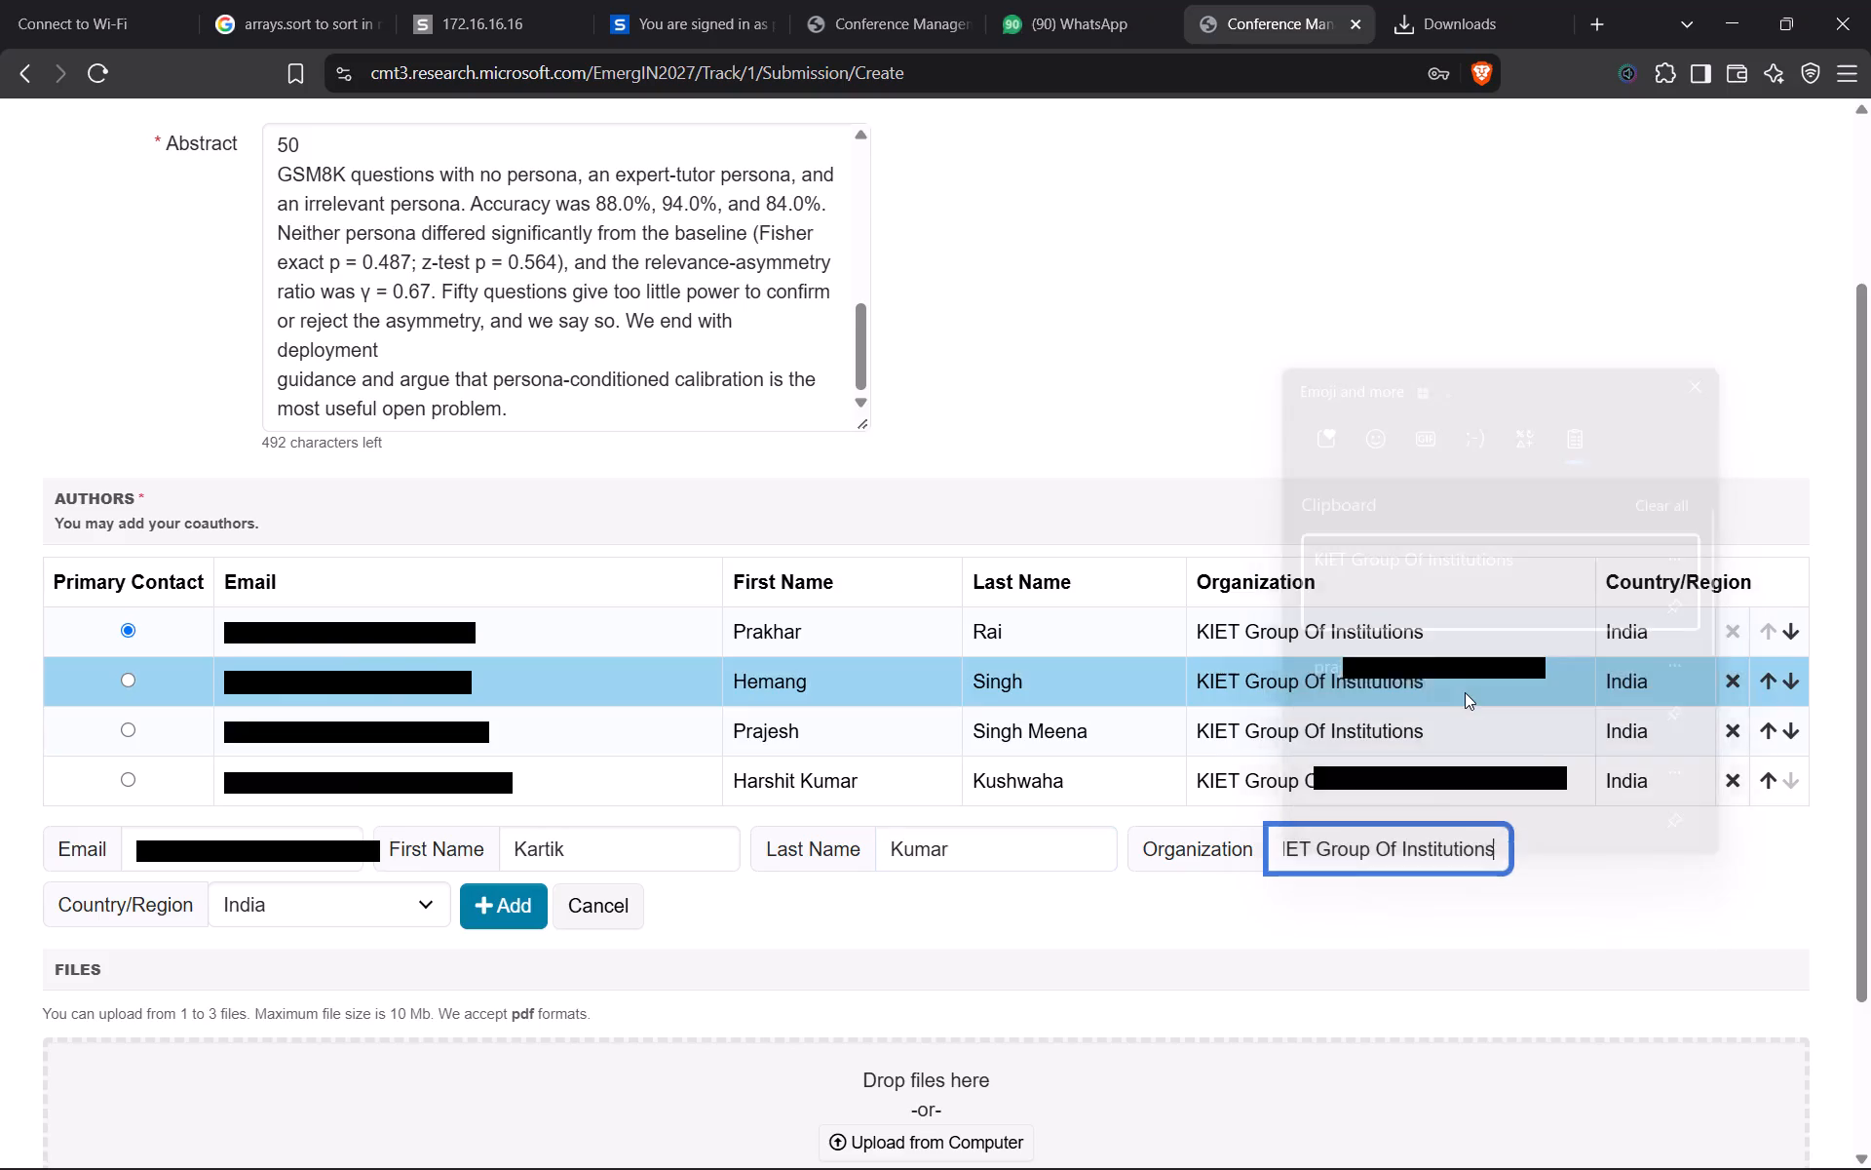
click(511, 894)
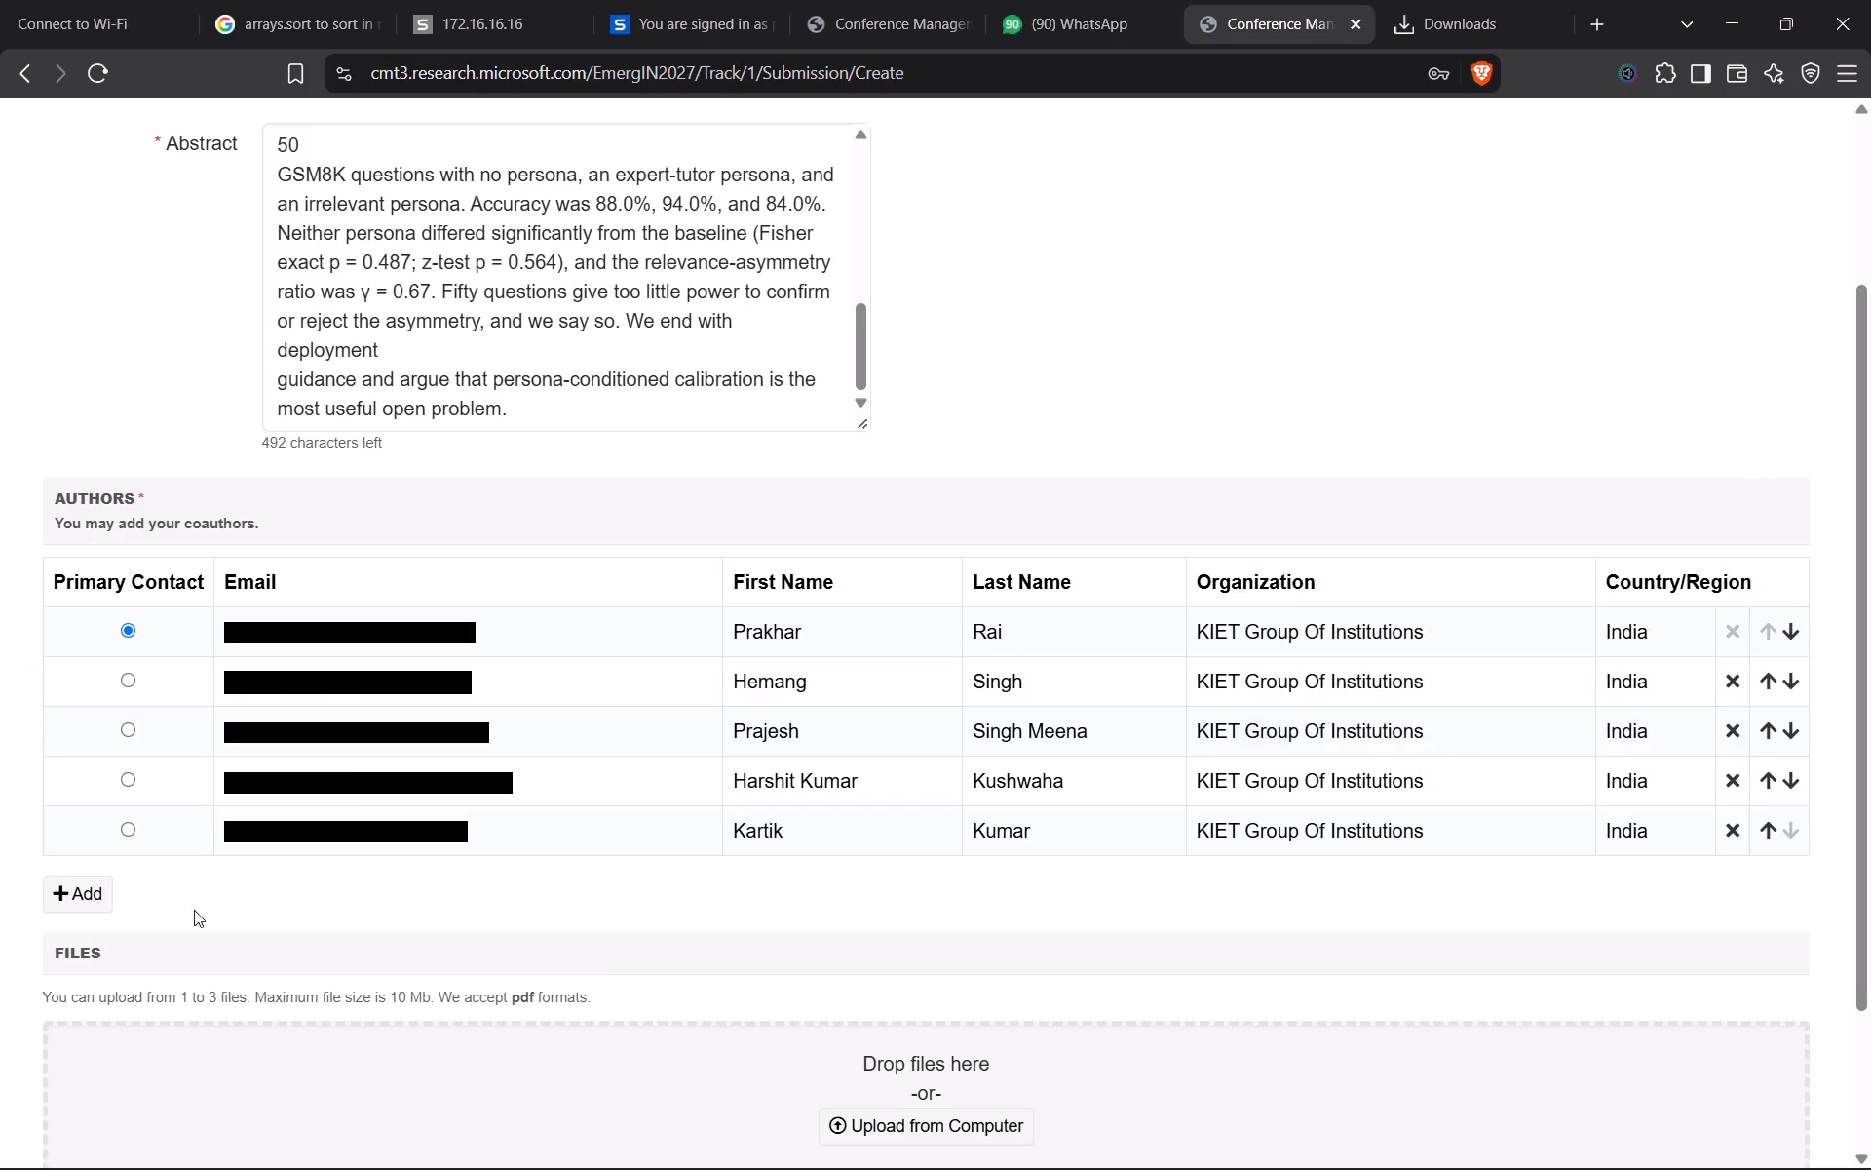
Open a fifth coauthor entry and set the country to India and the organization to KIET Group Of Institutions.
click(100, 896)
click(285, 952)
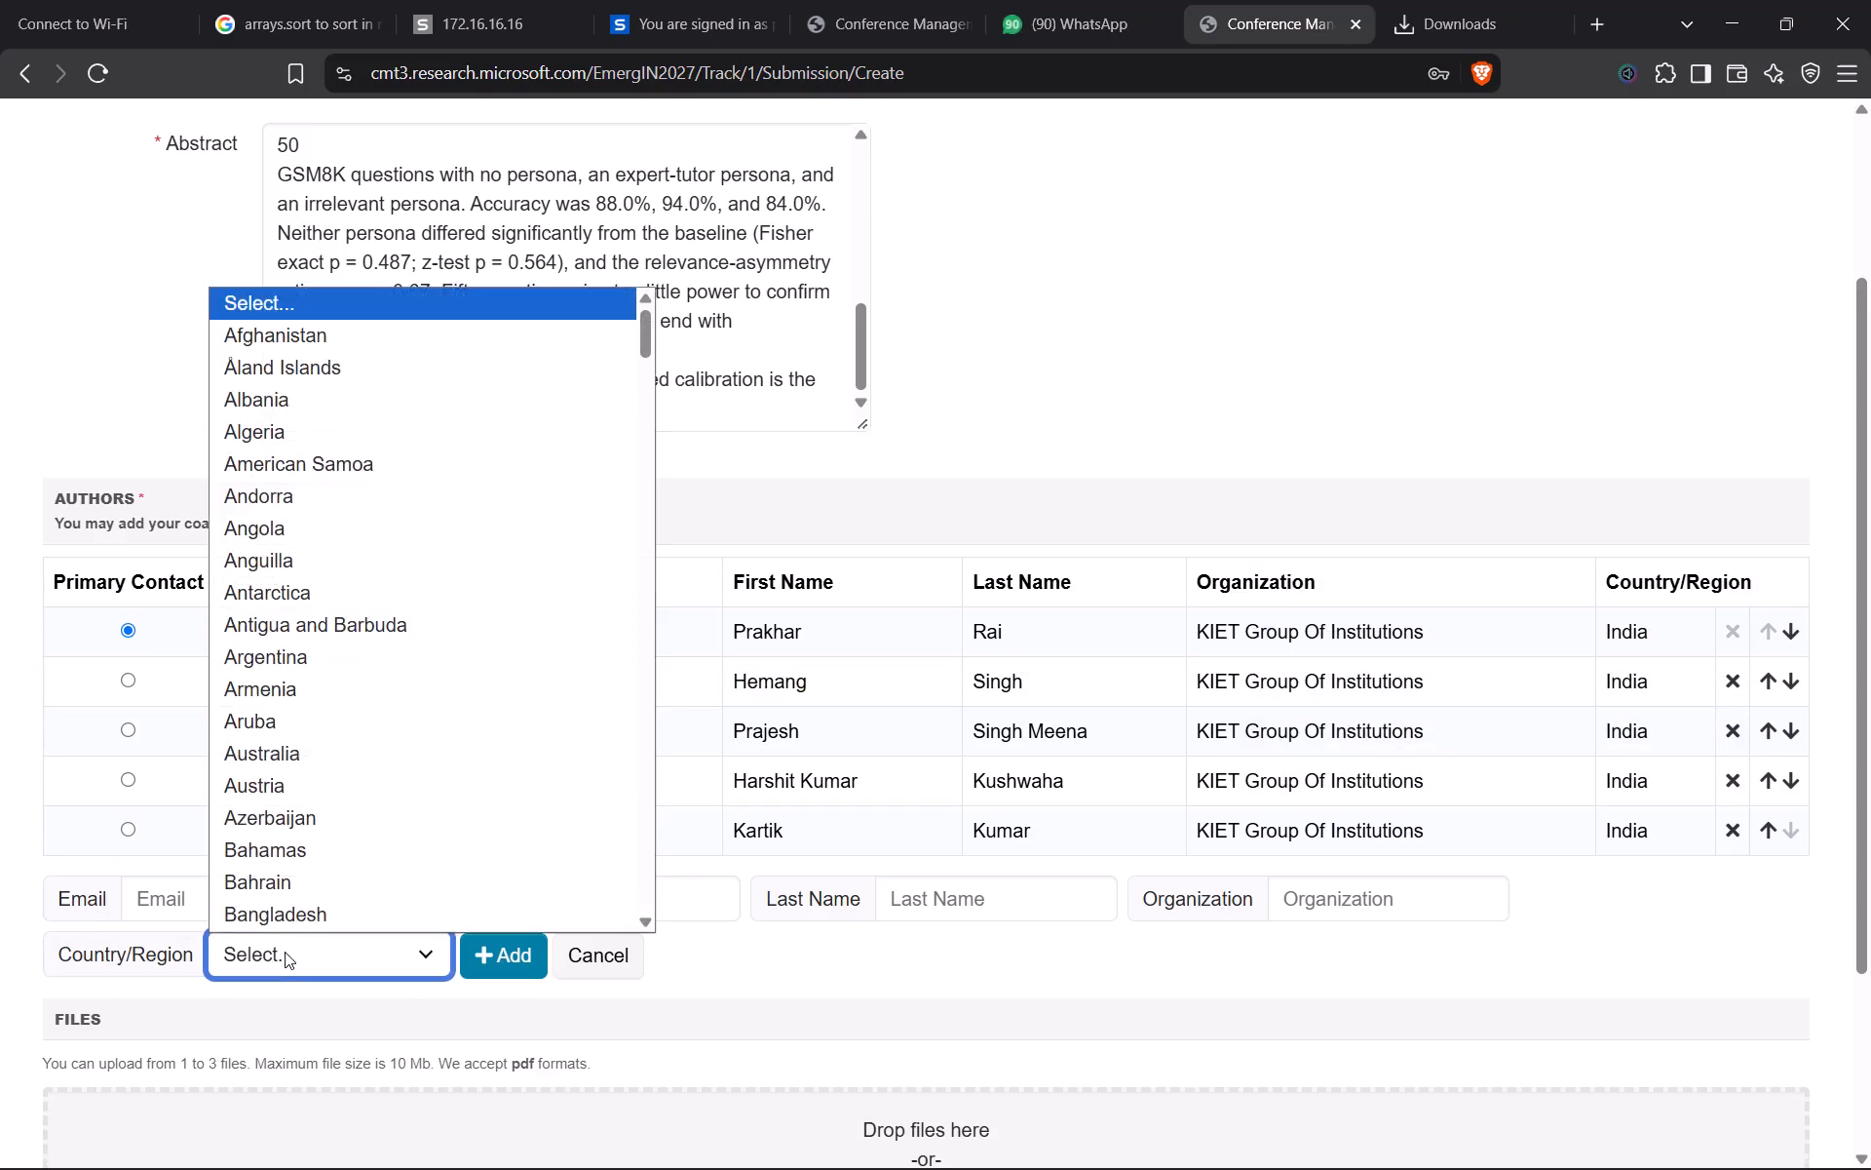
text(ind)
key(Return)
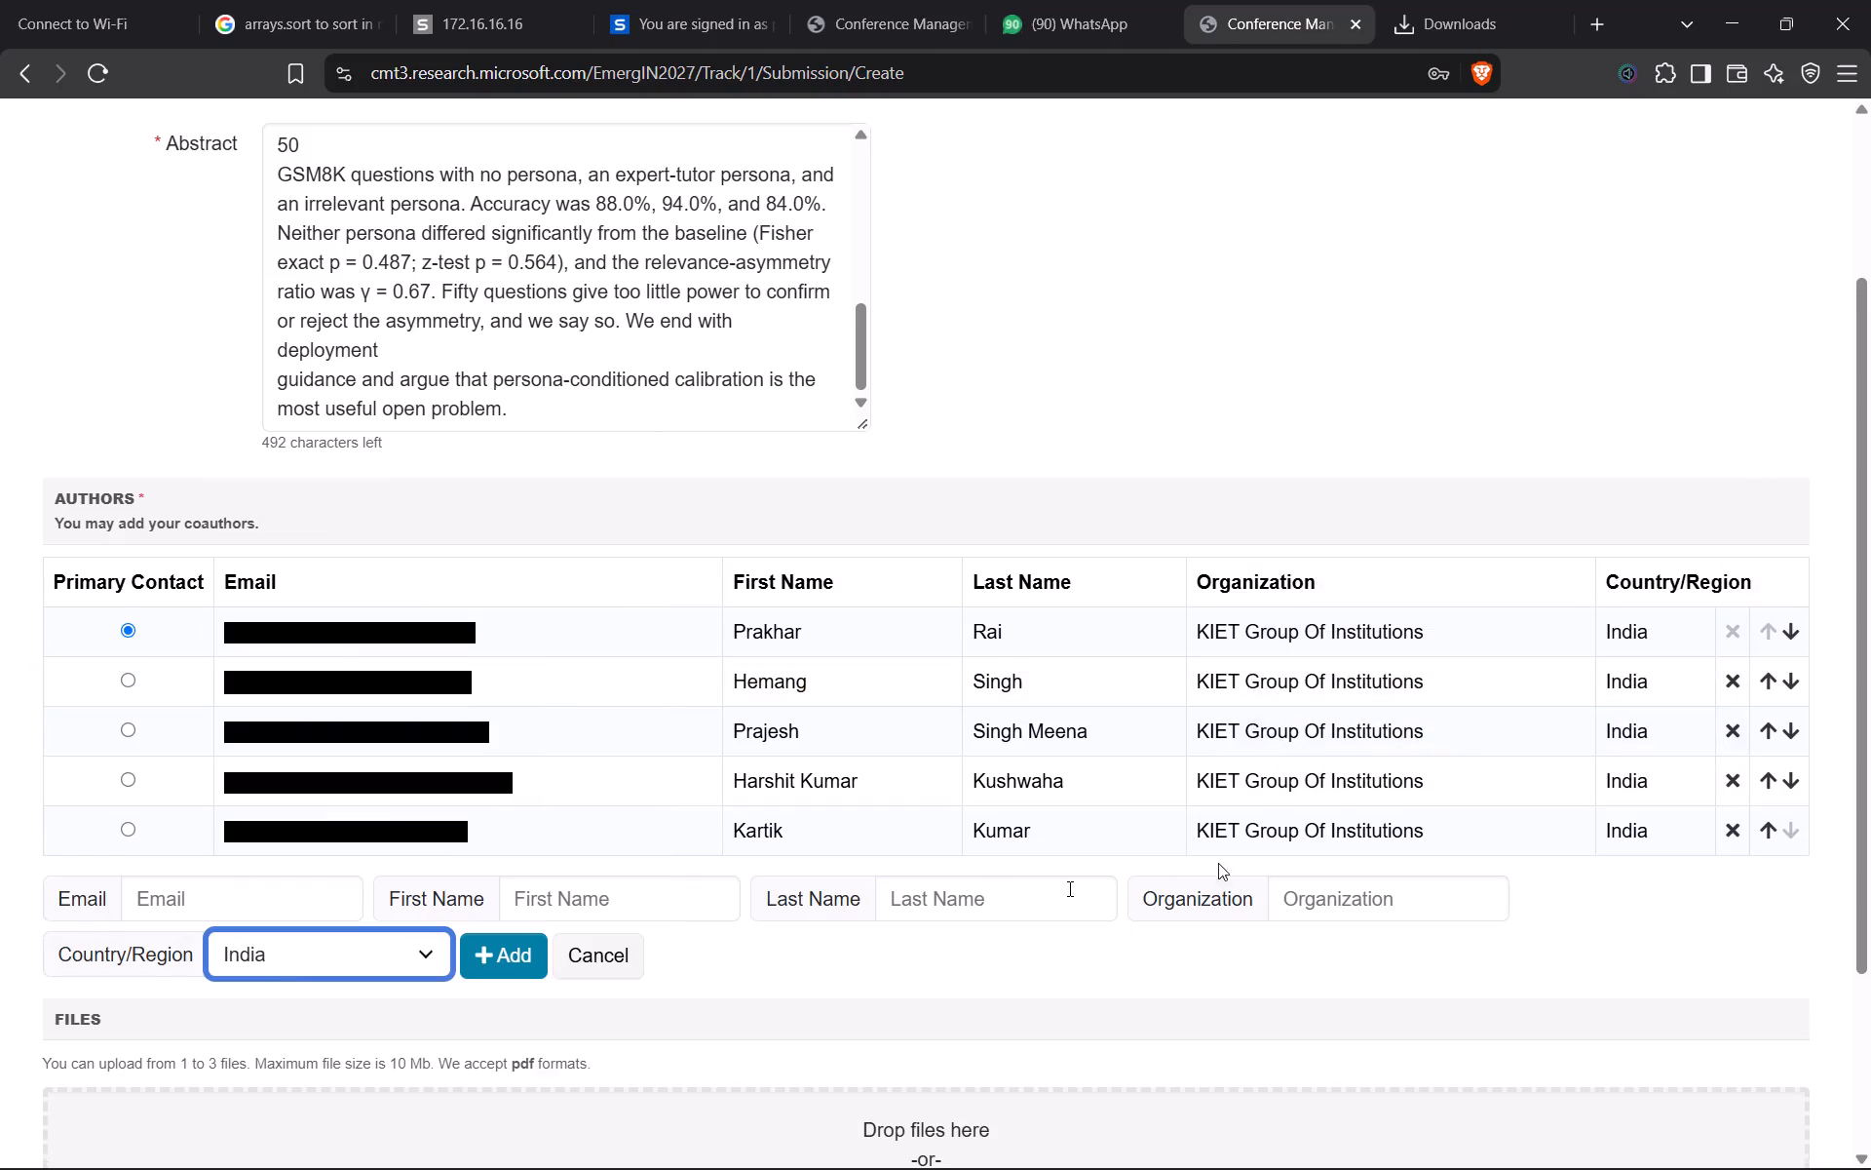
click(1331, 887)
key(super+v)
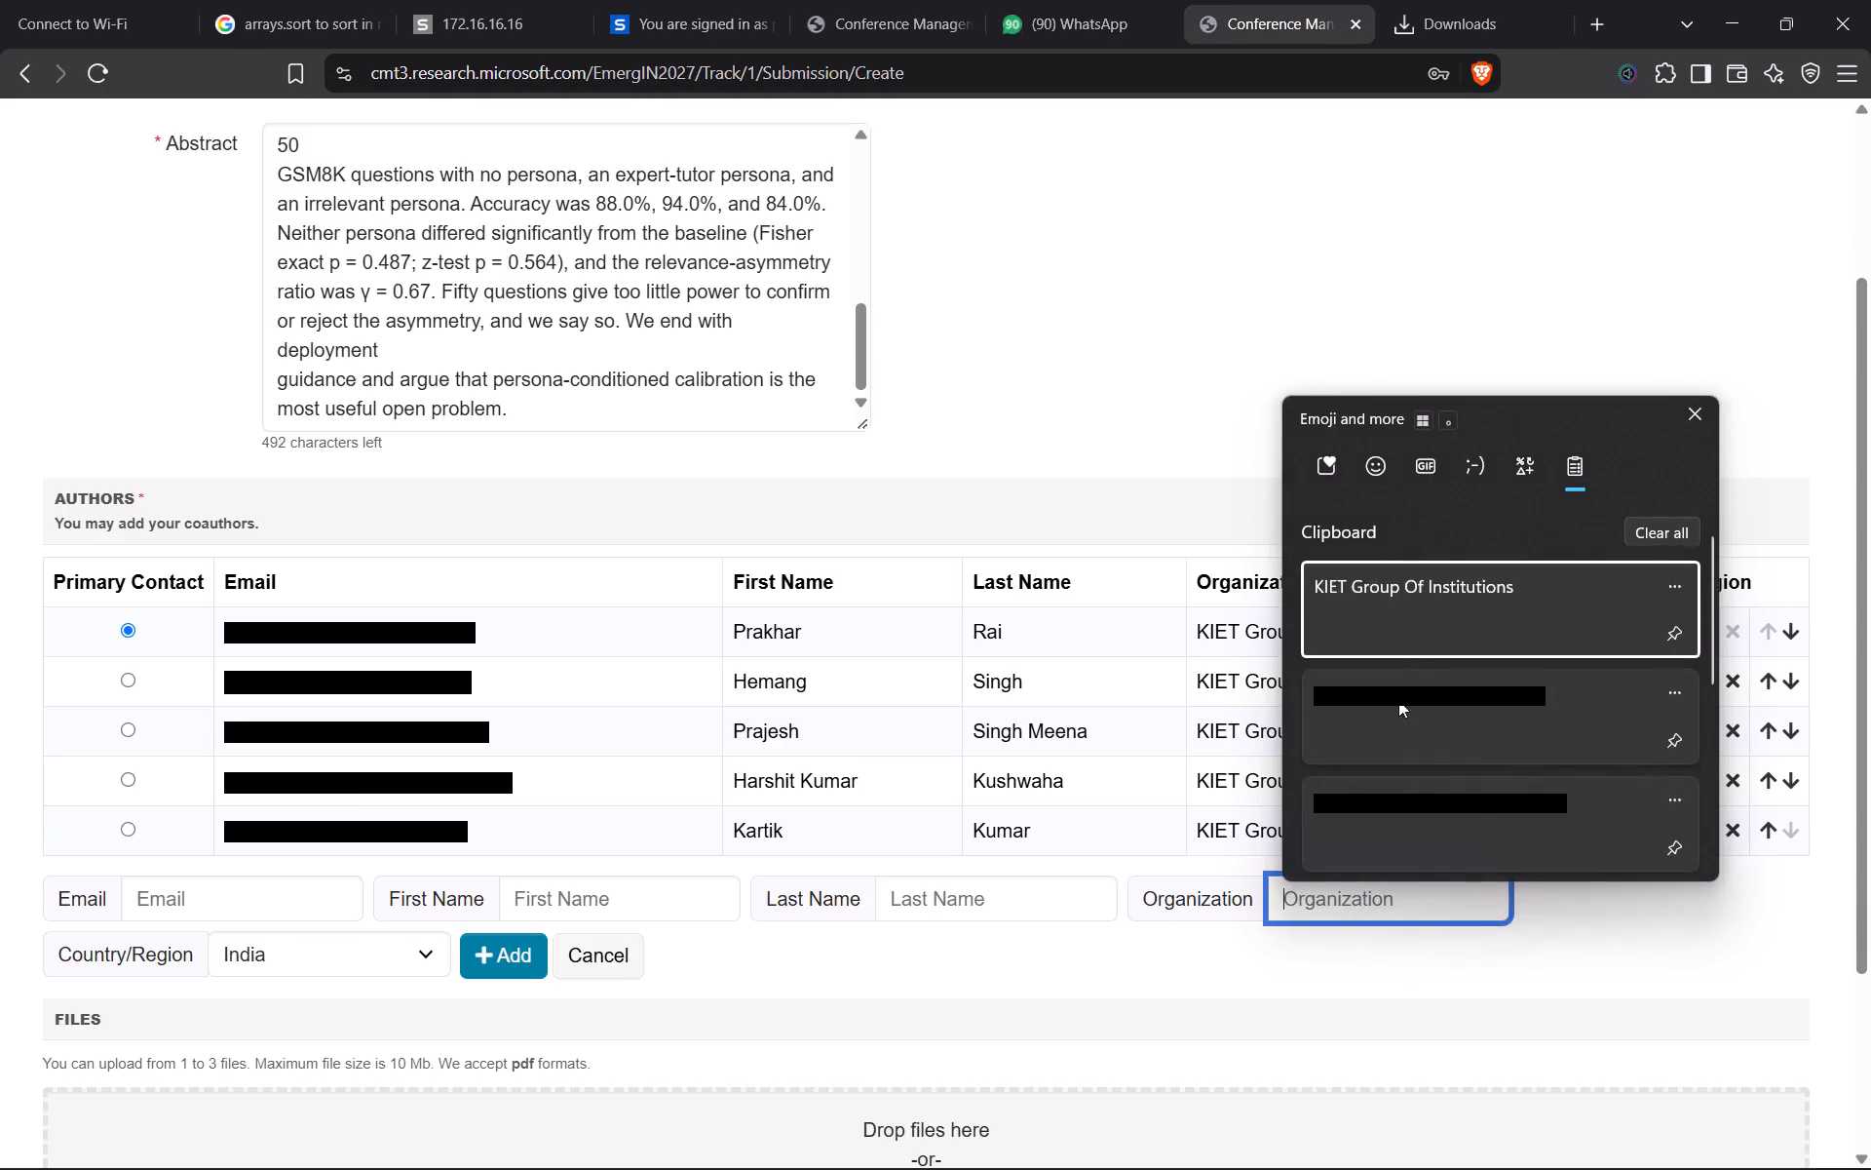
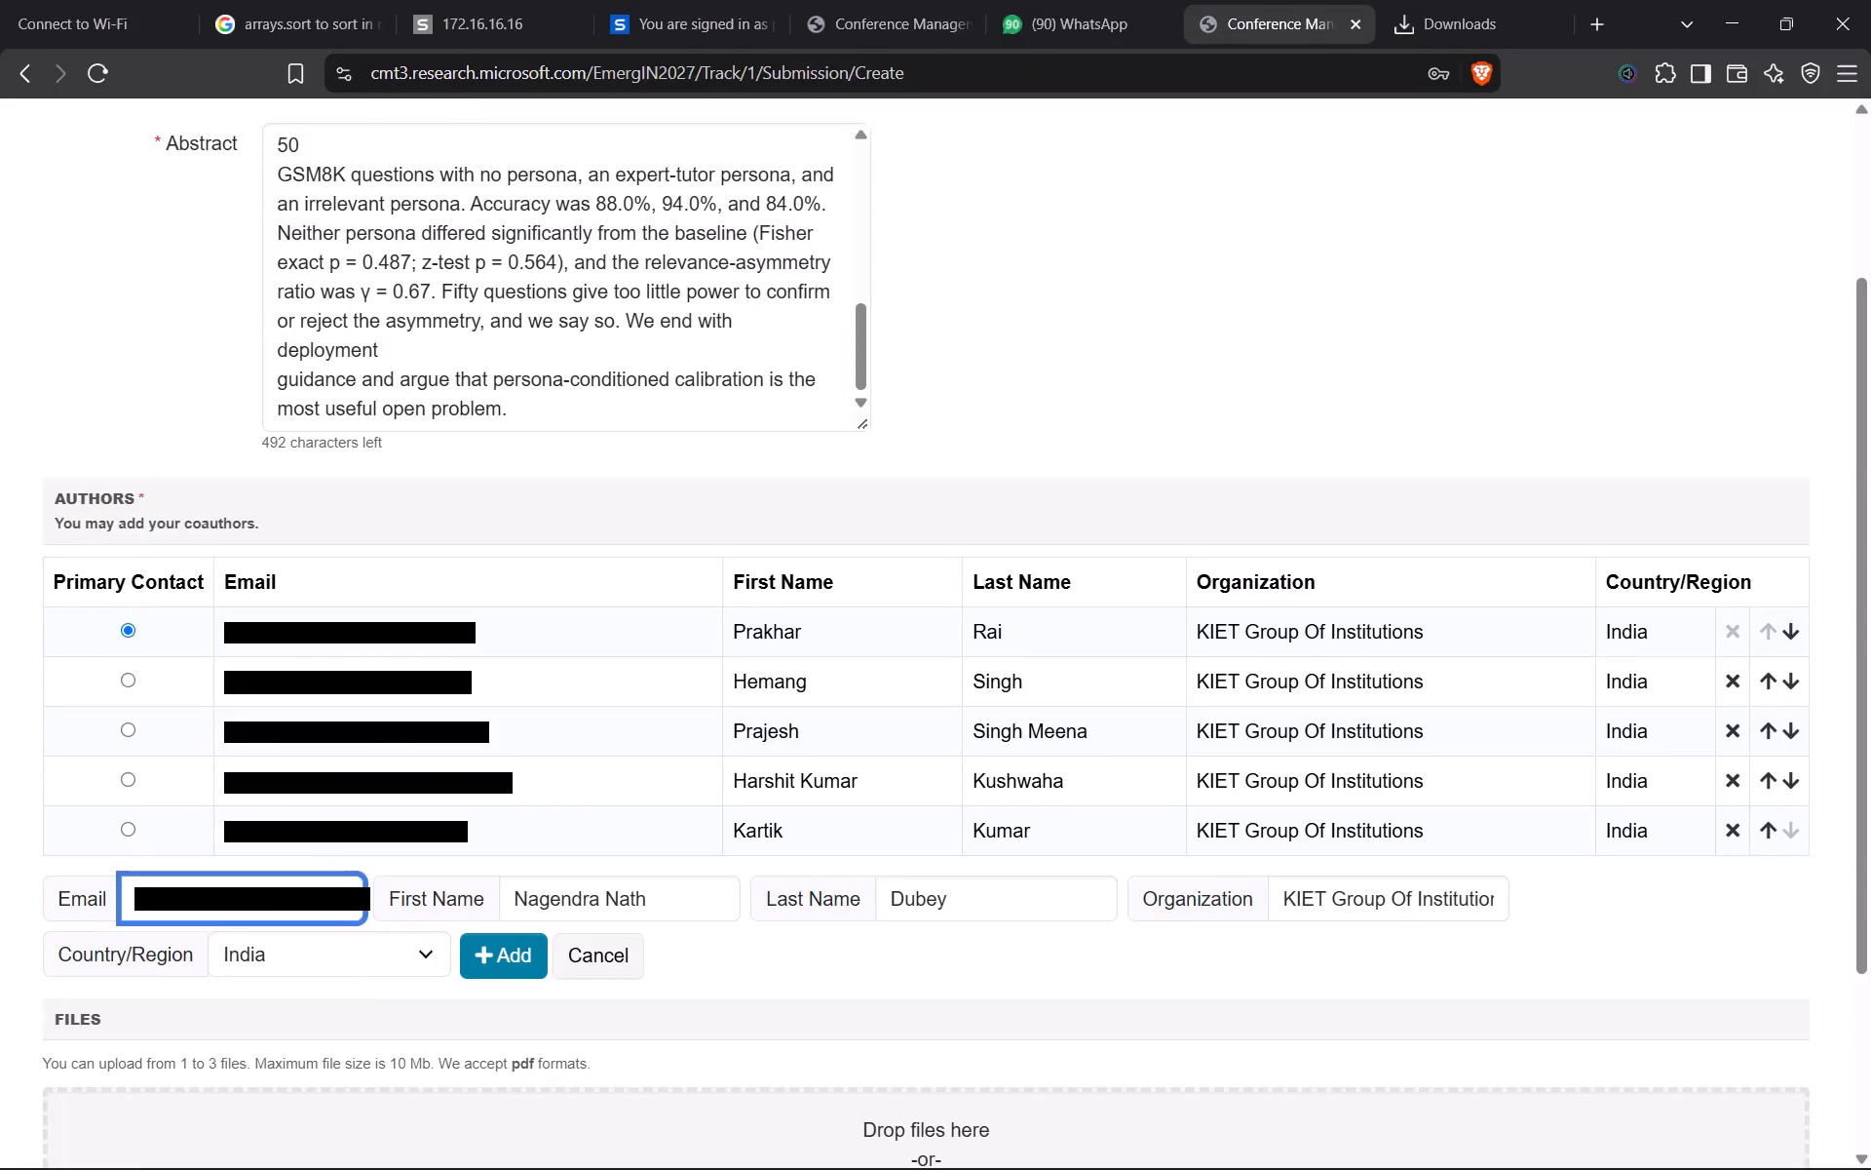
Change the first letter of the pending coauthor's email to lowercase n and add the completed entry to the author list.
key(ctrl+Right)
key(ctrl+Right)
key(ctrl+Left)
key(ctrl+Left)
key(ctrl+Left)
key(ctrl+Left)
key(ctrl+Left)
key(ctrl+Left)
key(ctrl+Left)
key(Right)
key(BackSpace)
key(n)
click(499, 971)
Open the file chooser to upload the paper from the computer in the submission's Files section.
scroll(811, 975, down, 3)
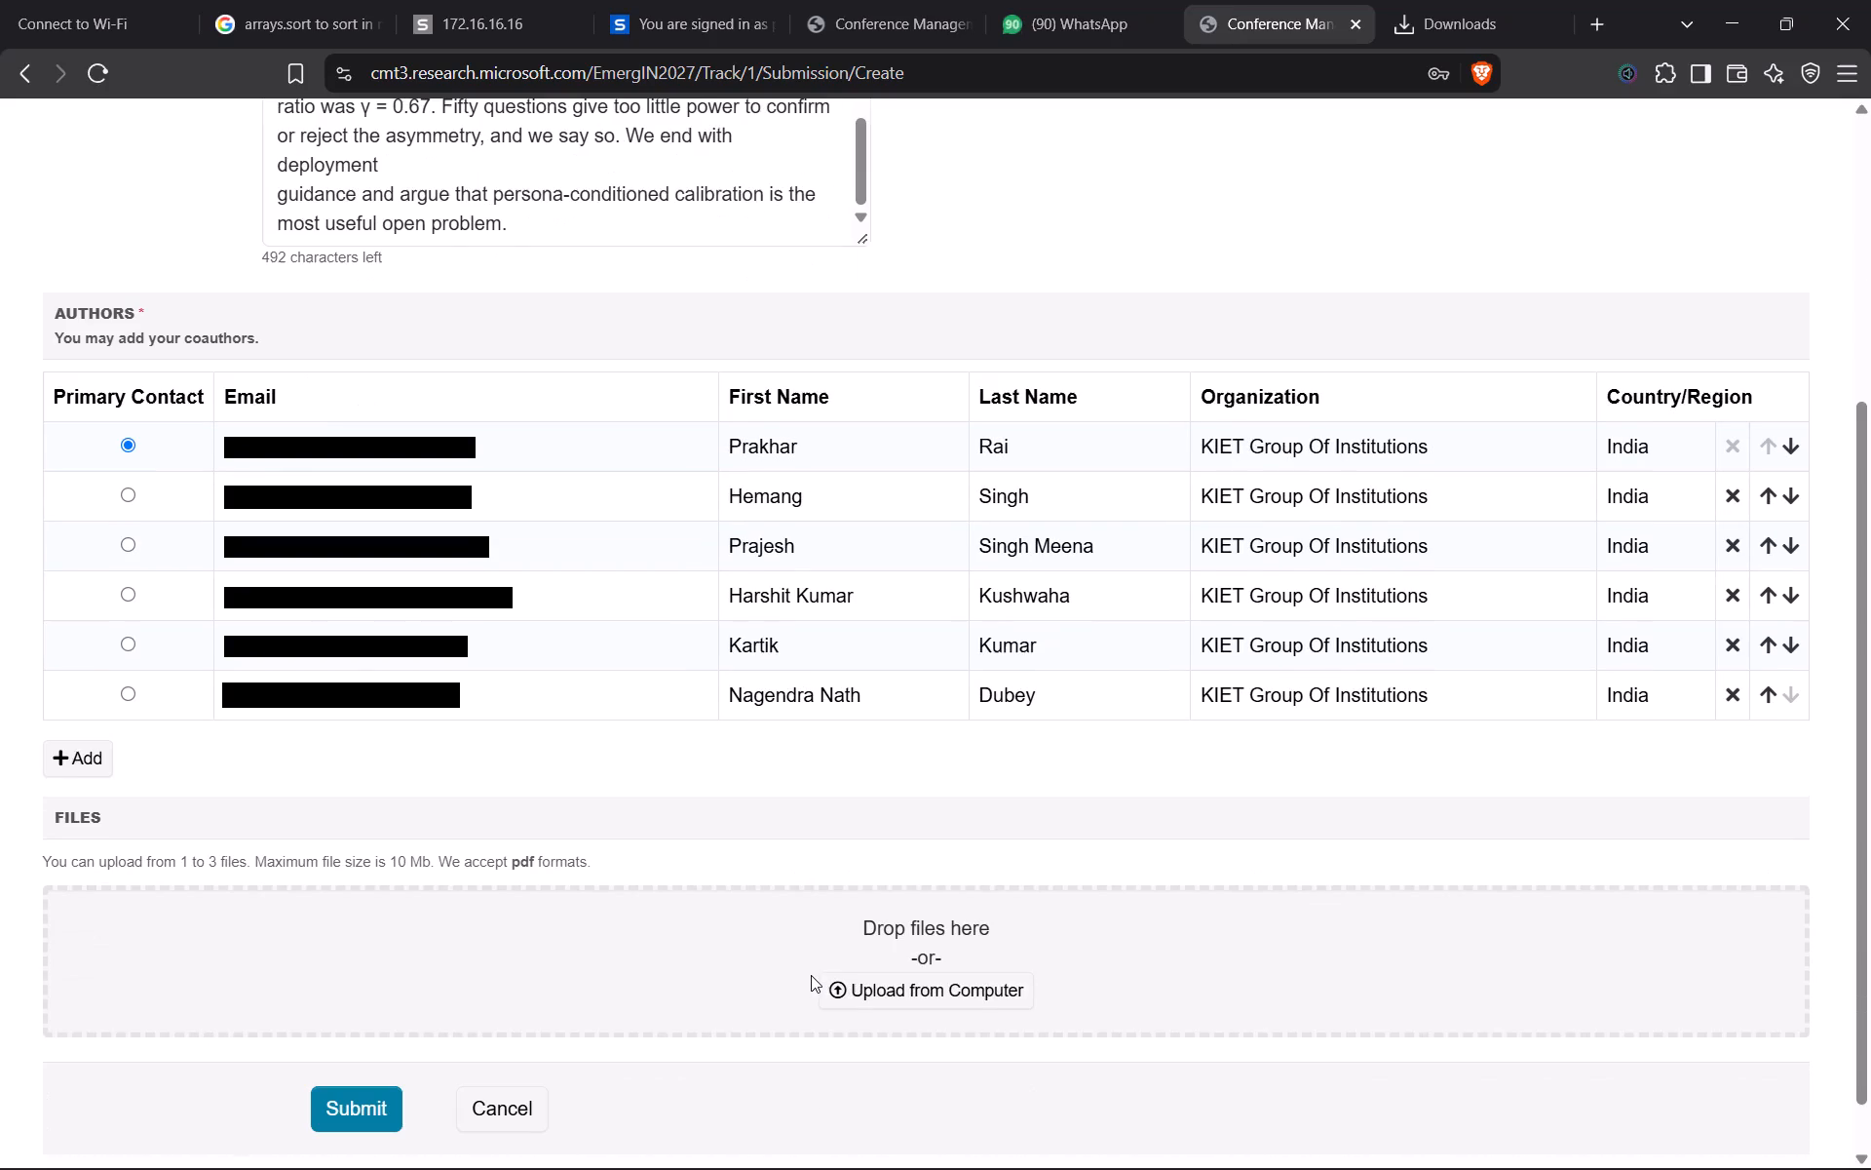
click(871, 926)
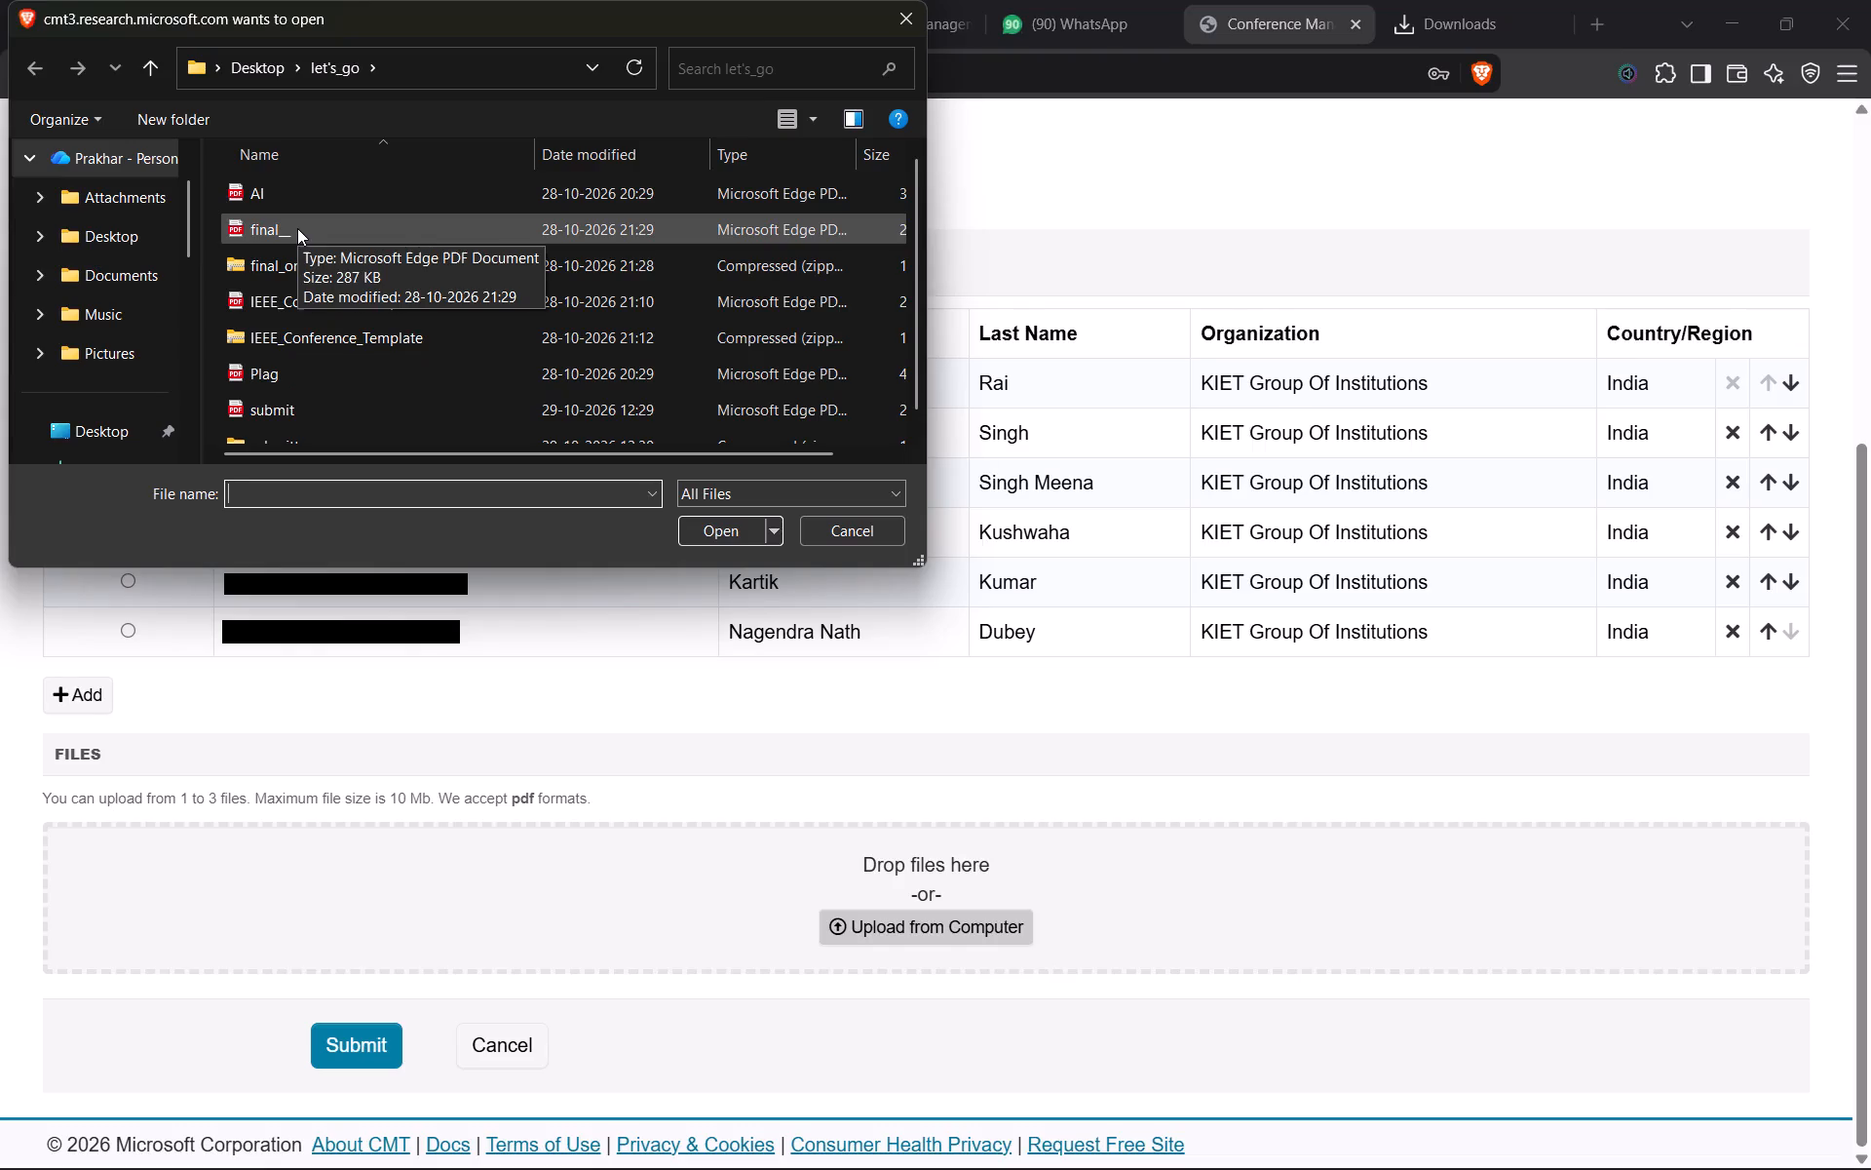
Dismiss the file picker and open the submit PDF from the desktop folder let's_go to check the paper.
key(Escape)
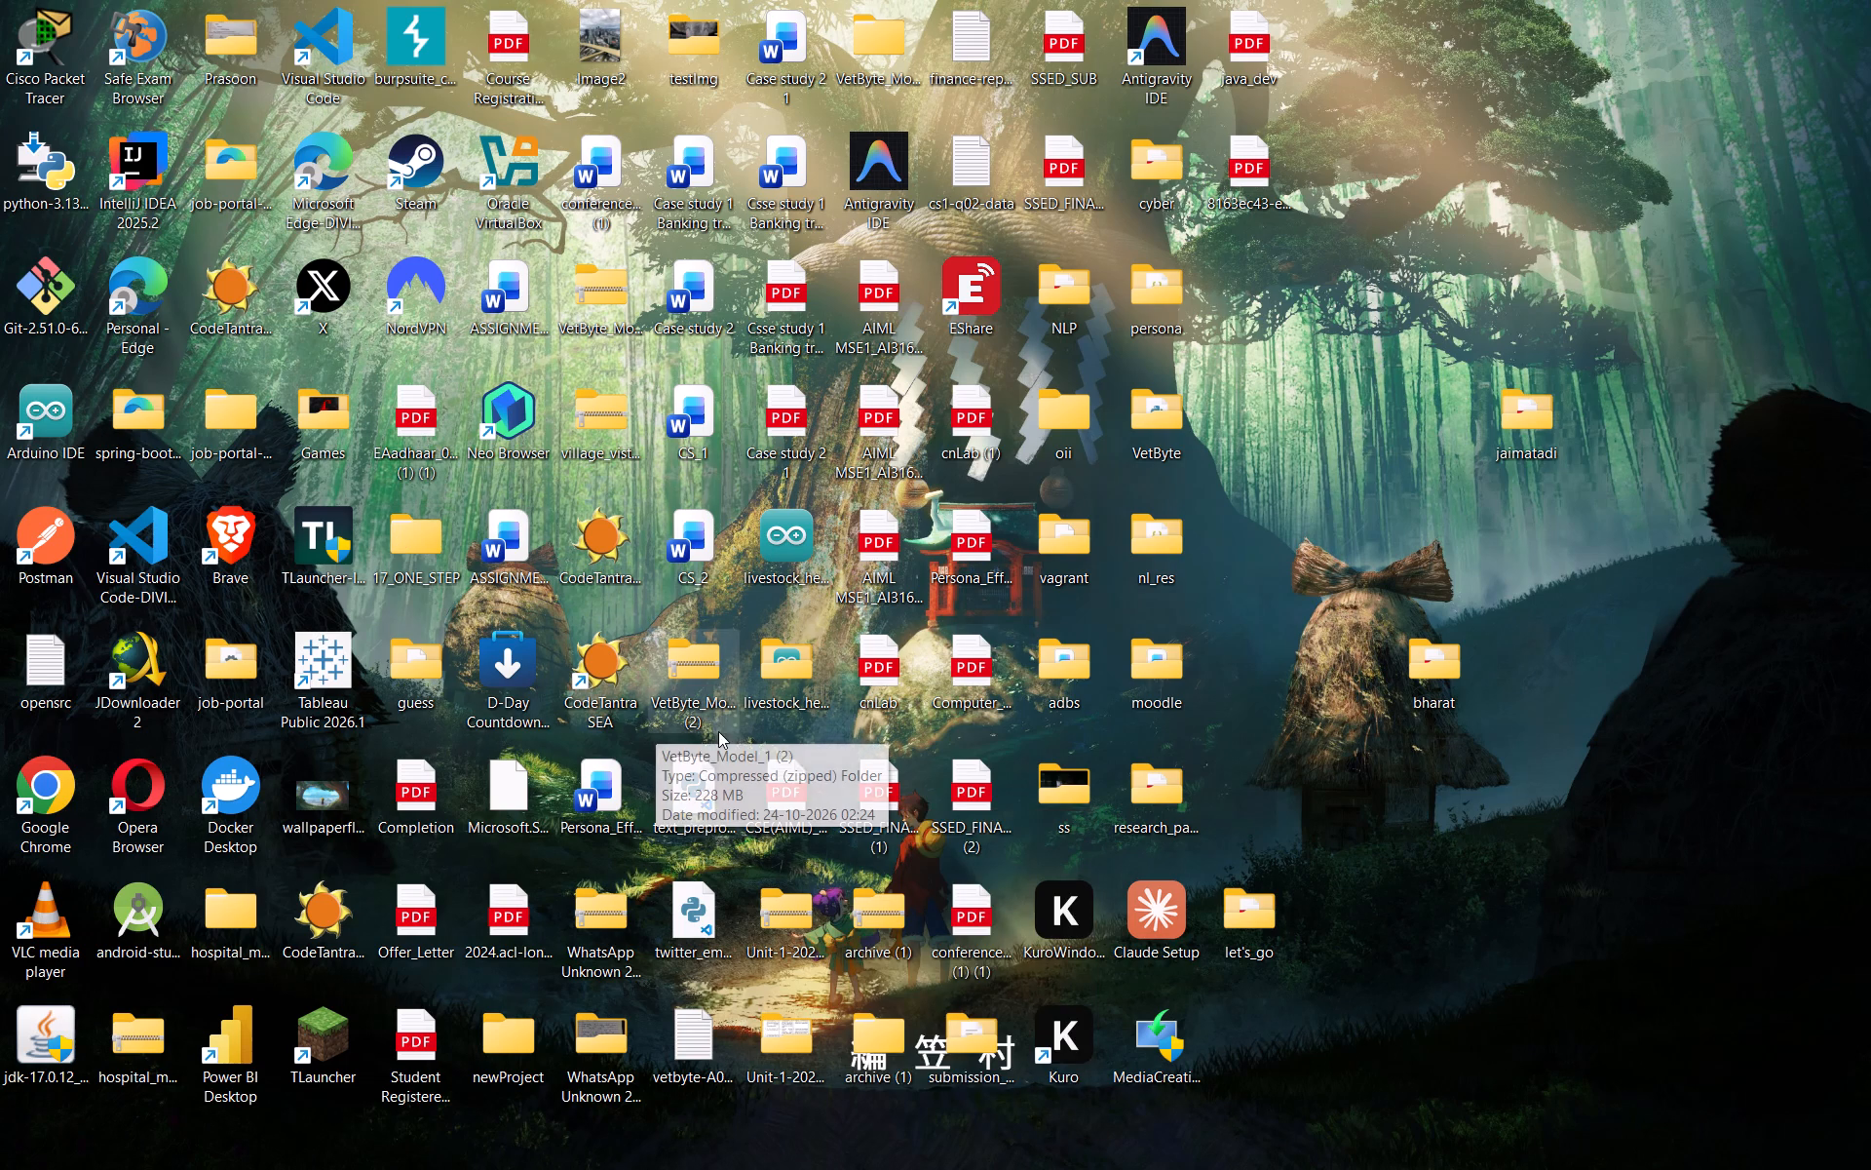
double_click(1233, 948)
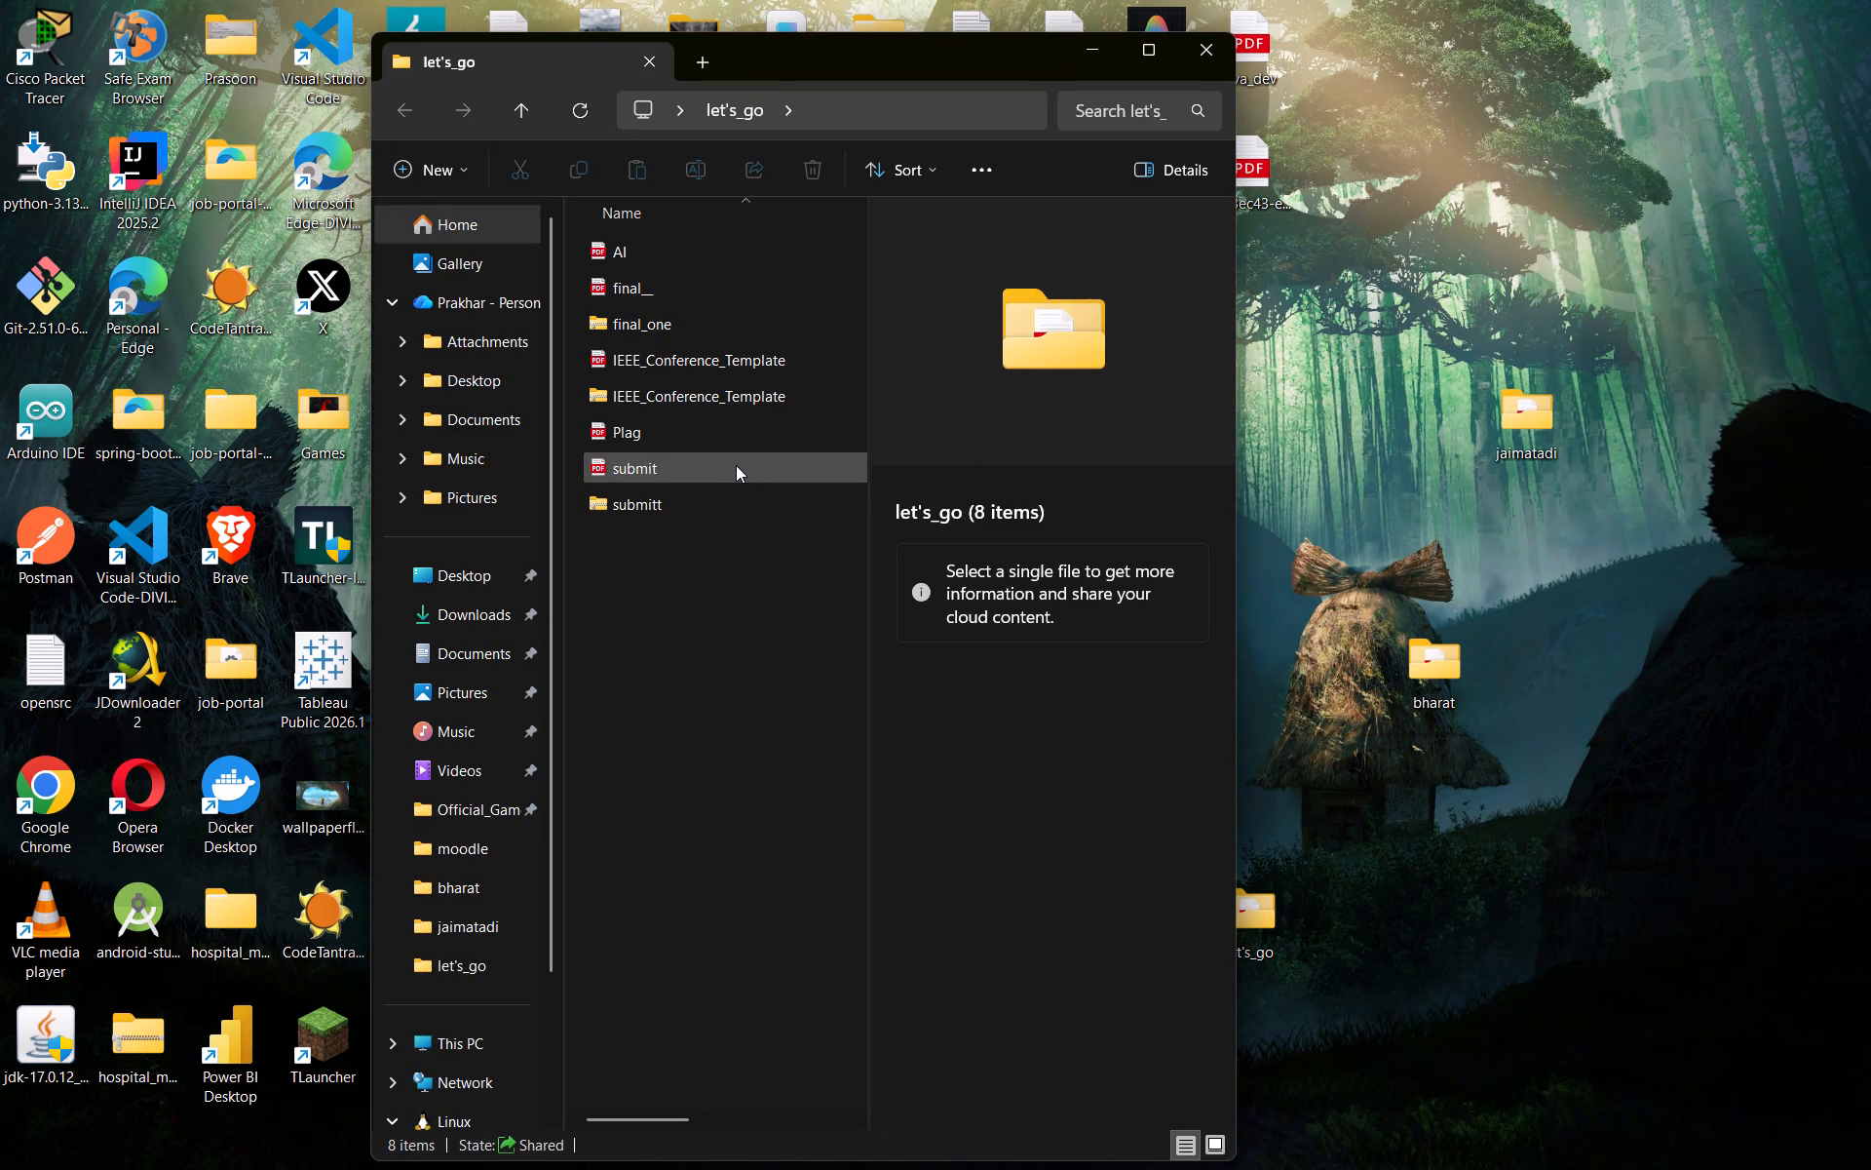
click(736, 465)
double_click(736, 465)
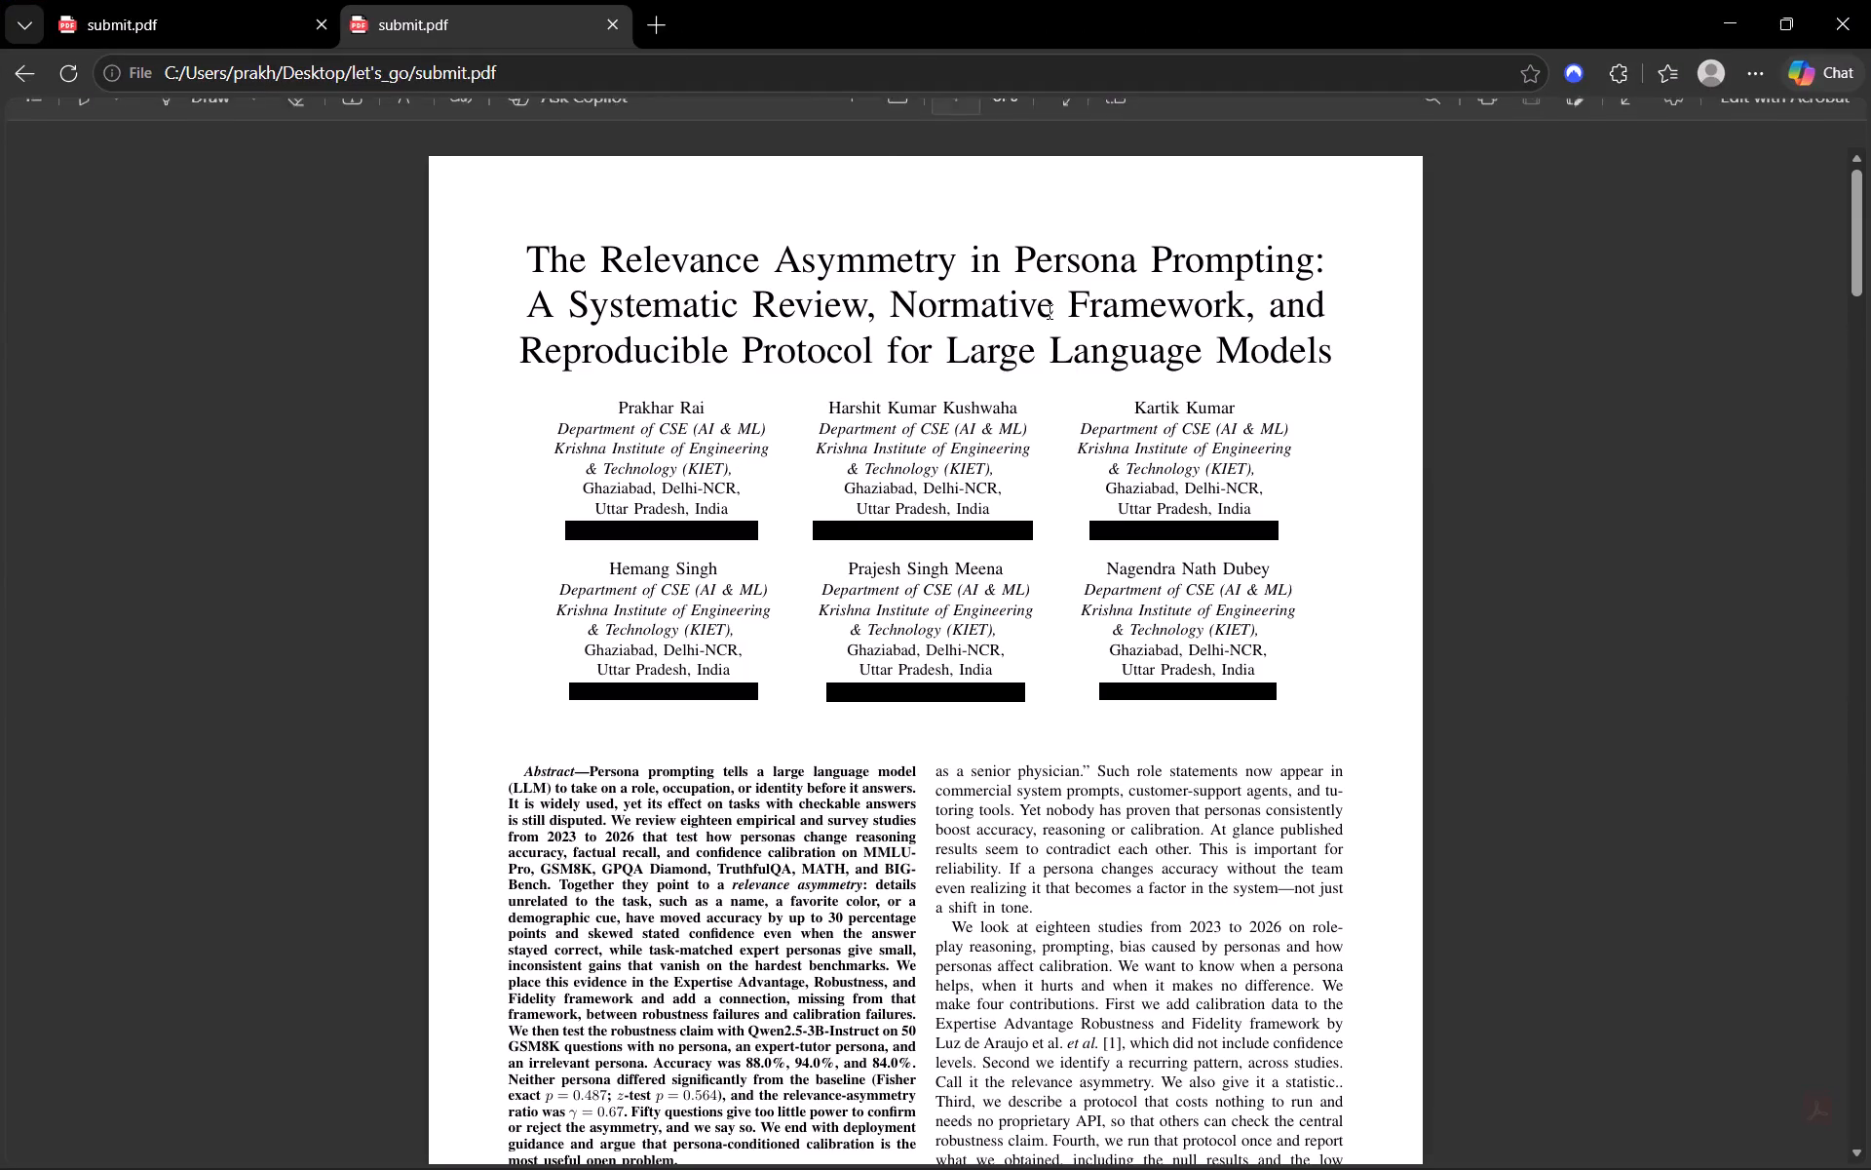
click(1870, 0)
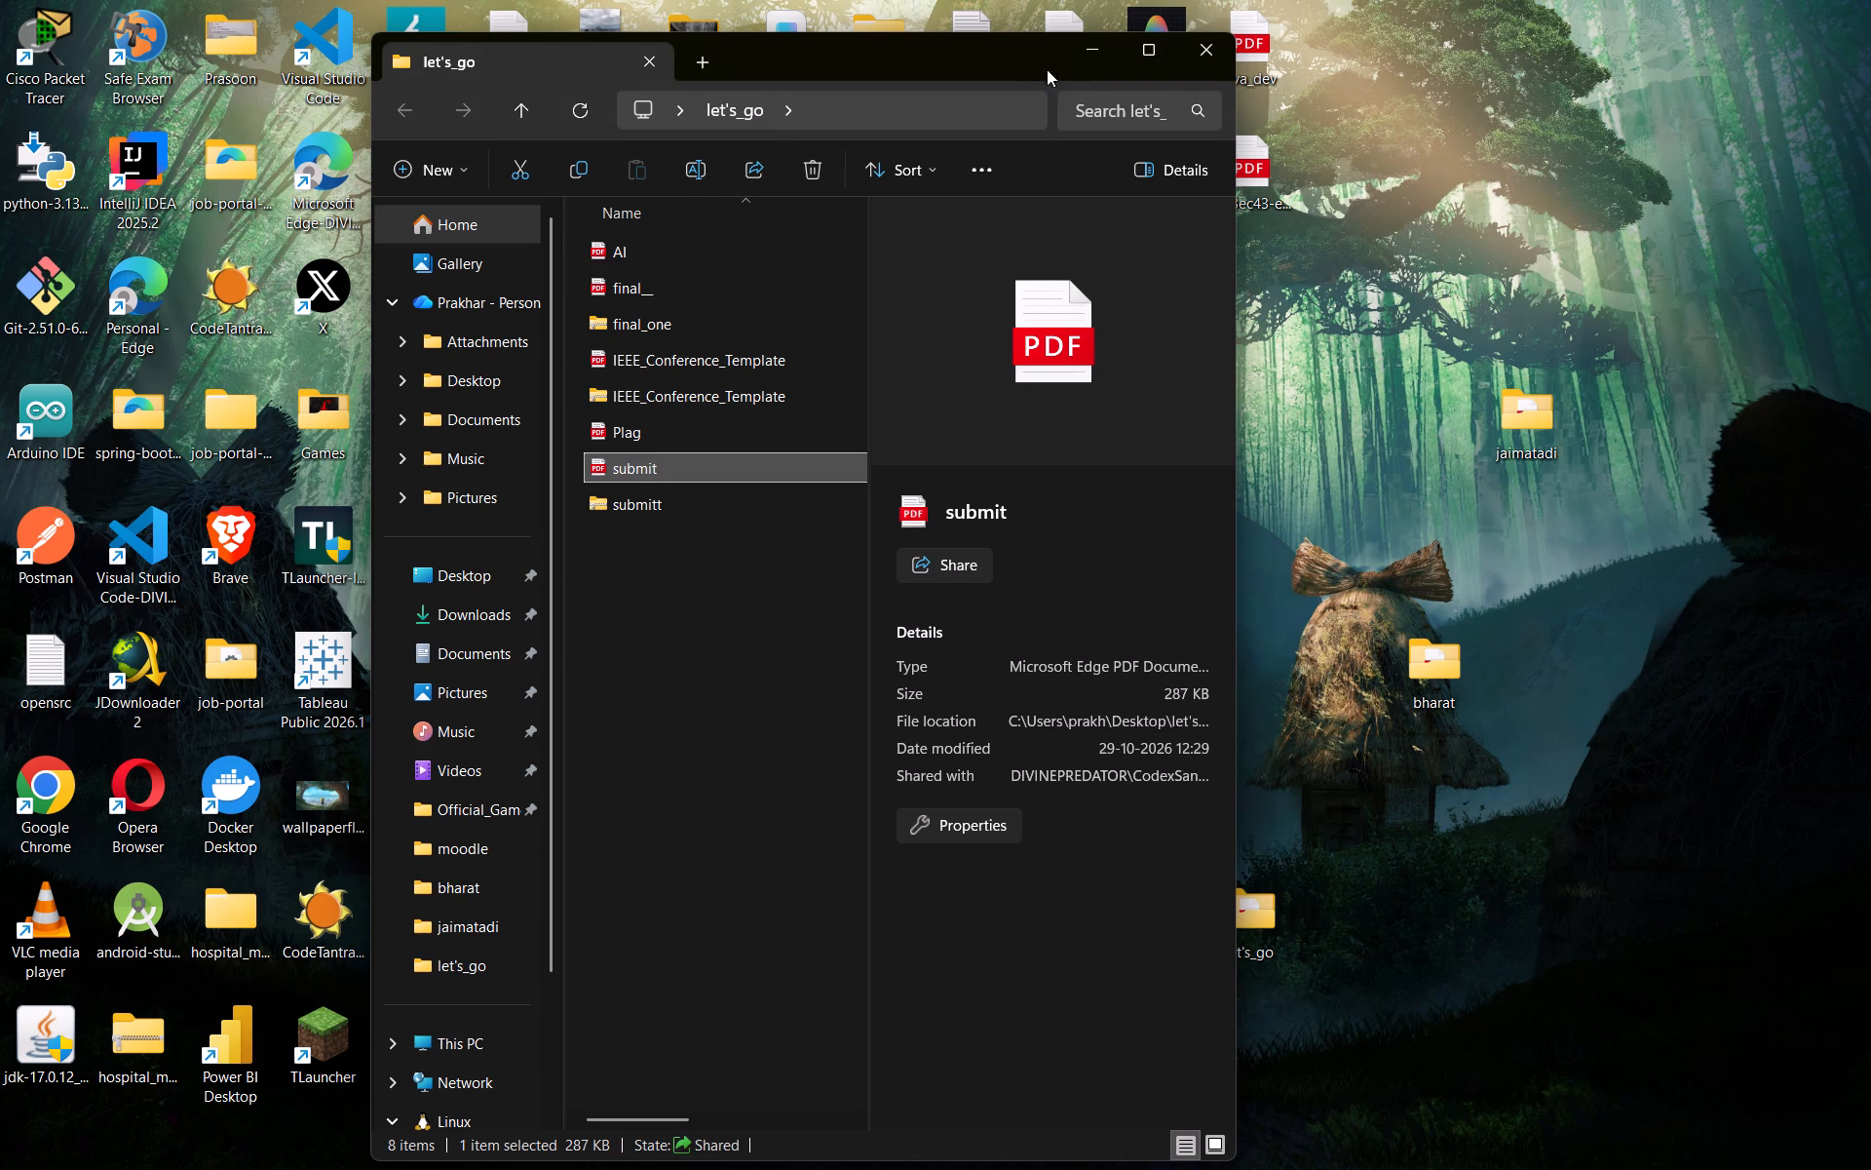
Rename the submit PDF in the let's_go folder as NIET_ResearchPaper.
click(1150, 52)
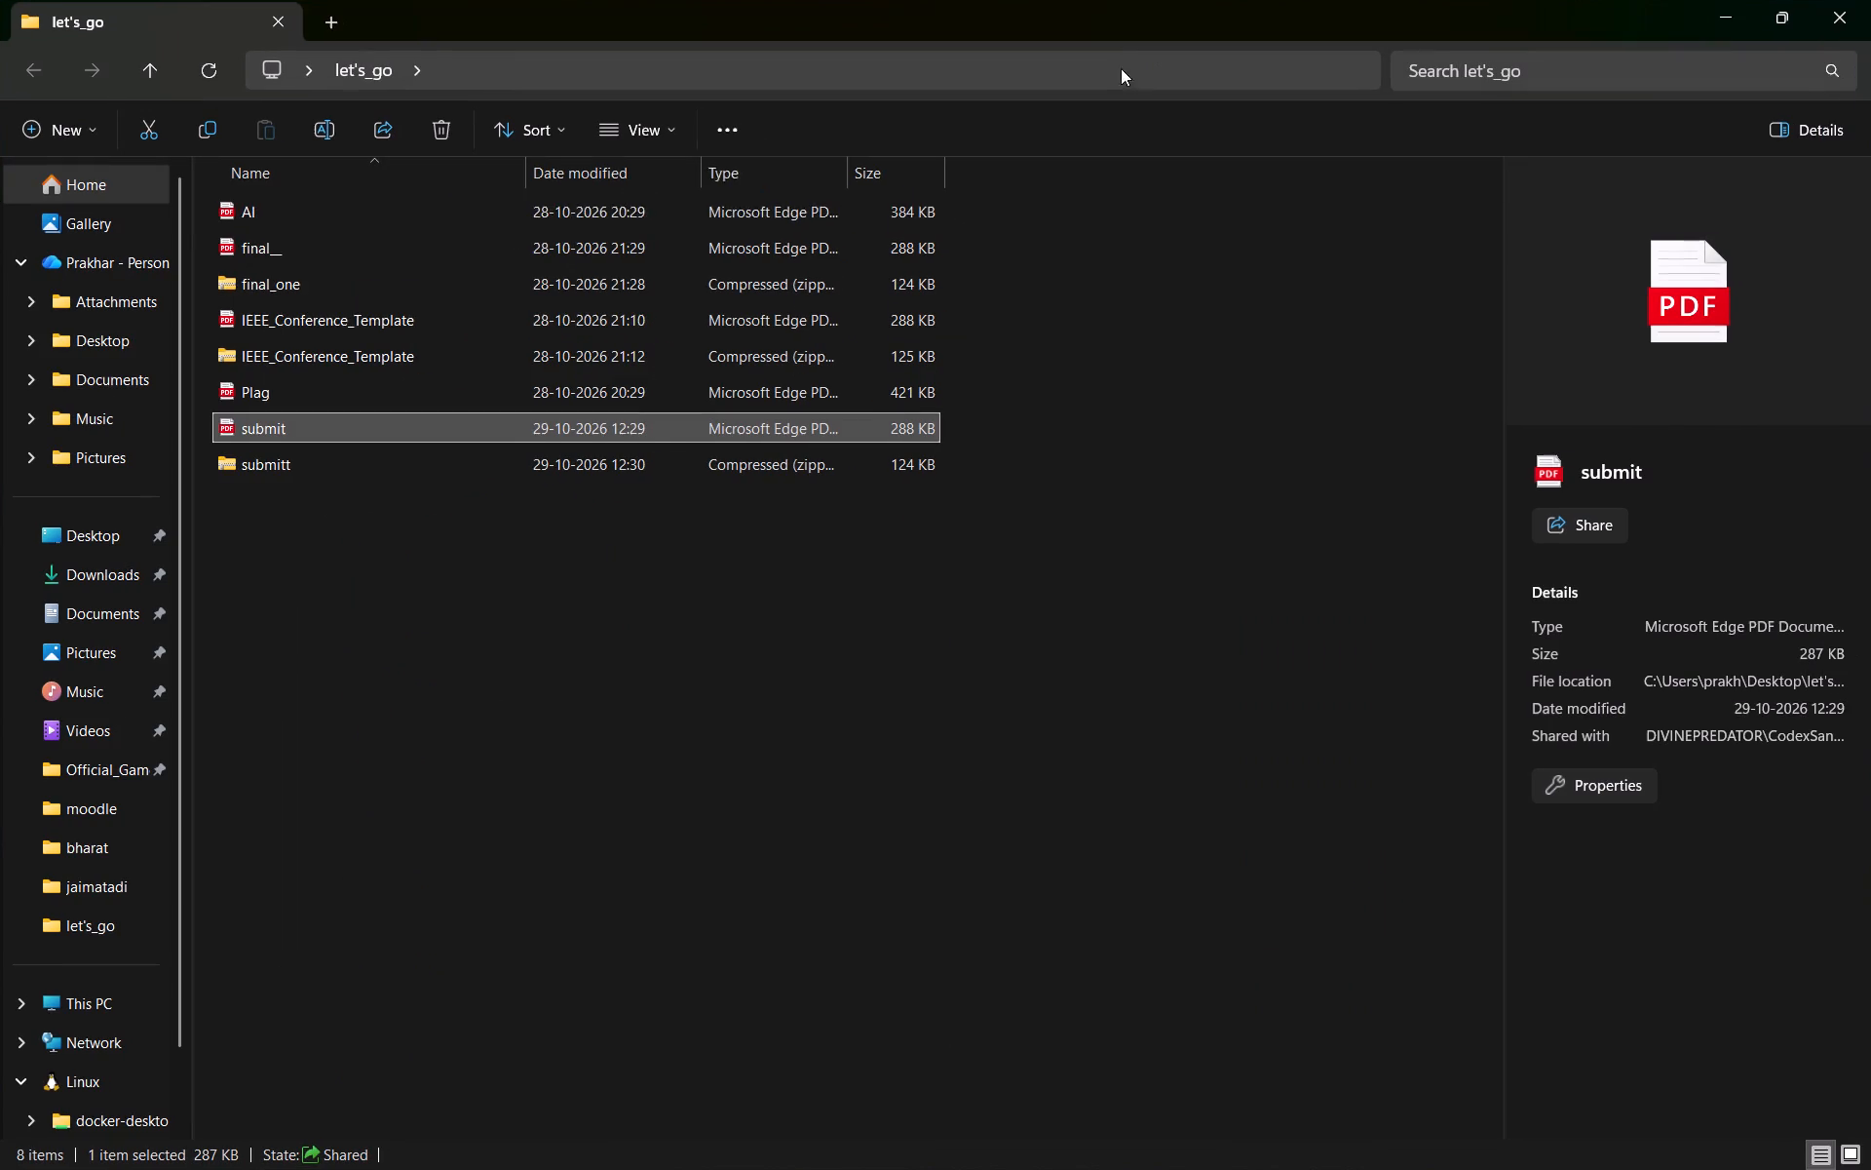
click(337, 132)
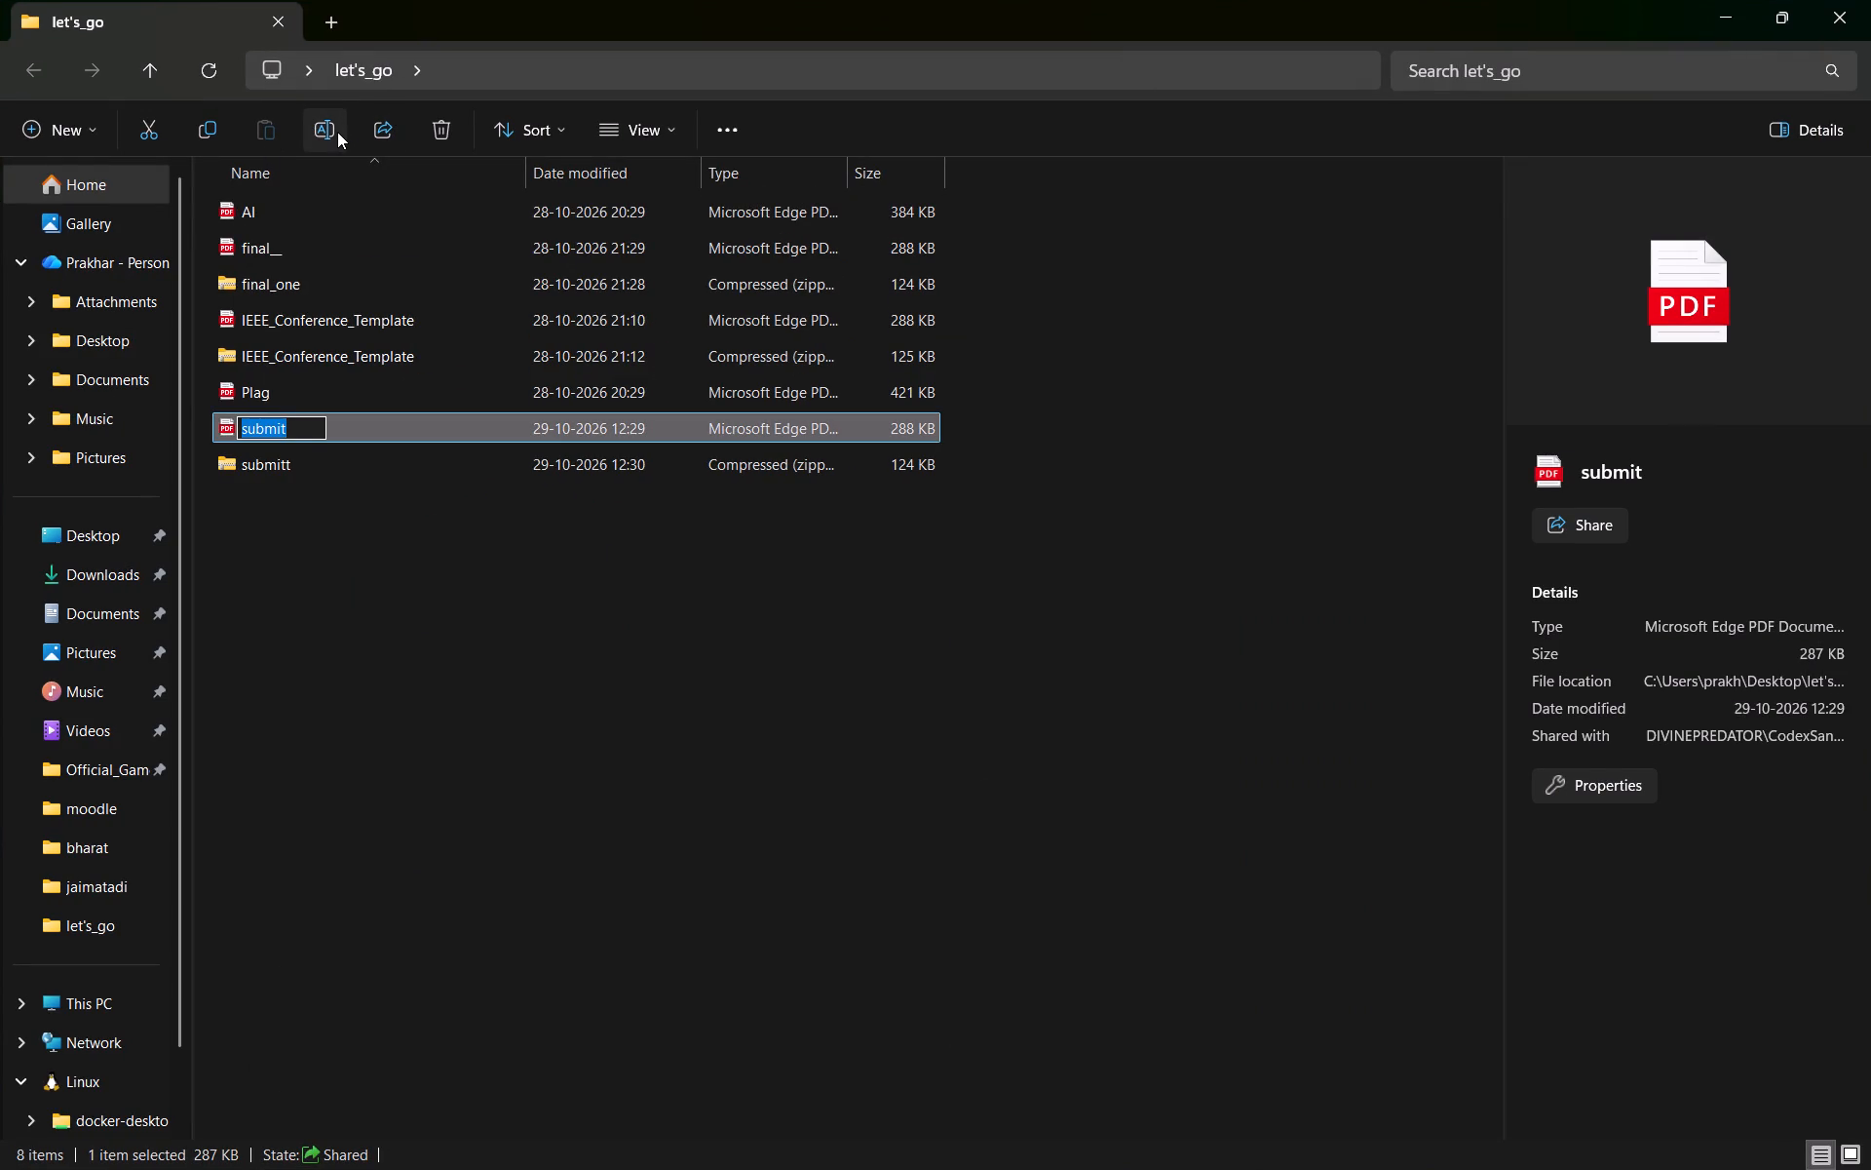
text(NIET)
key(shift+underscore)
key(shift+r)
text(esear)
text(chPaper)
key(Return)
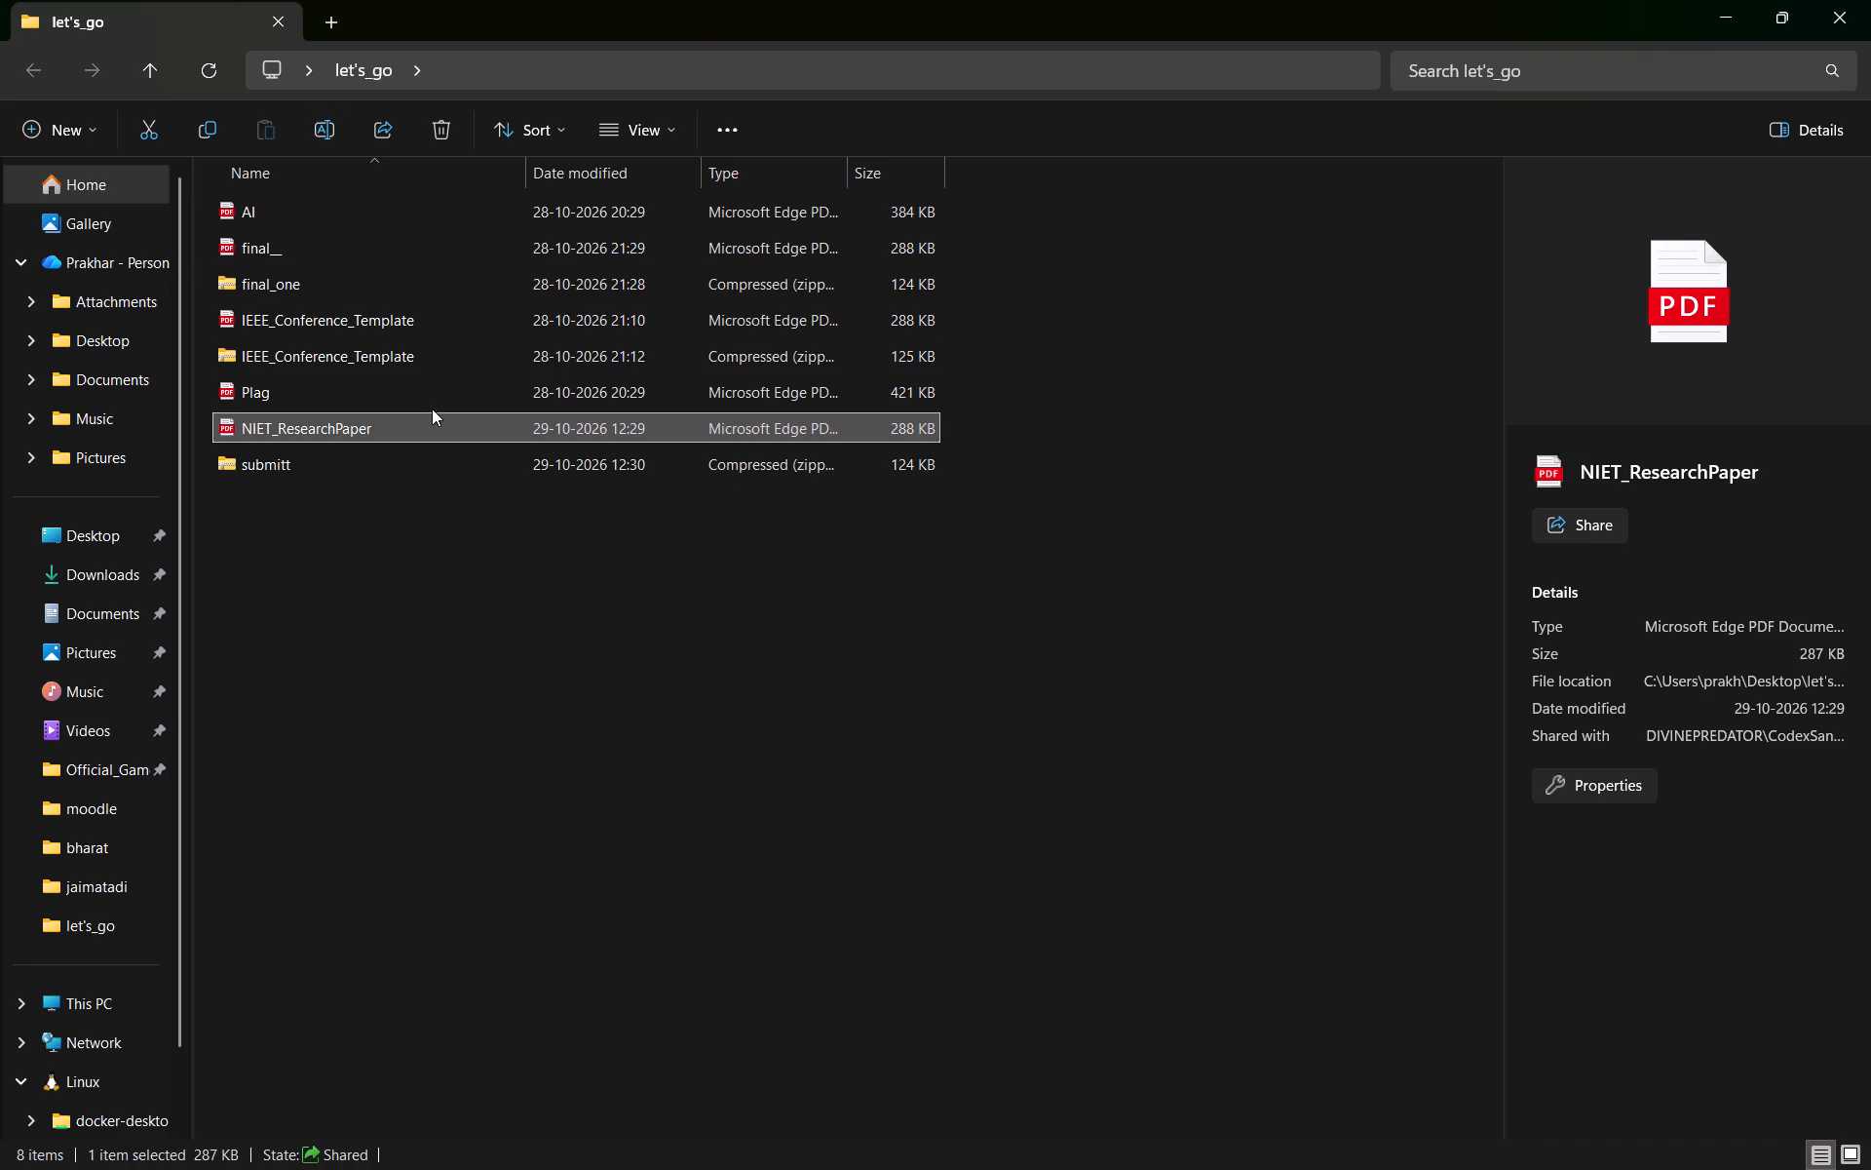
Open the NIET_ResearchPaper PDF to check its first page, and close it again.
double_click(454, 426)
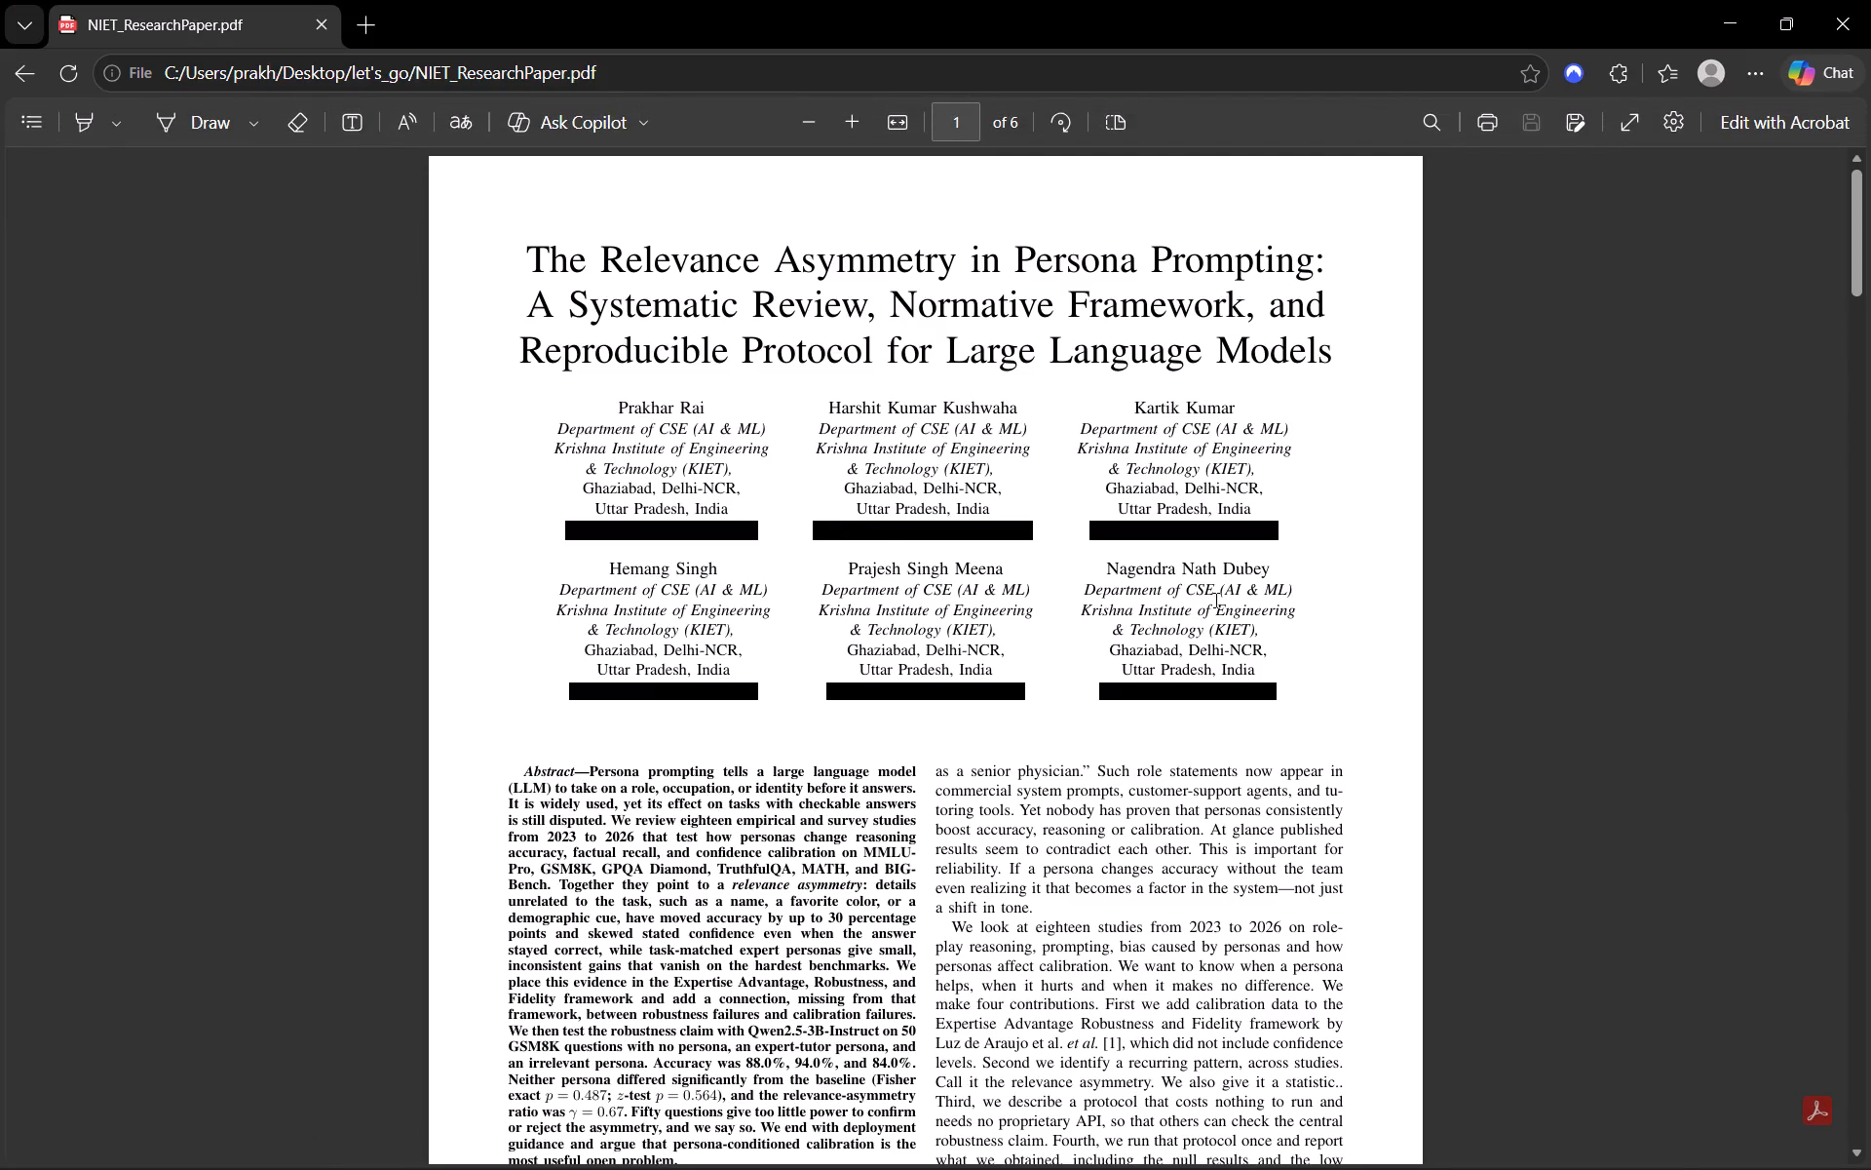
click(1870, 0)
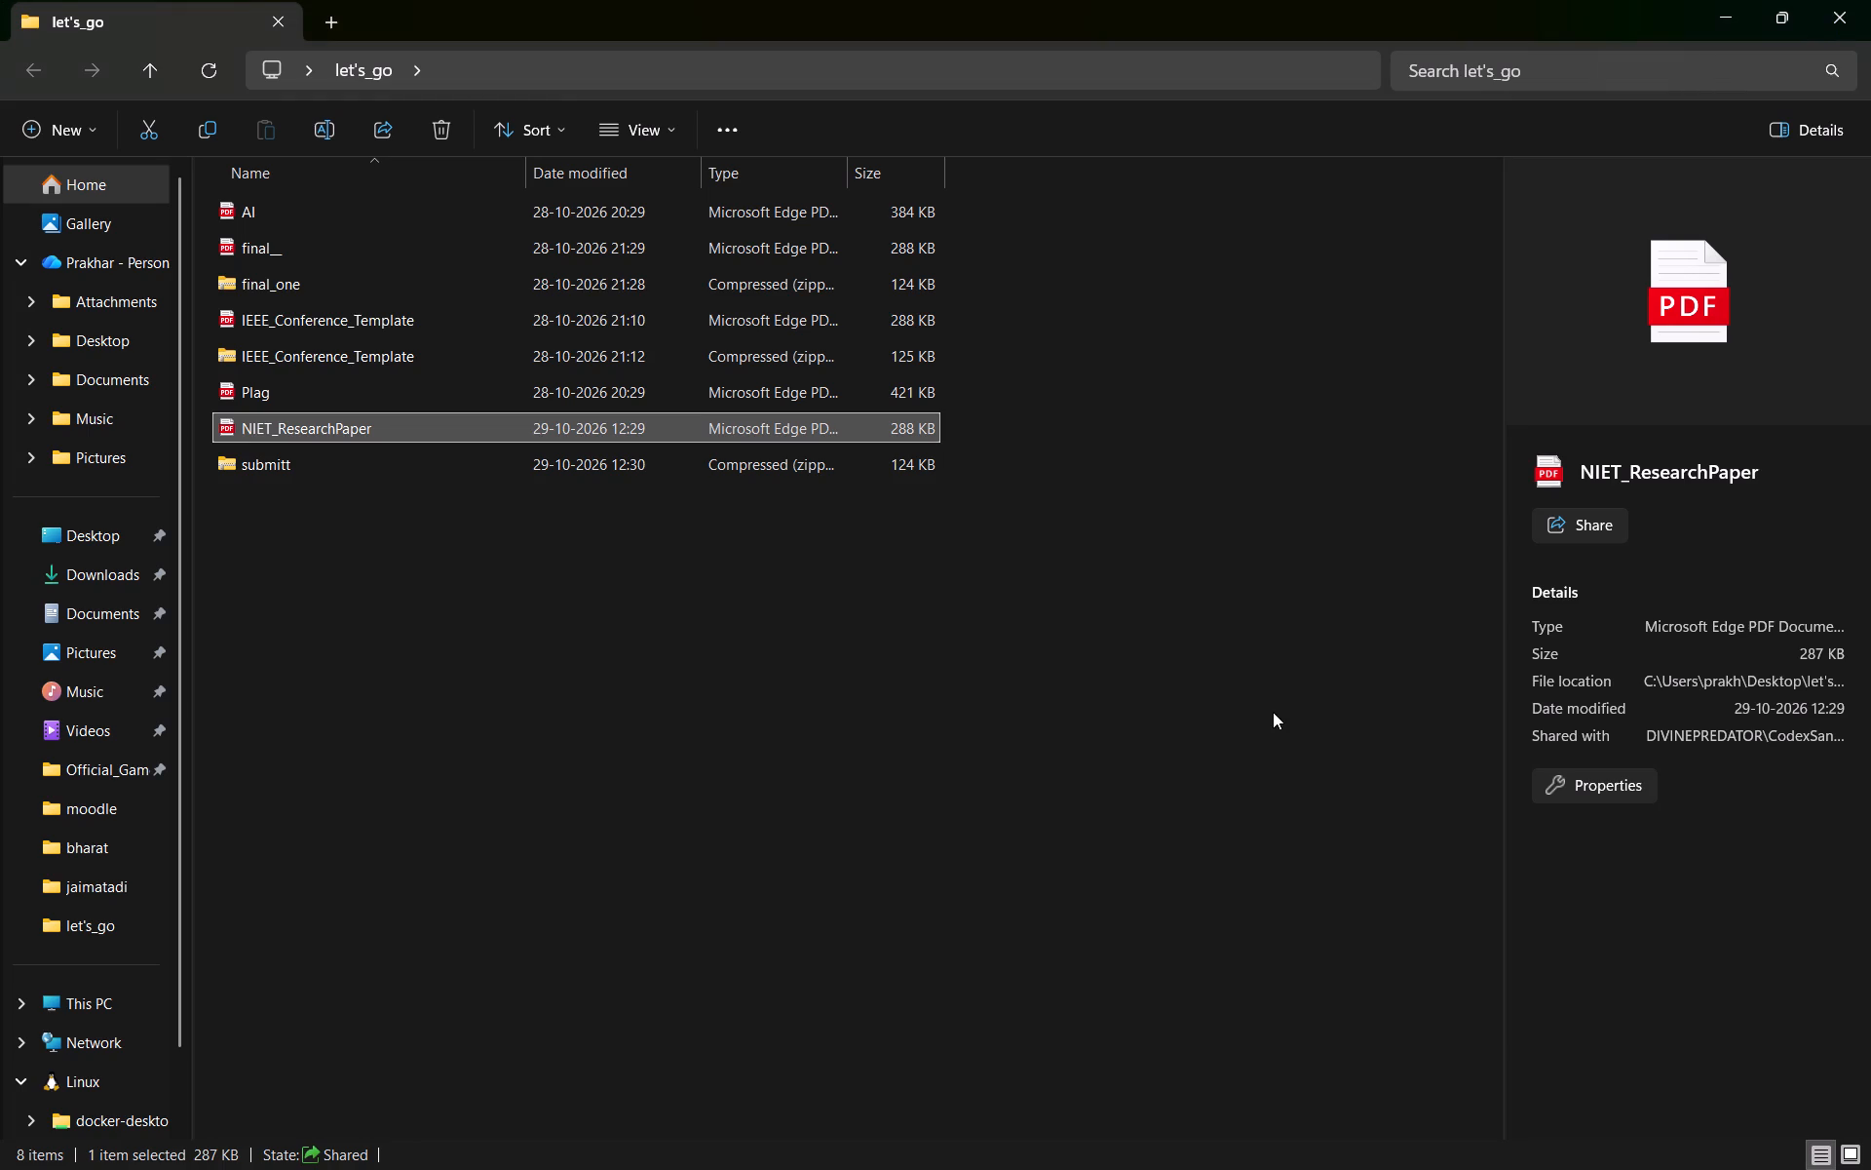
Switch back to the CMT submission form in Brave and upload NIET_ResearchPaper.pdf from the let's_go folder.
click(1162, 1126)
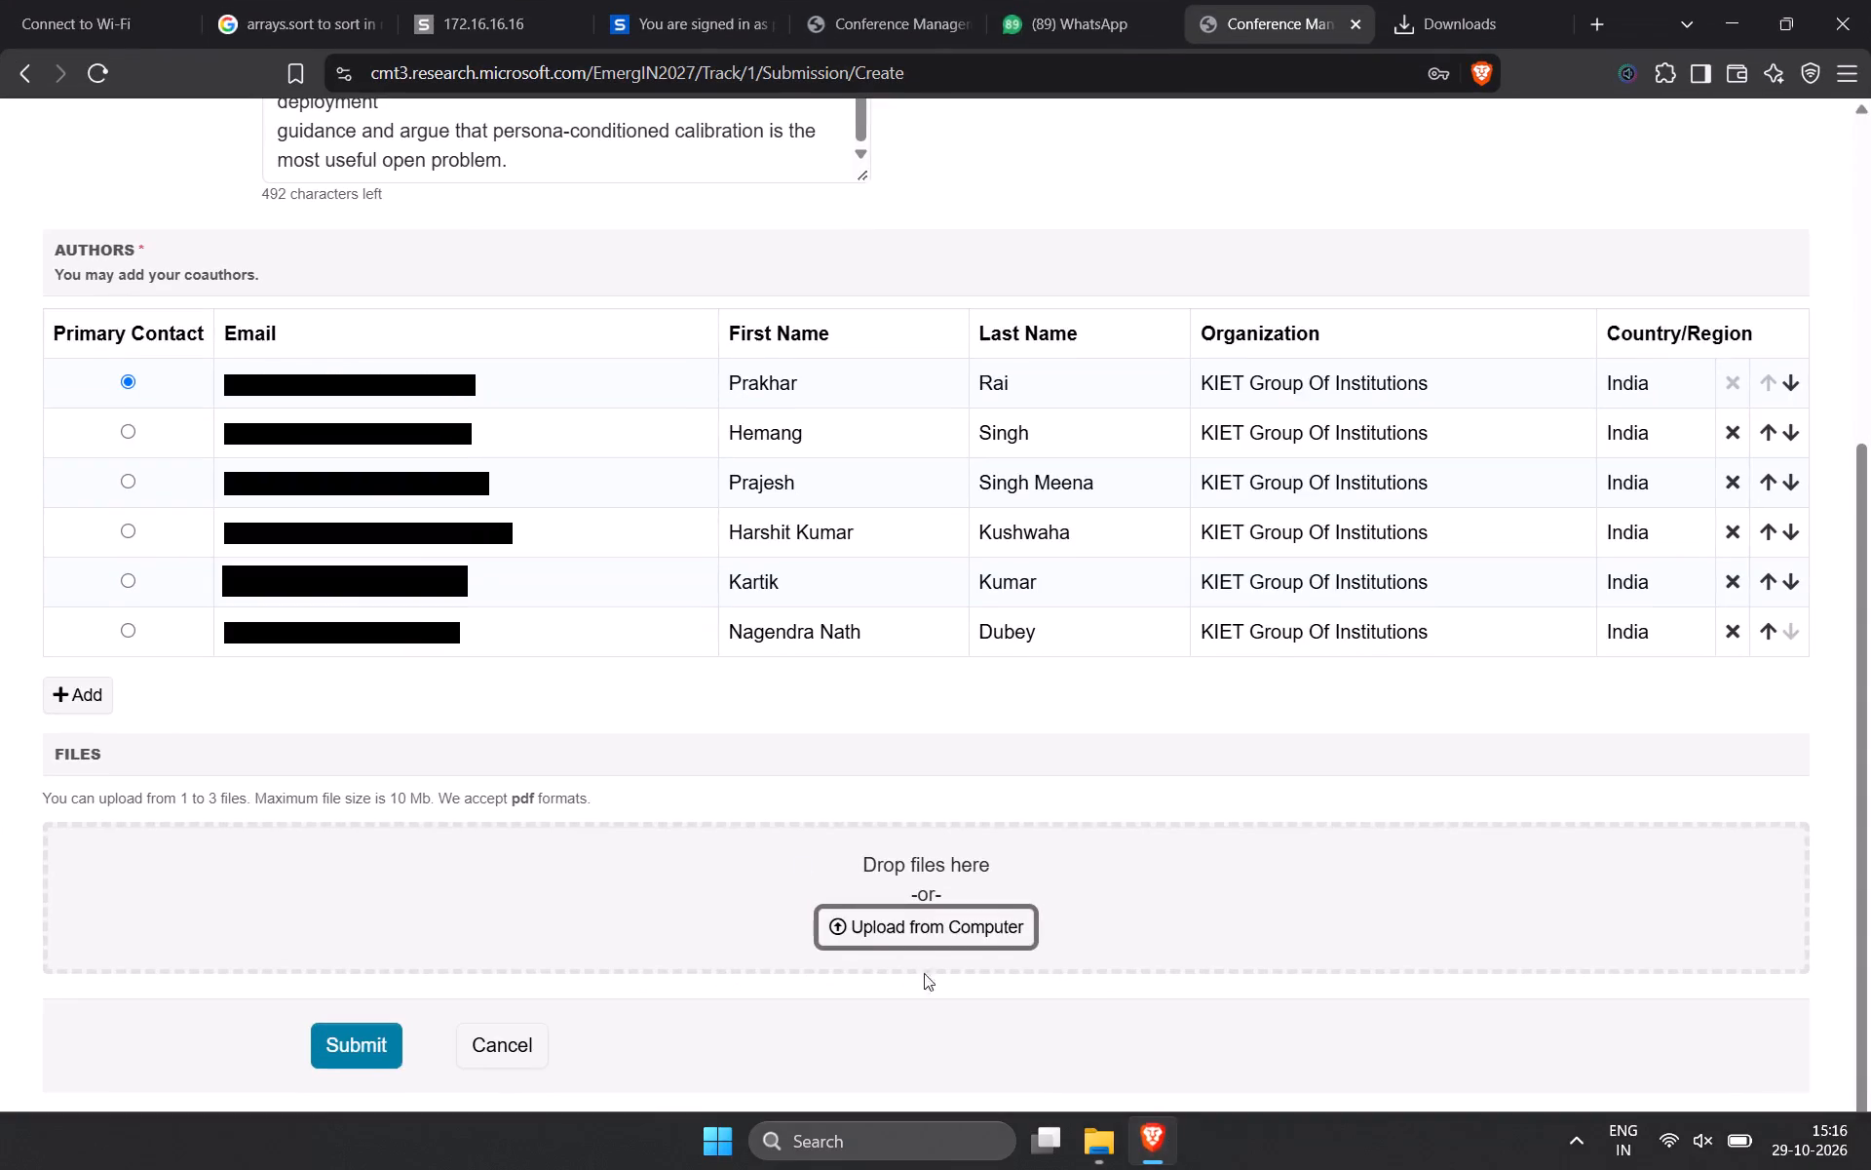
click(850, 911)
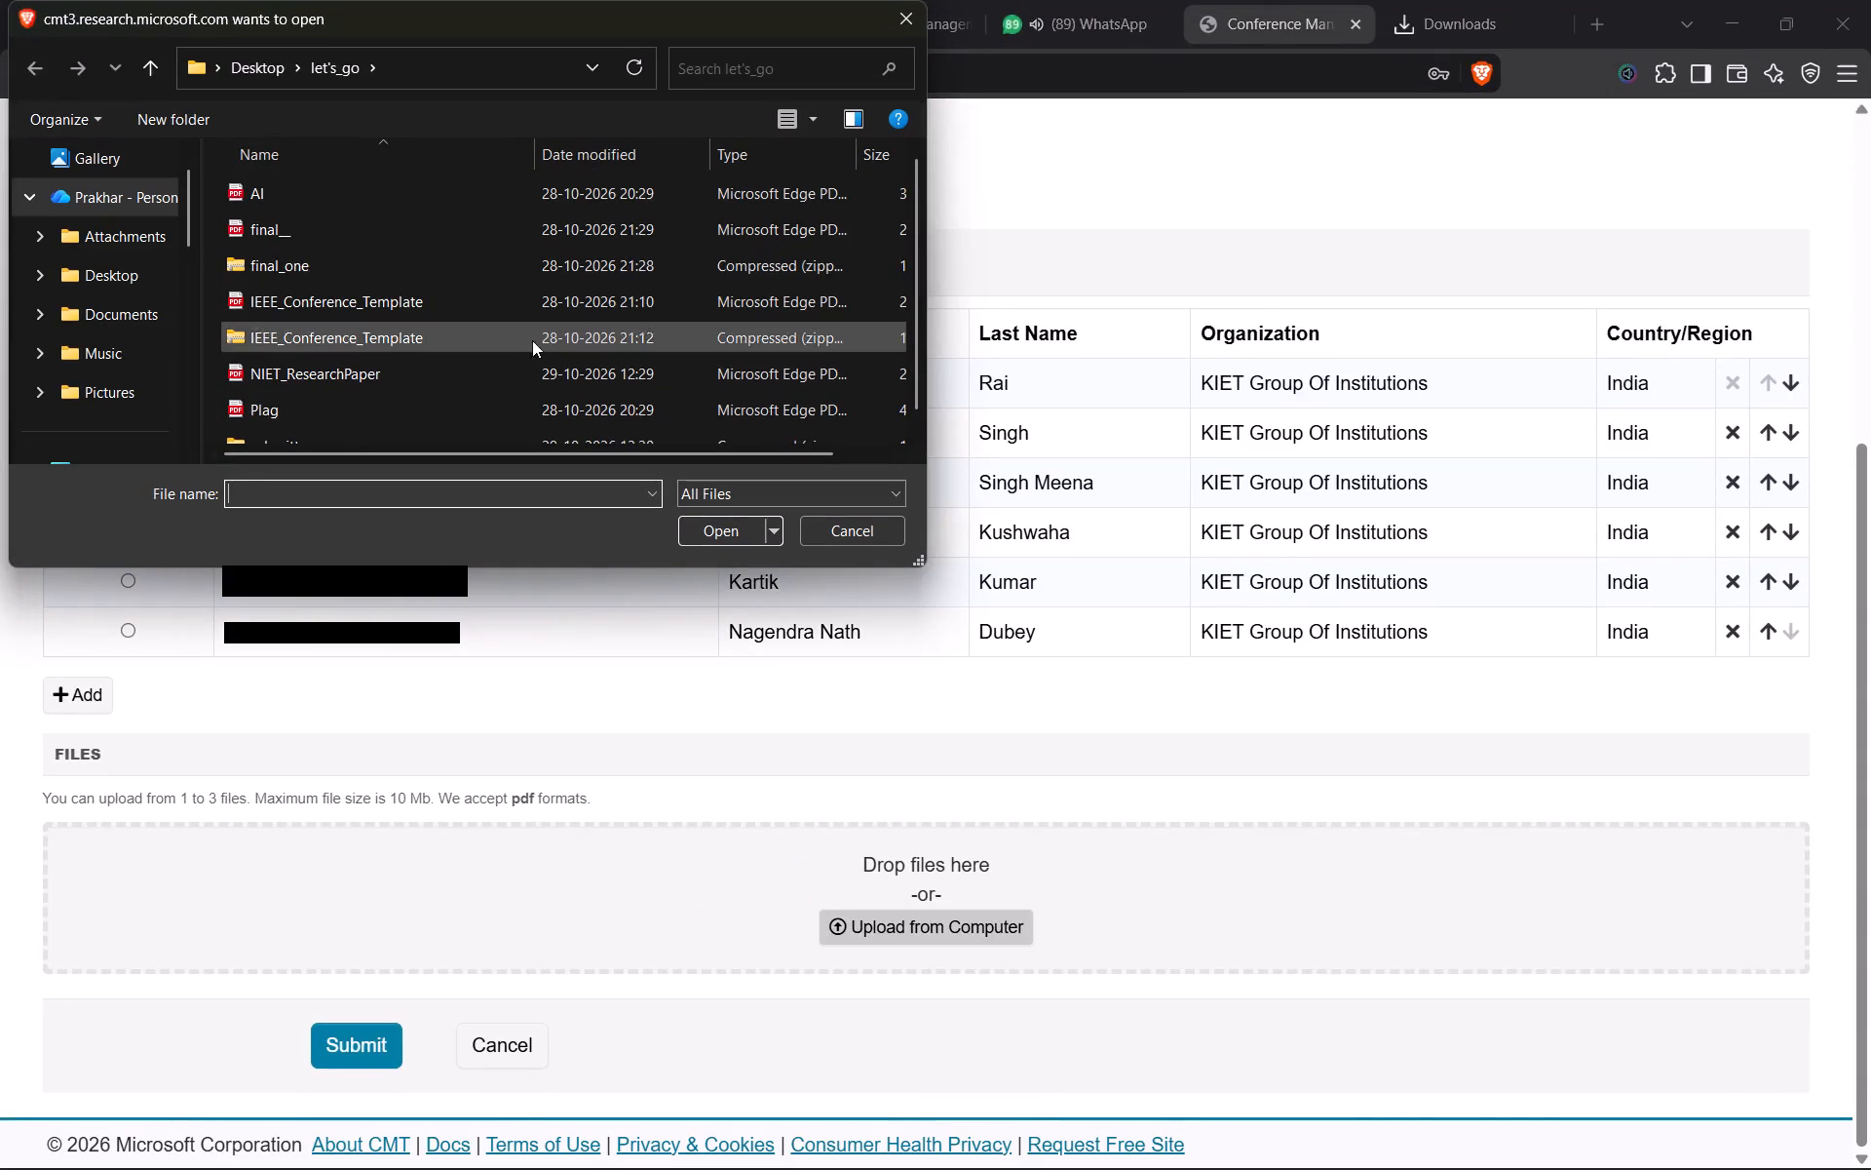
double_click(527, 367)
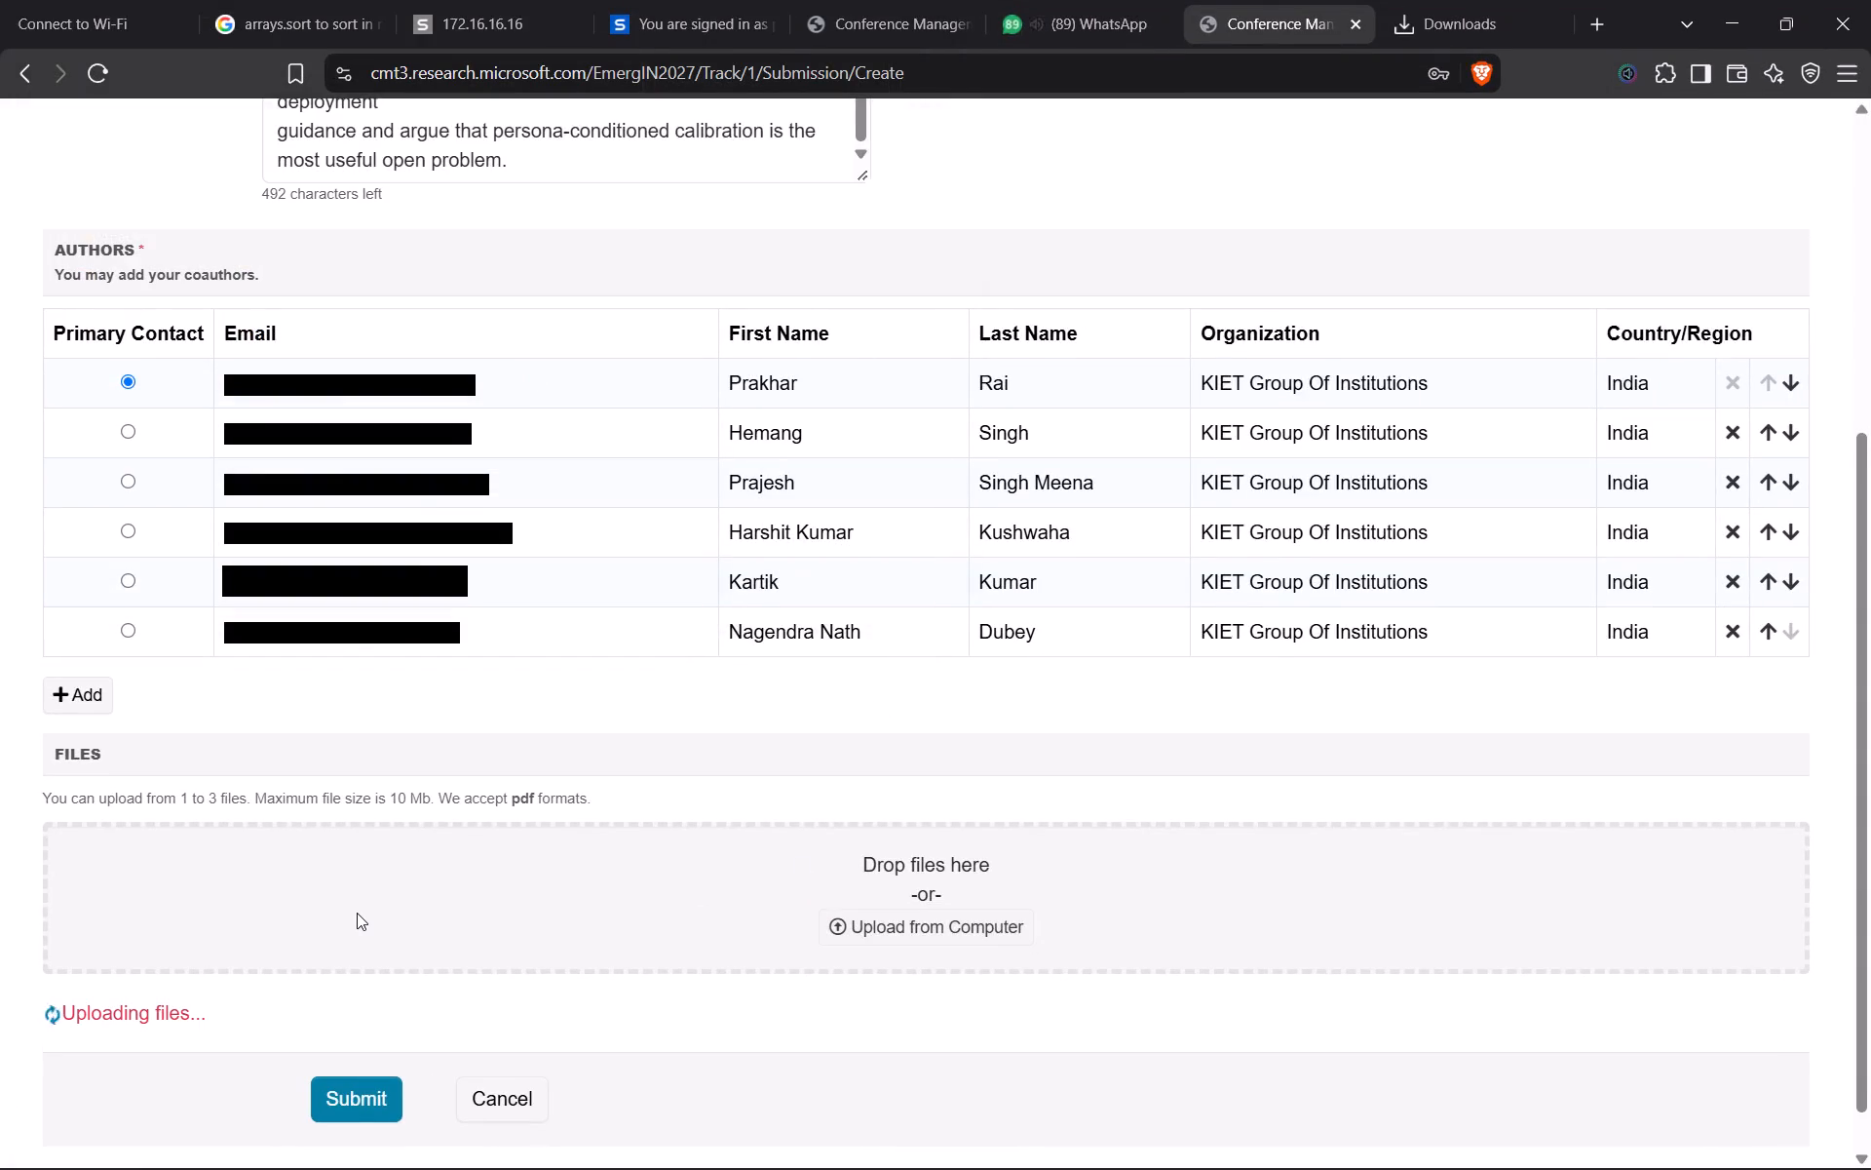
scroll(357, 913, down, 1)
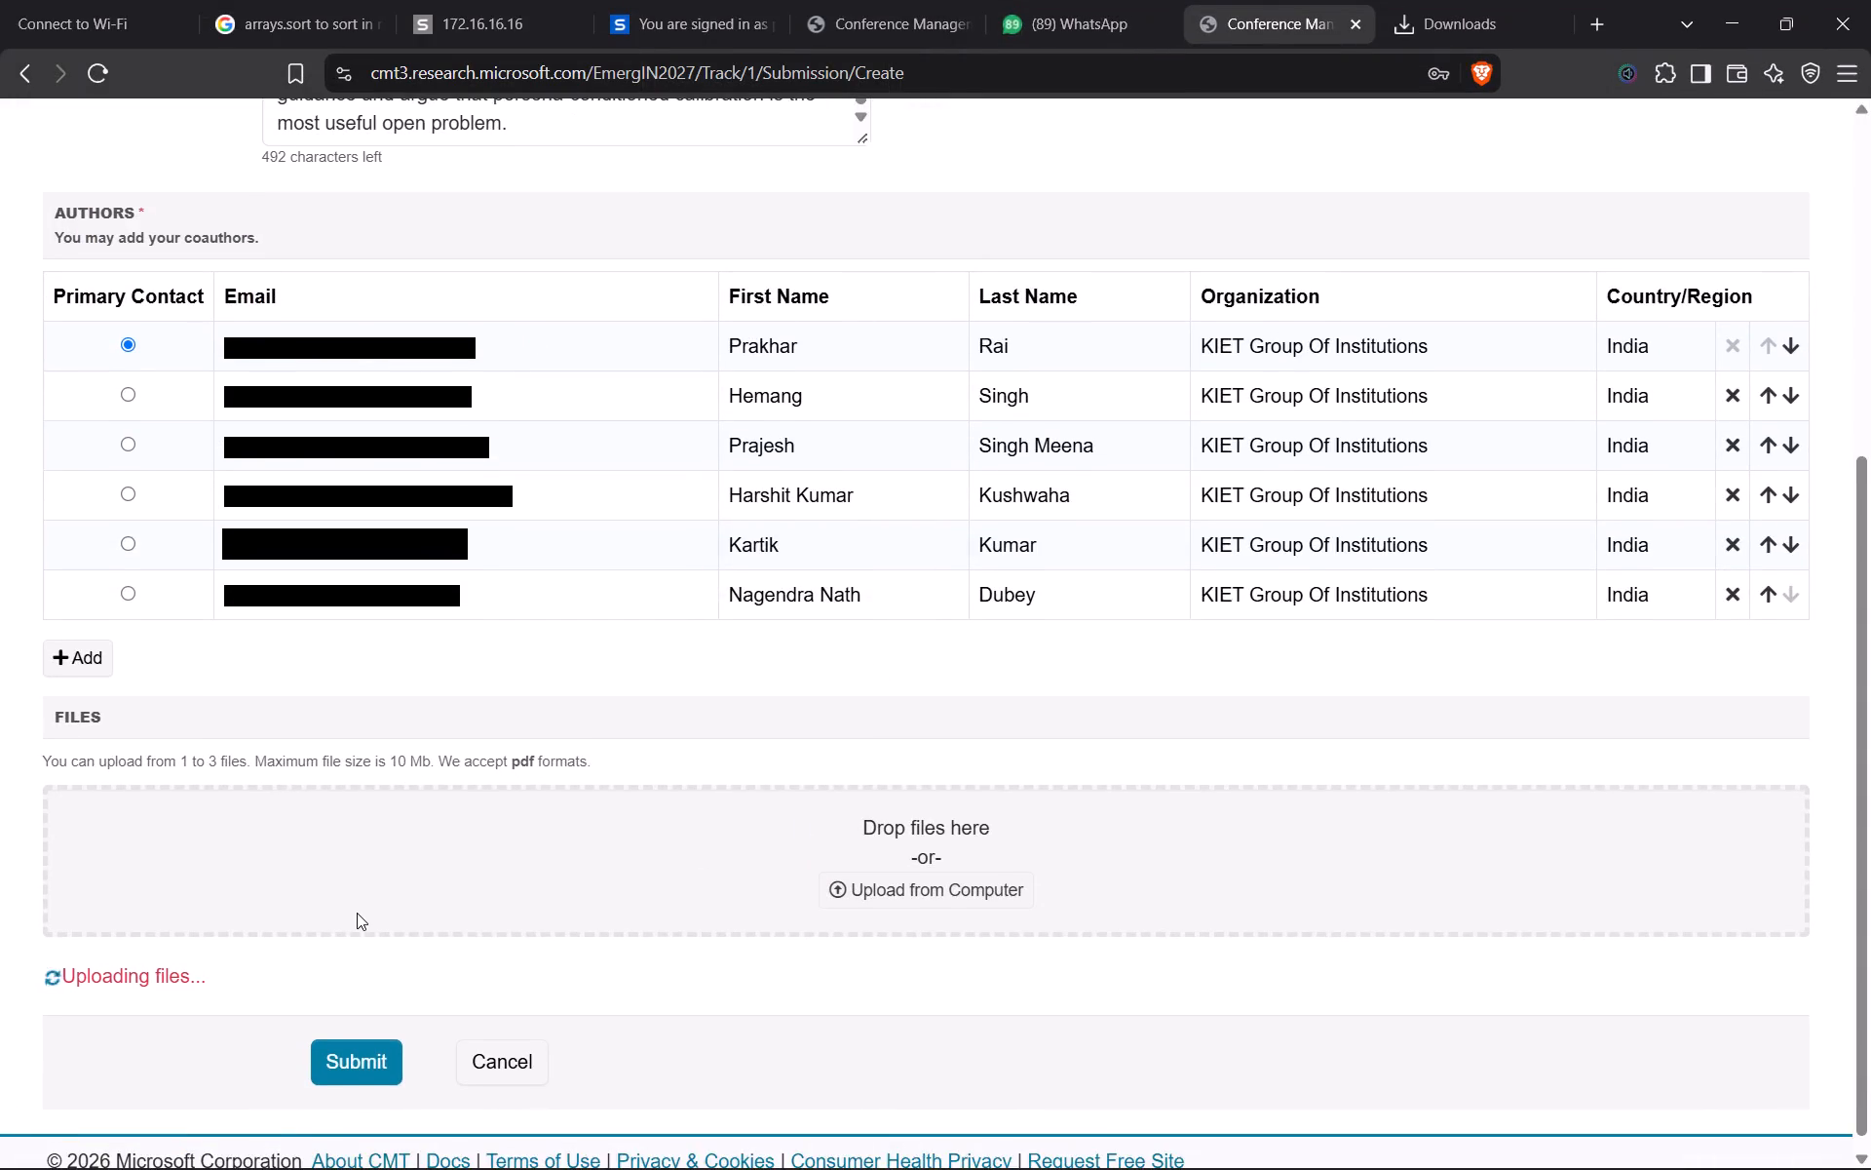
scroll(357, 913, down, 1)
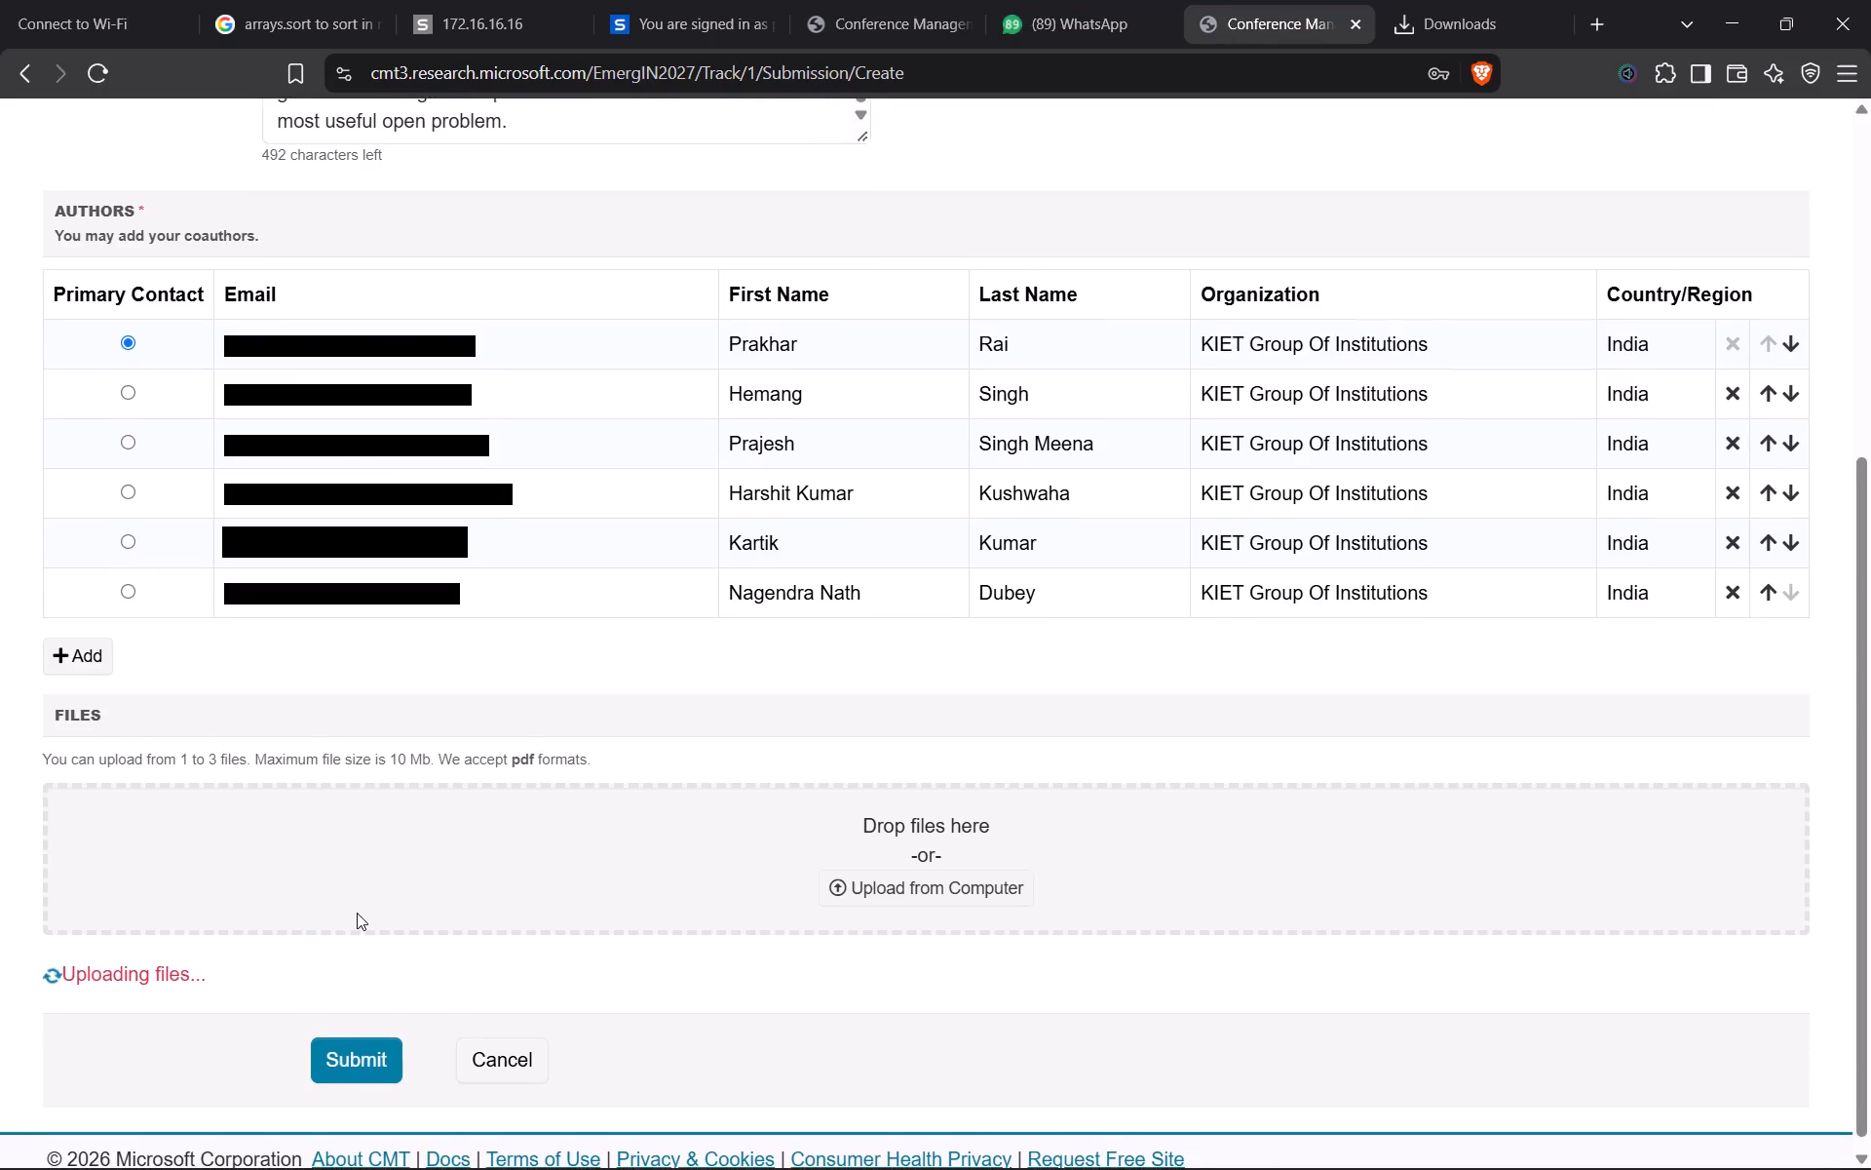
scroll(357, 913, down, 2)
Download the uploaded NIET_ResearchPaper.pdf from the form into let's_go under the suggested name and open that copy to review its pages.
click(246, 801)
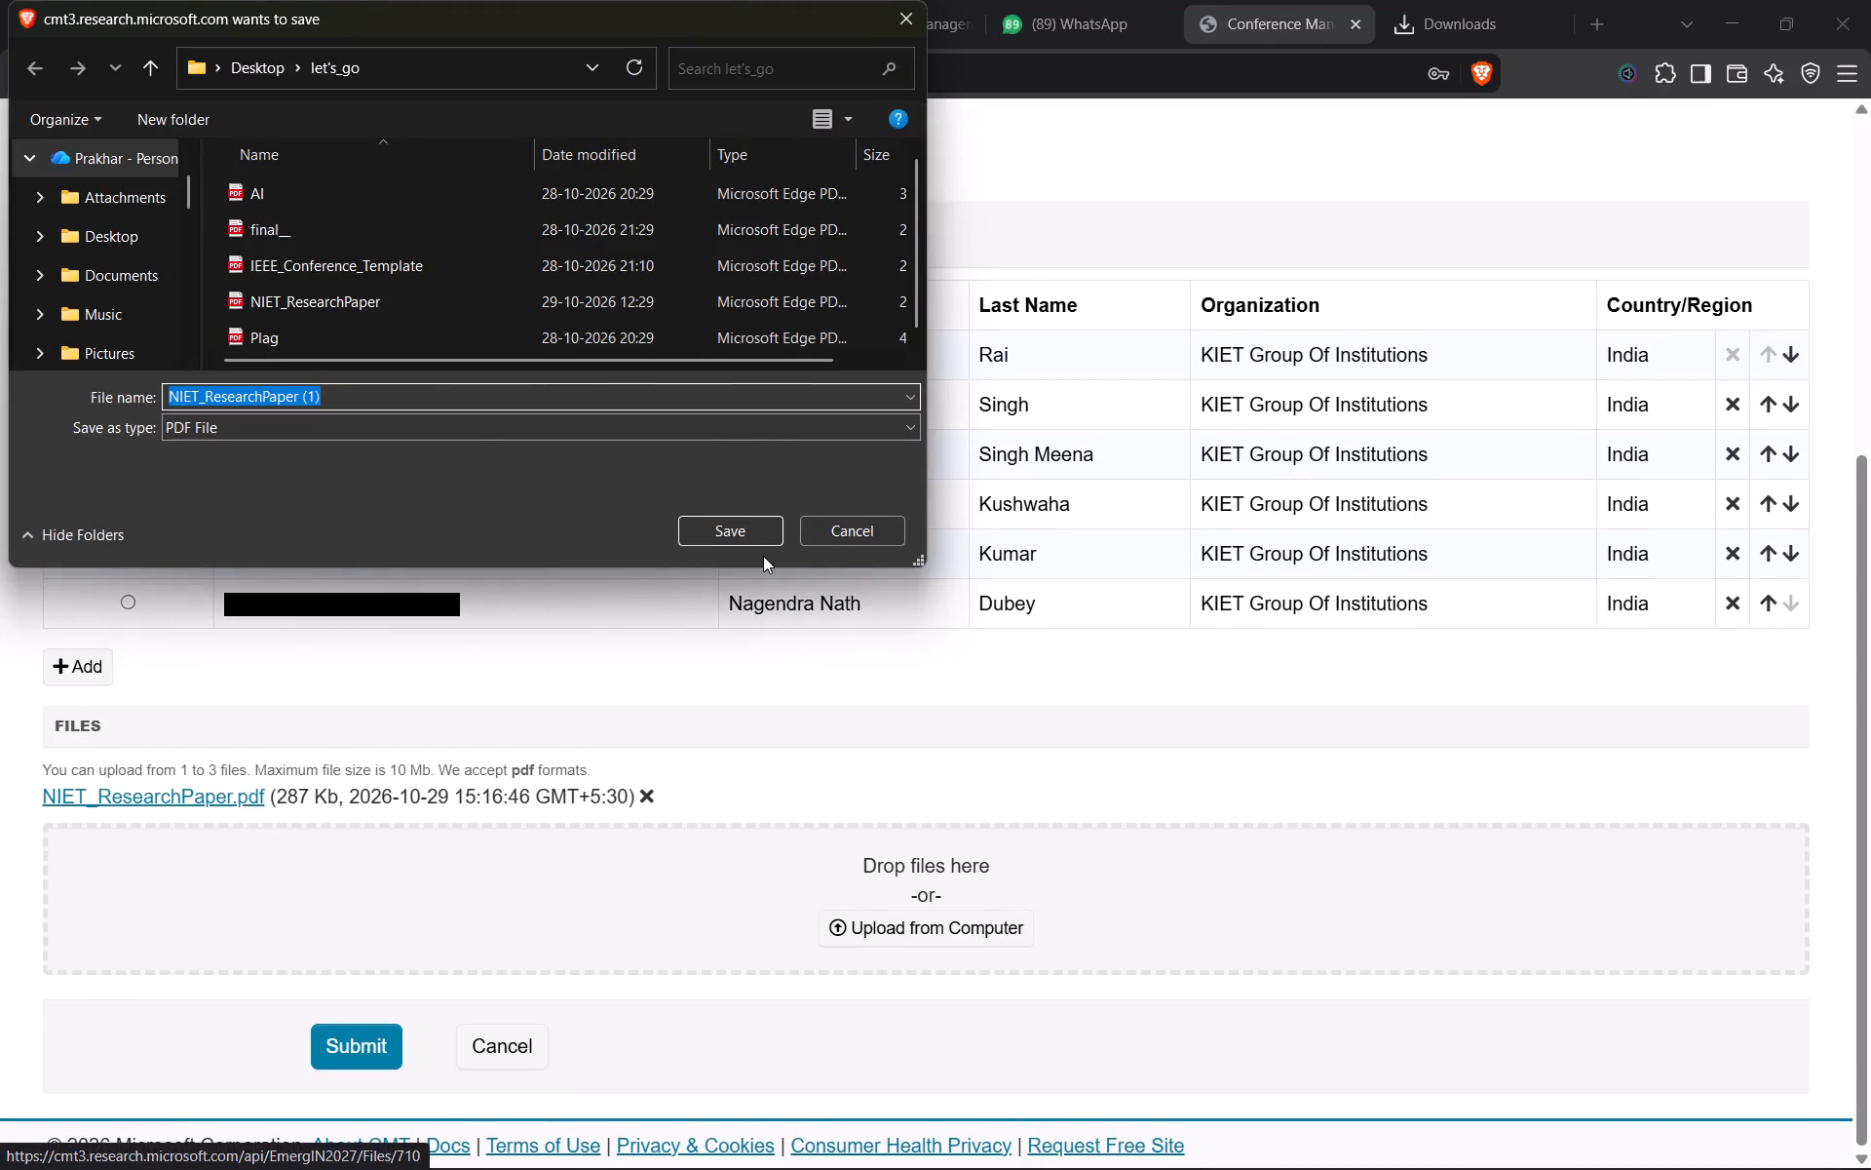
key(Return)
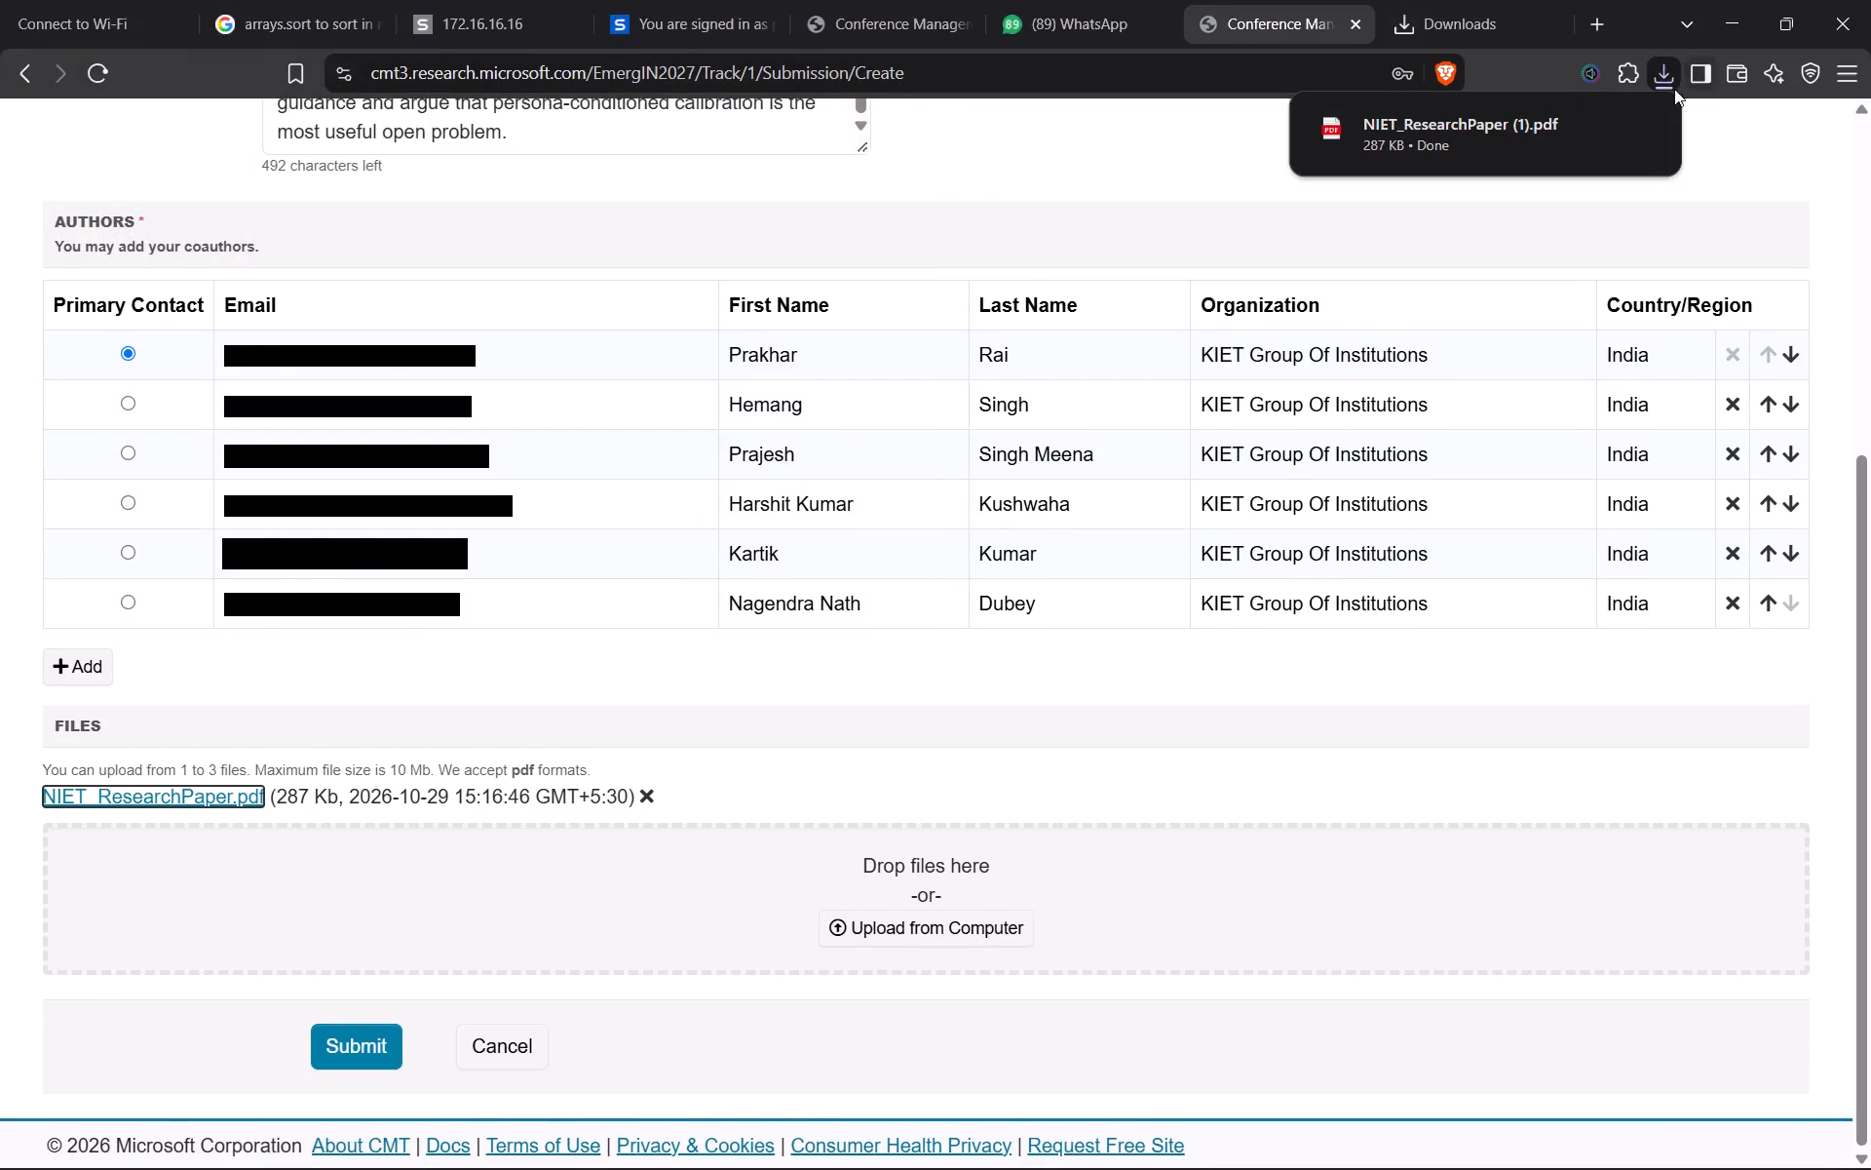
click(1497, 124)
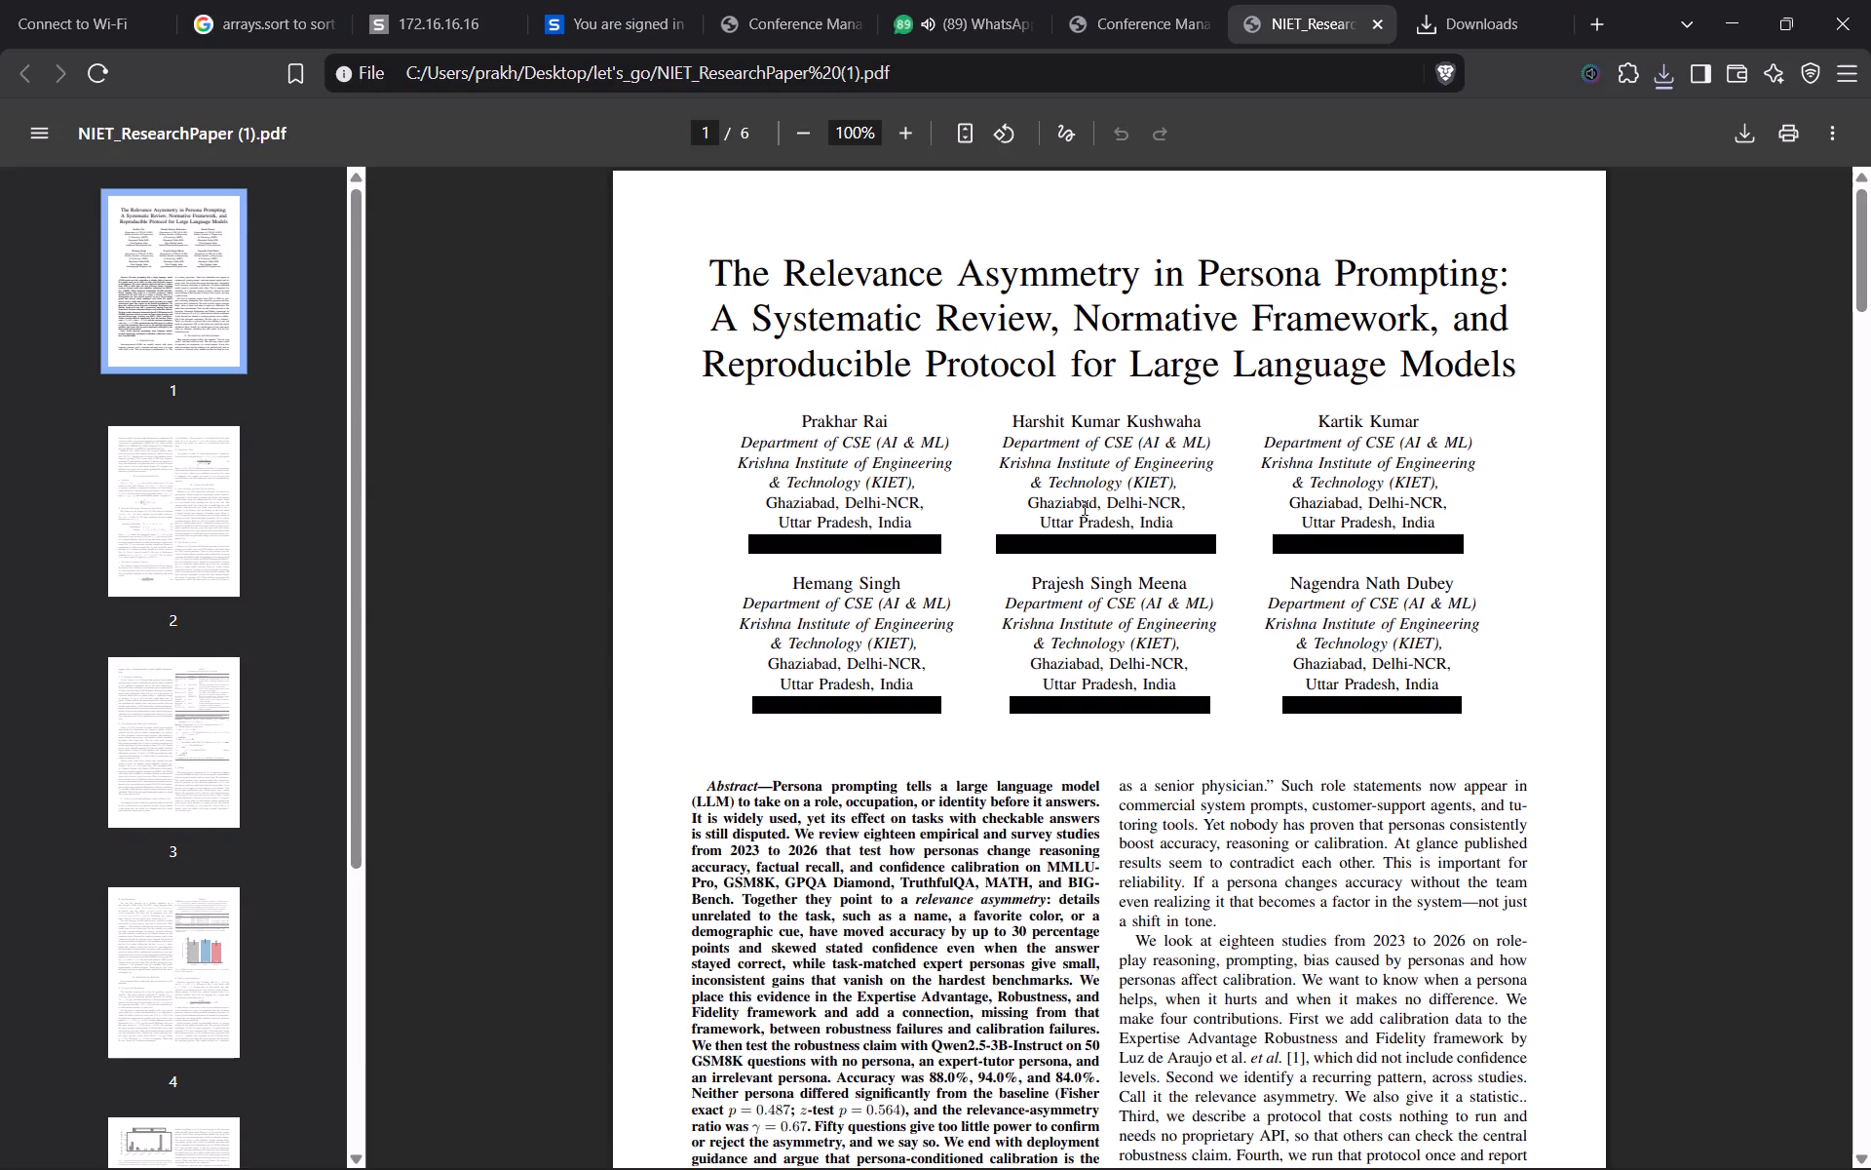
scroll(1083, 507, down, 9)
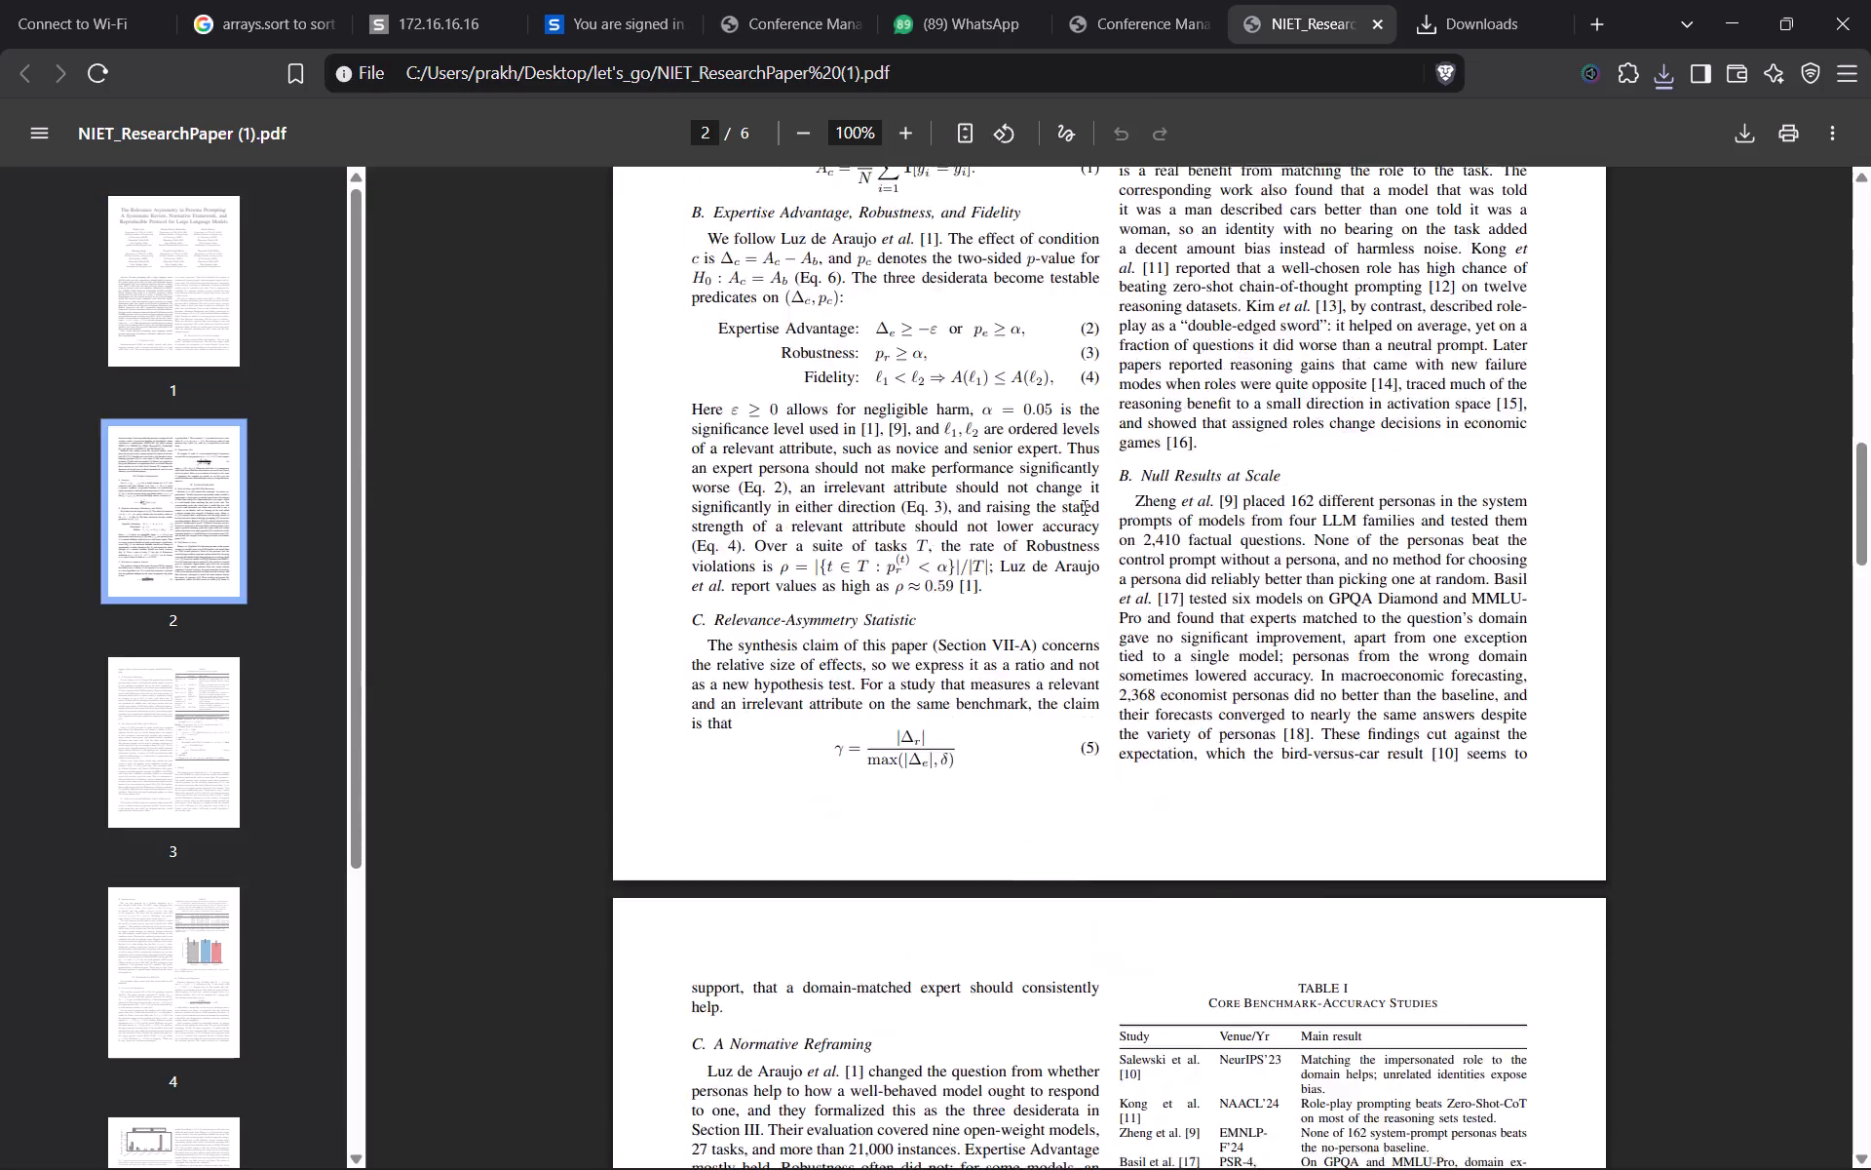
scroll(1083, 507, up, 2)
scroll(1083, 507, down, 3)
Return to the submission form and submit the paper to EmergIN2027.
click(1101, 0)
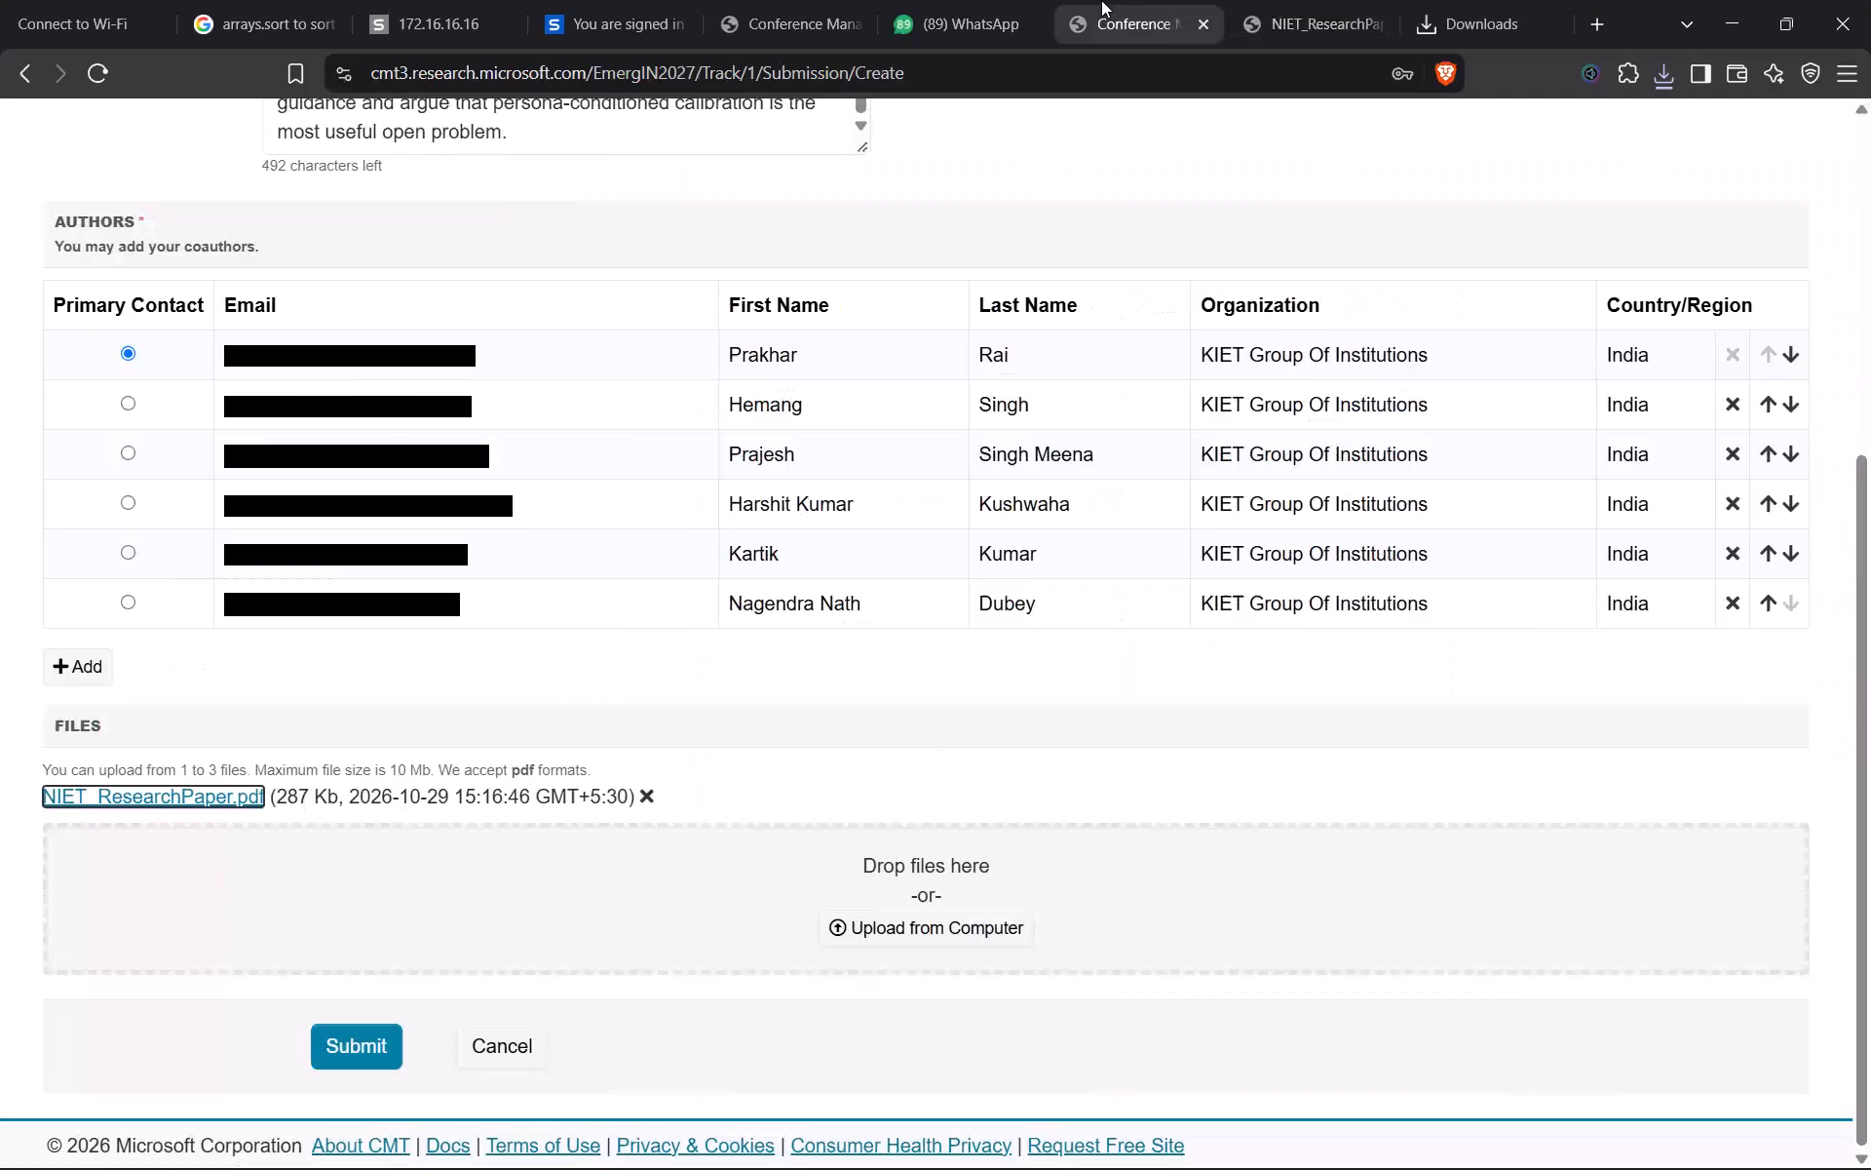
scroll(421, 884, down, 1)
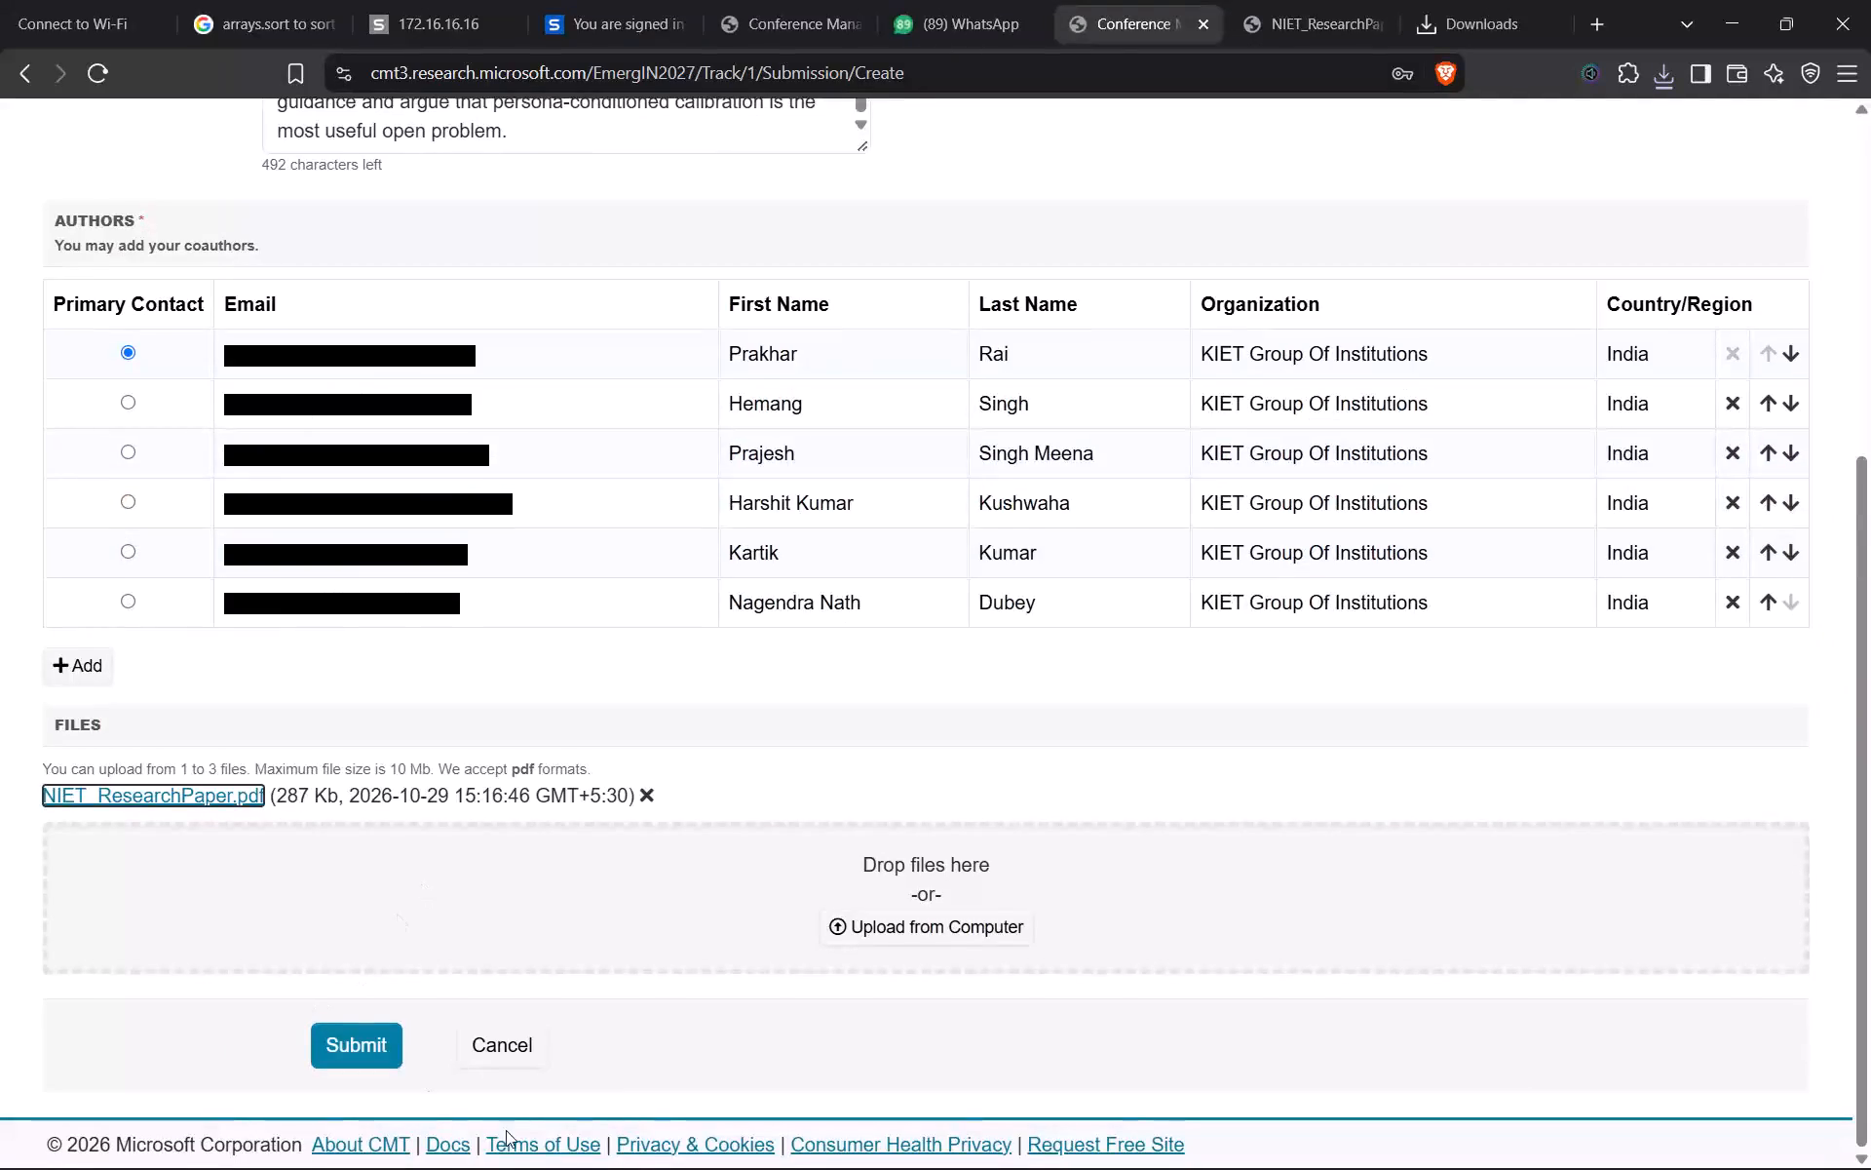
click(374, 1047)
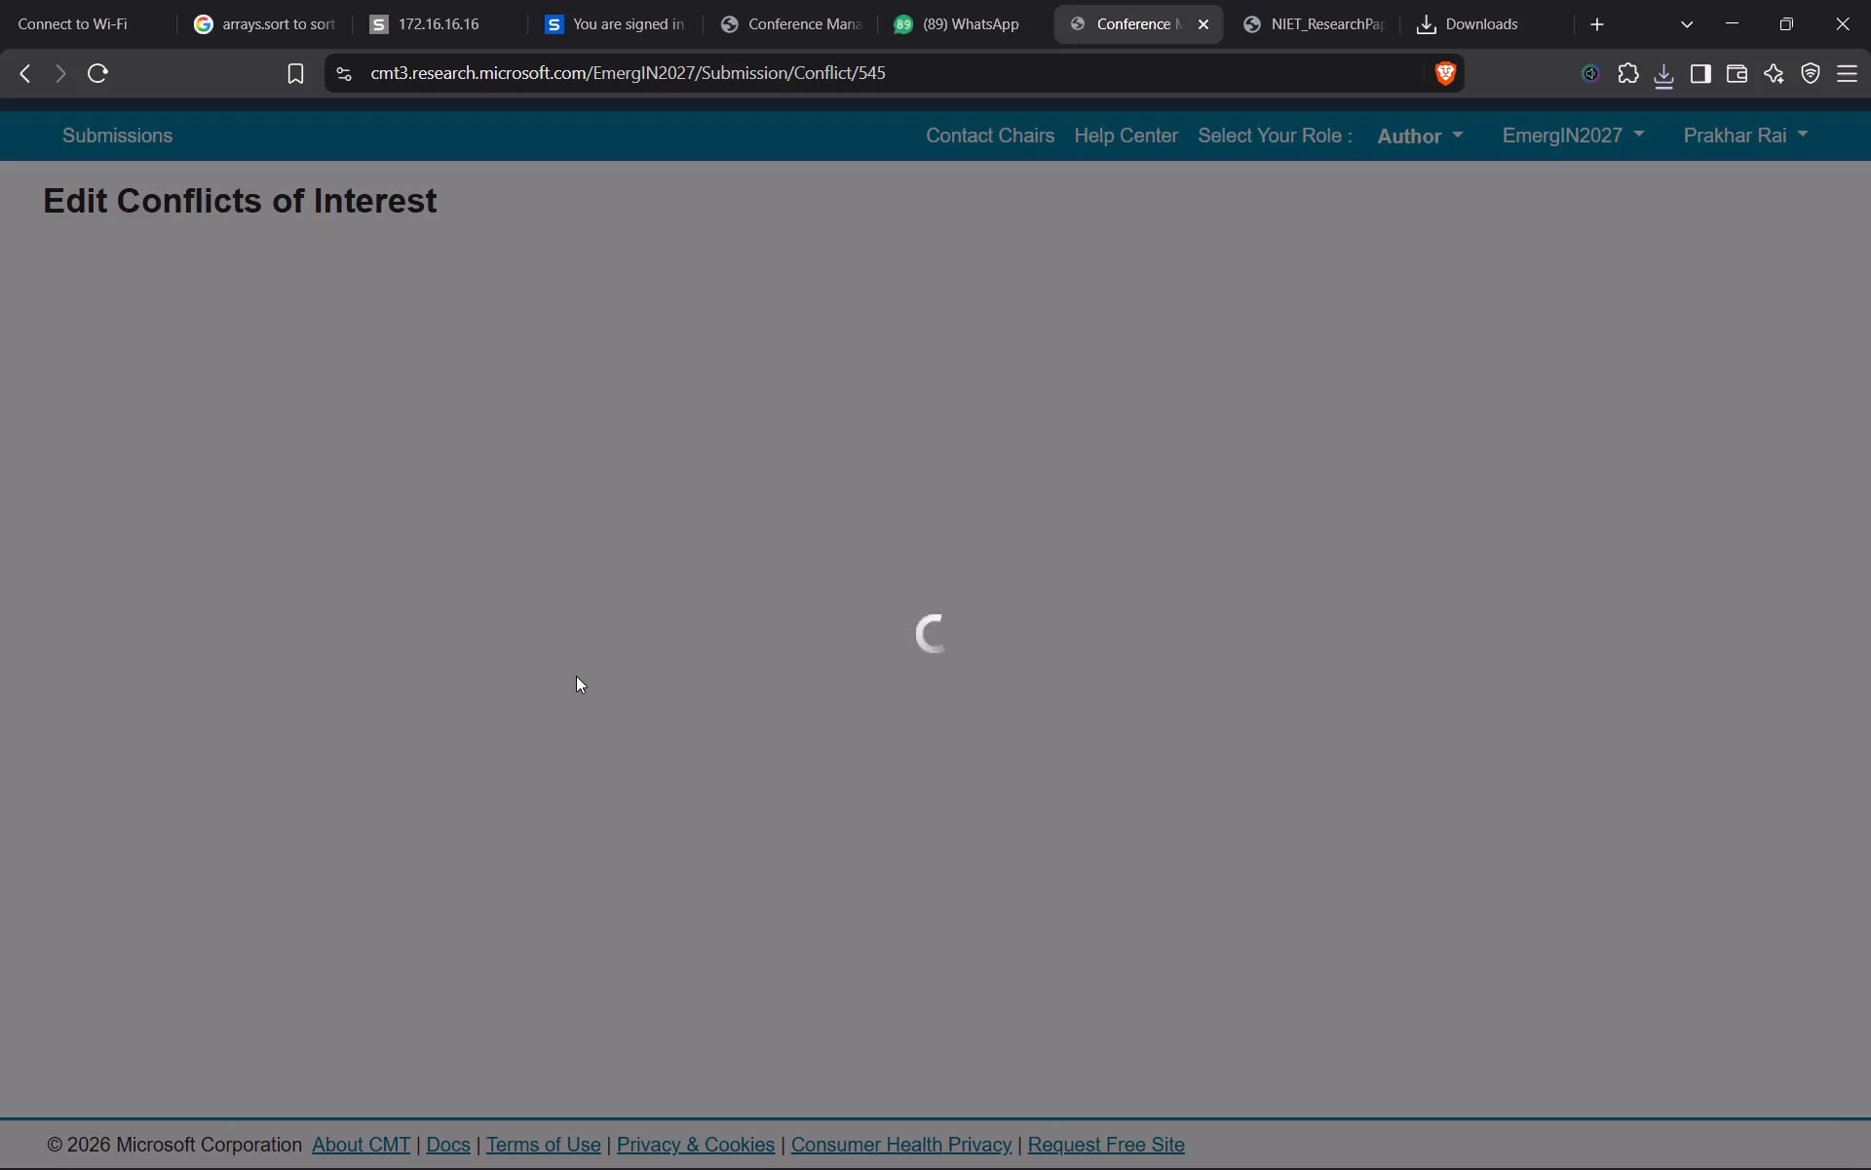
scroll(576, 676, up, 1)
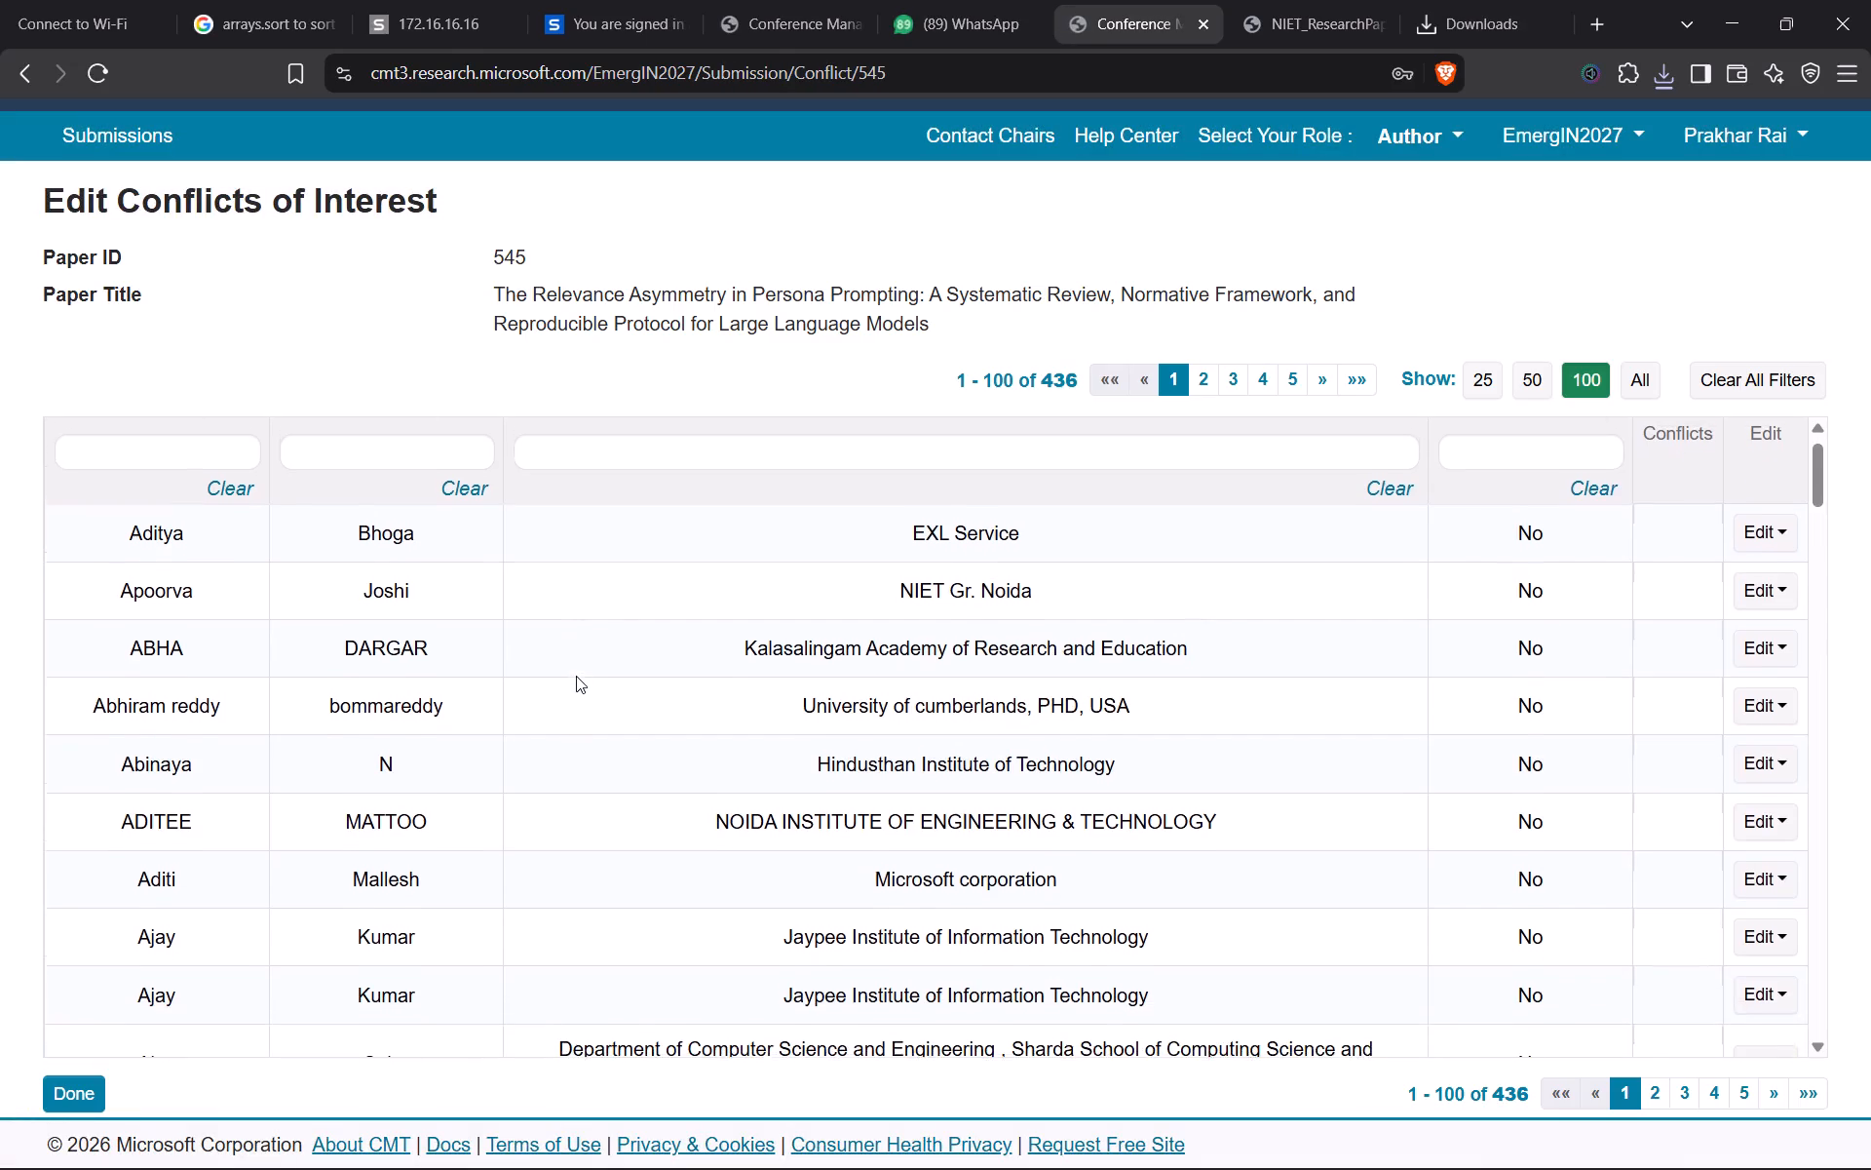
scroll(576, 676, up, 1)
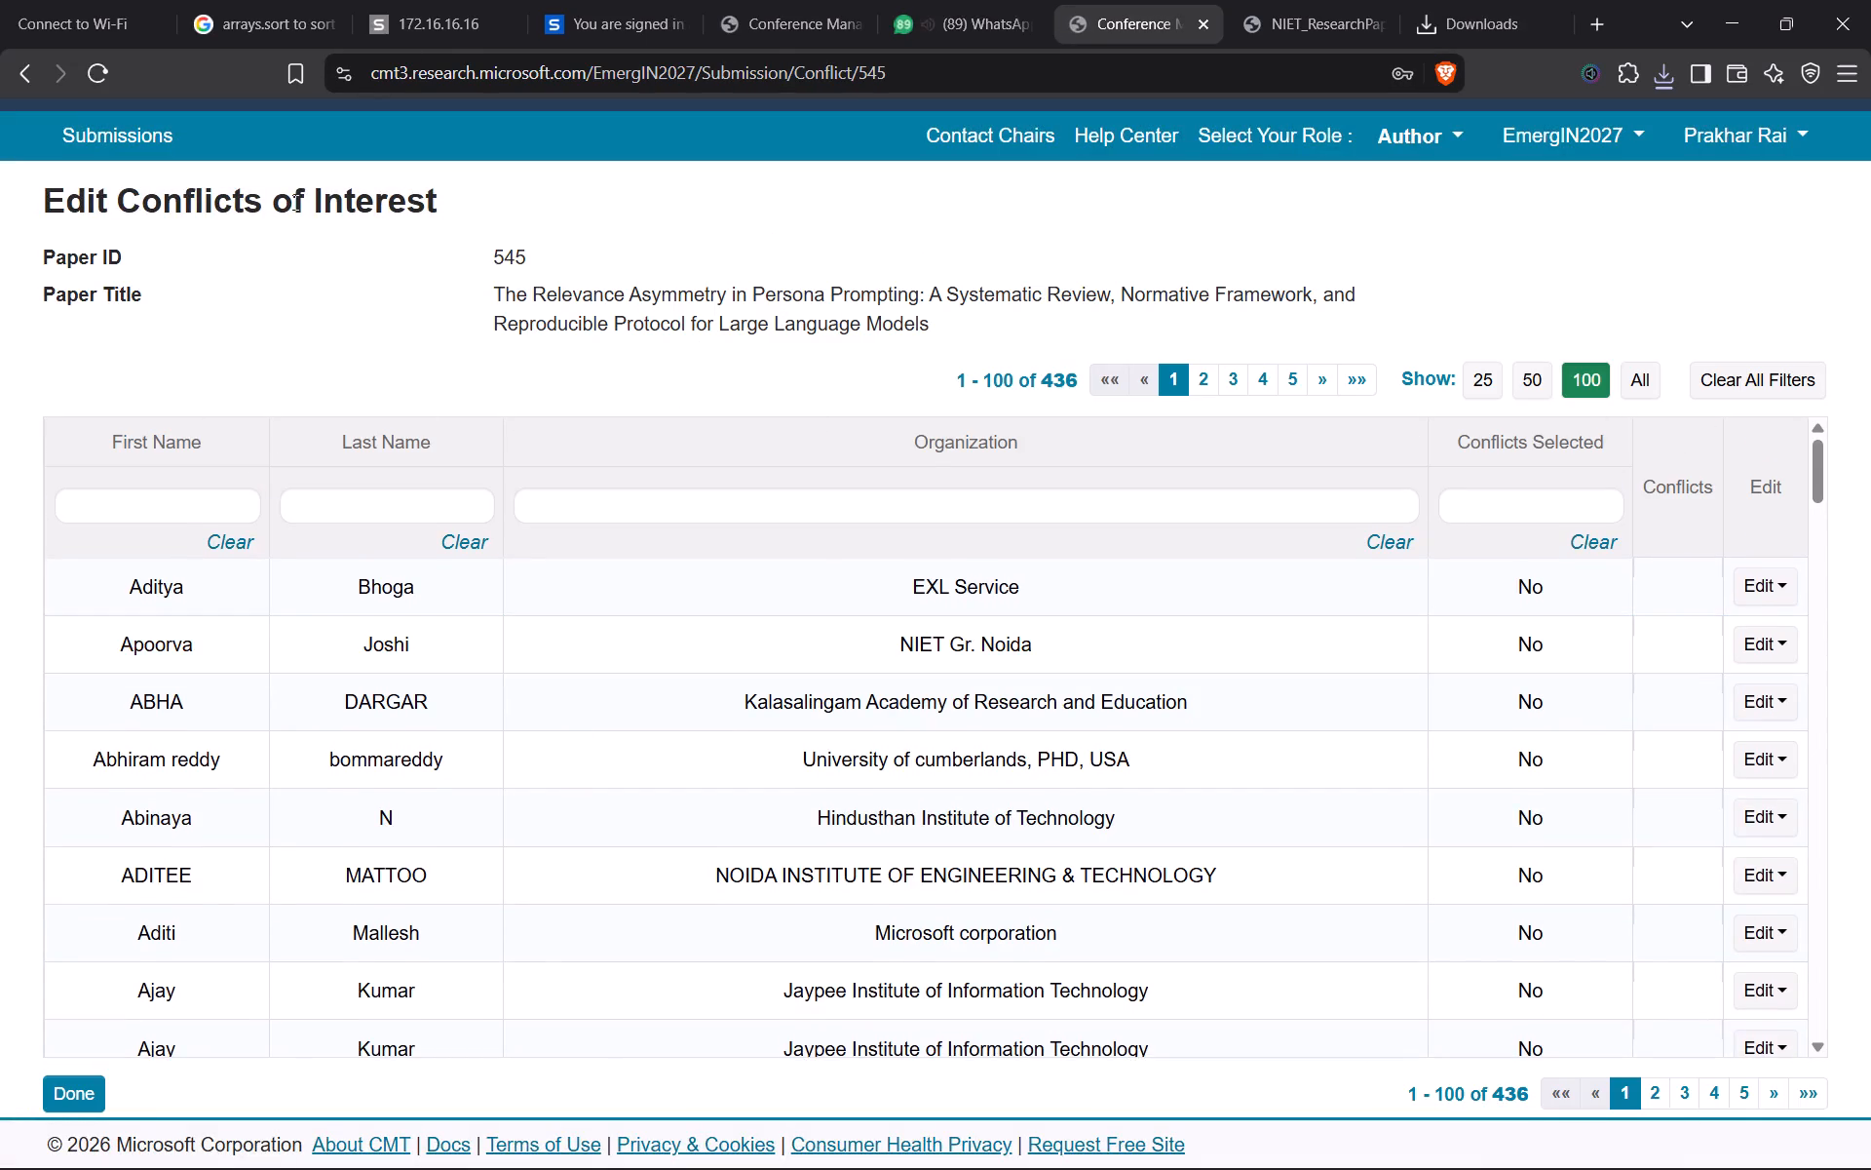
Search Google for cmt in the submission's browser tab and look through the results.
click(610, 79)
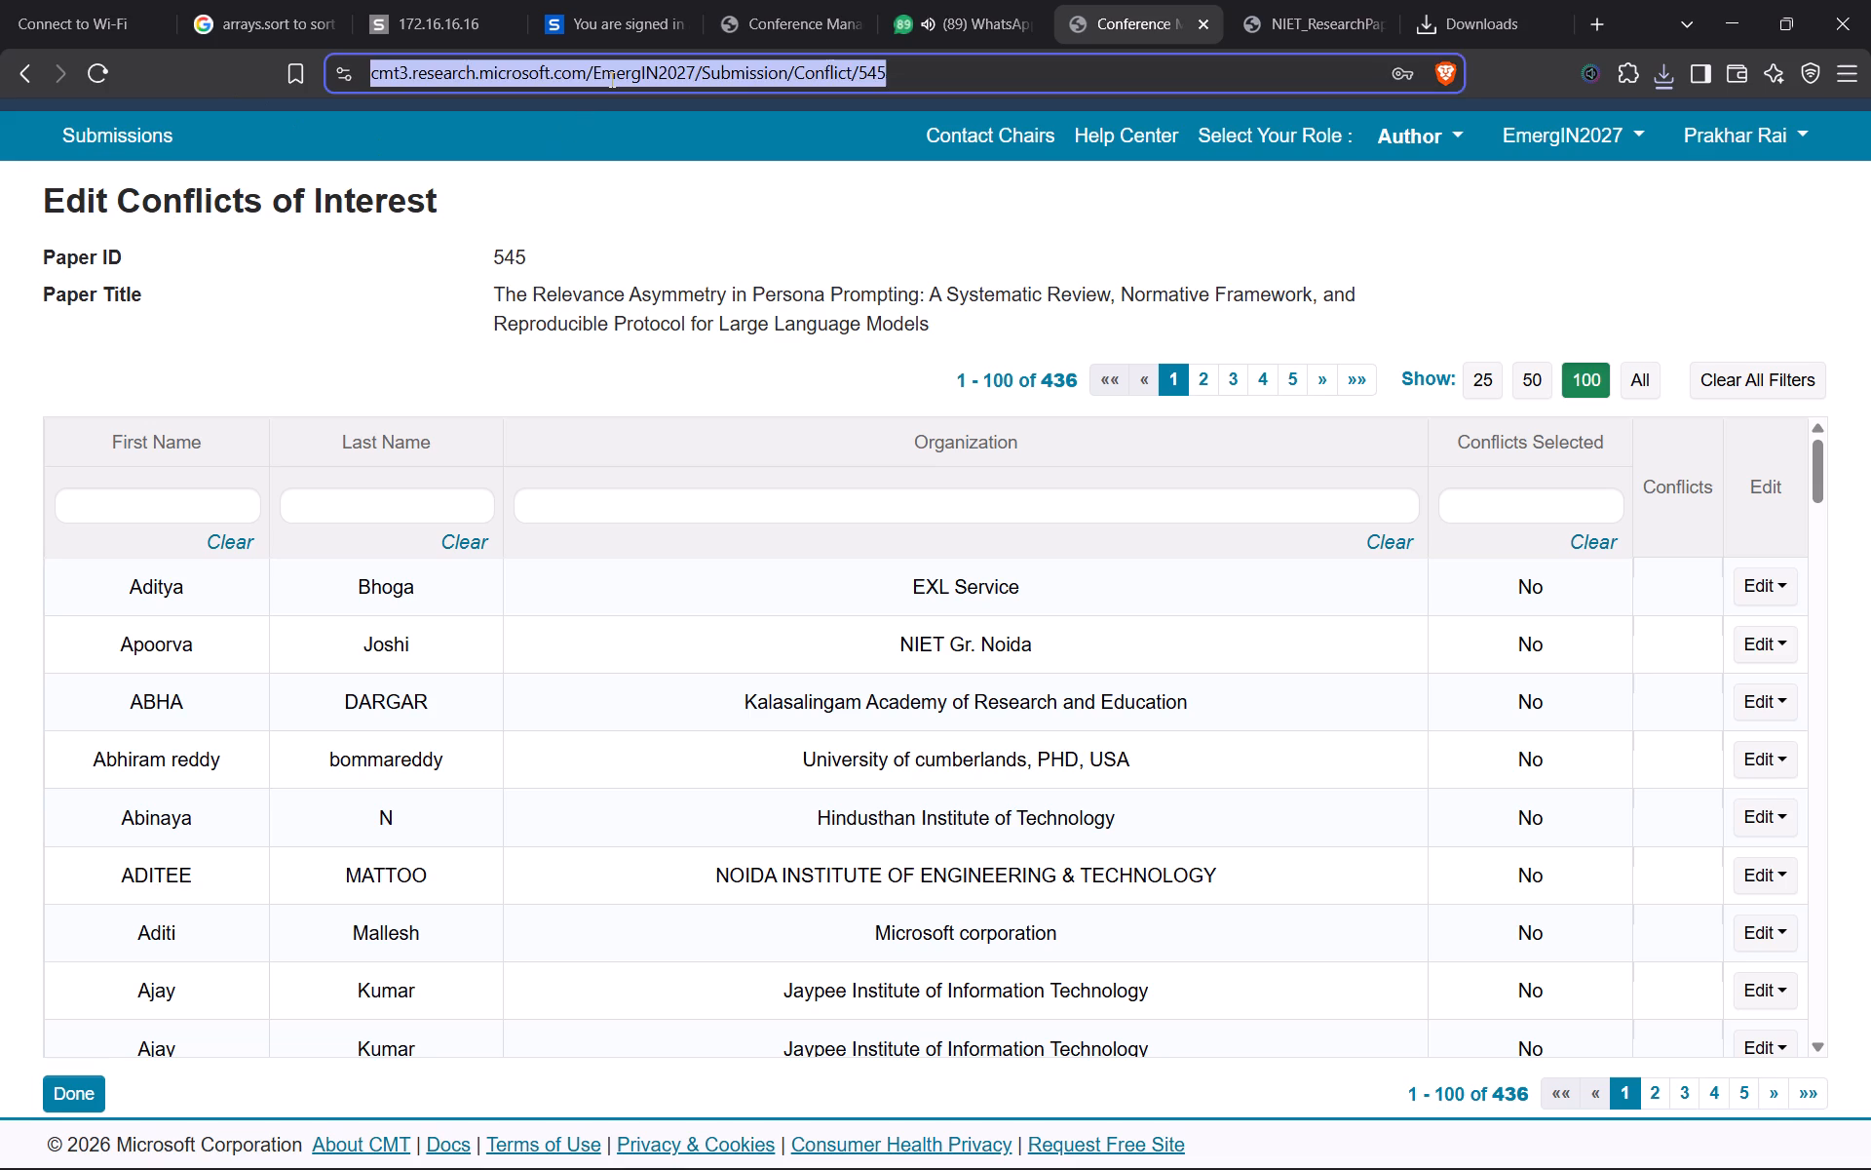
text(cmt)
key(space)
key(Return)
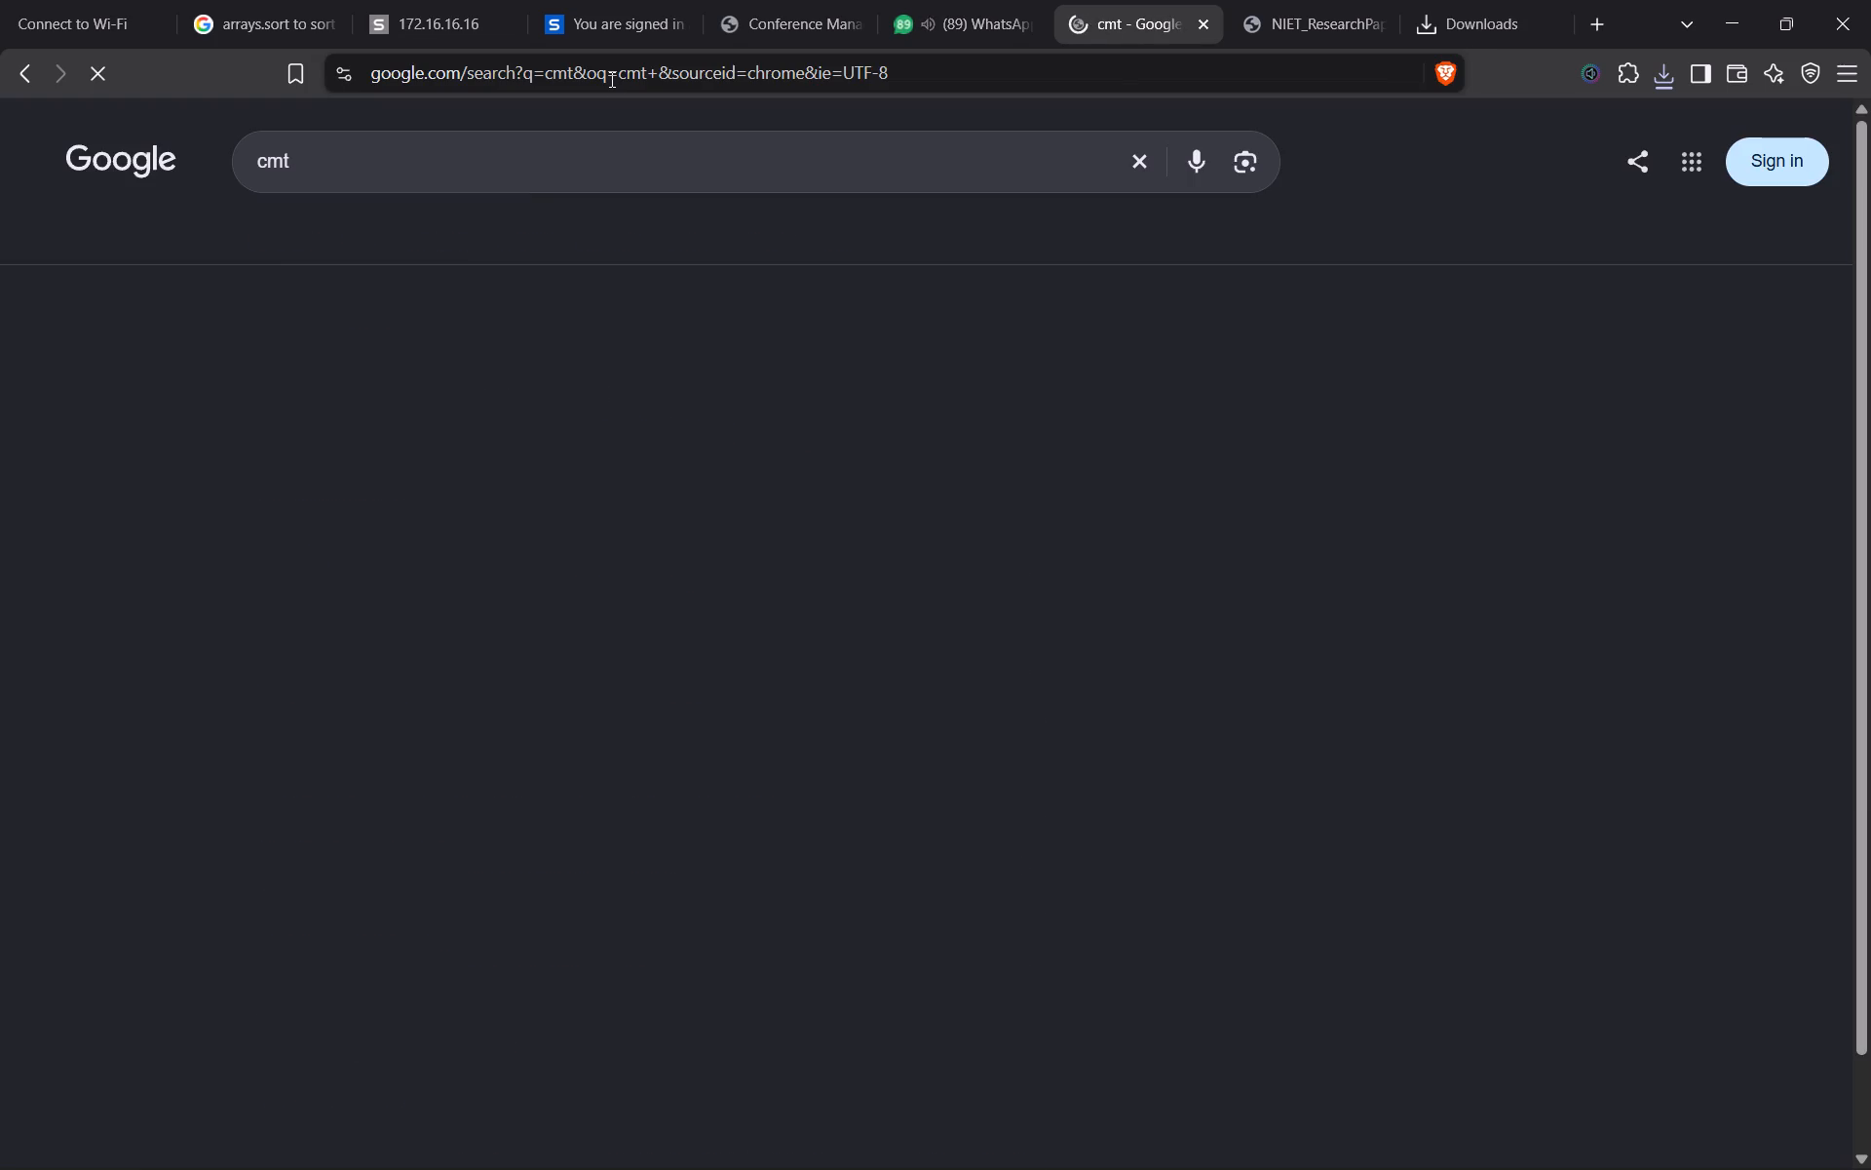
scroll(488, 647, down, 8)
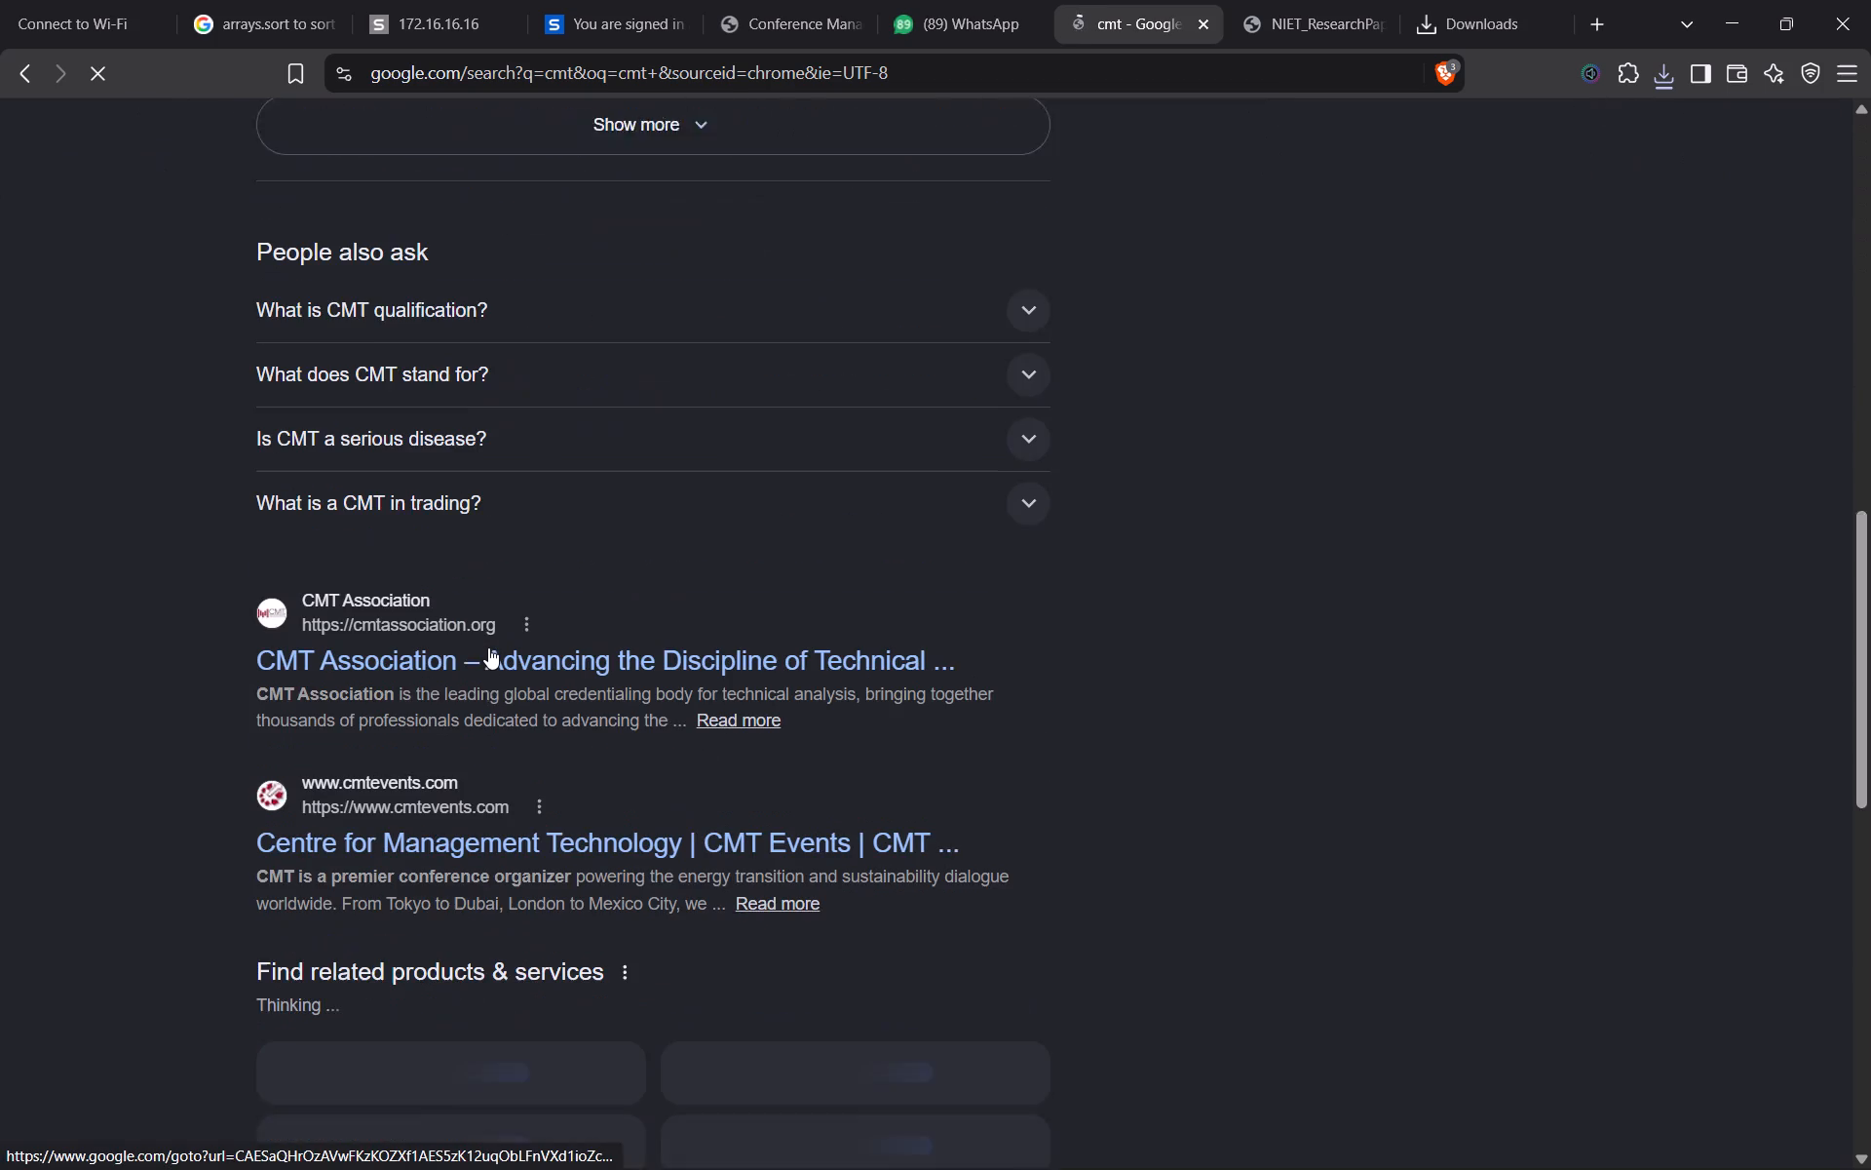
Refine the Google search from the results page to cmt microsoft using the suggested query.
scroll(488, 647, down, 1)
scroll(599, 761, up, 3)
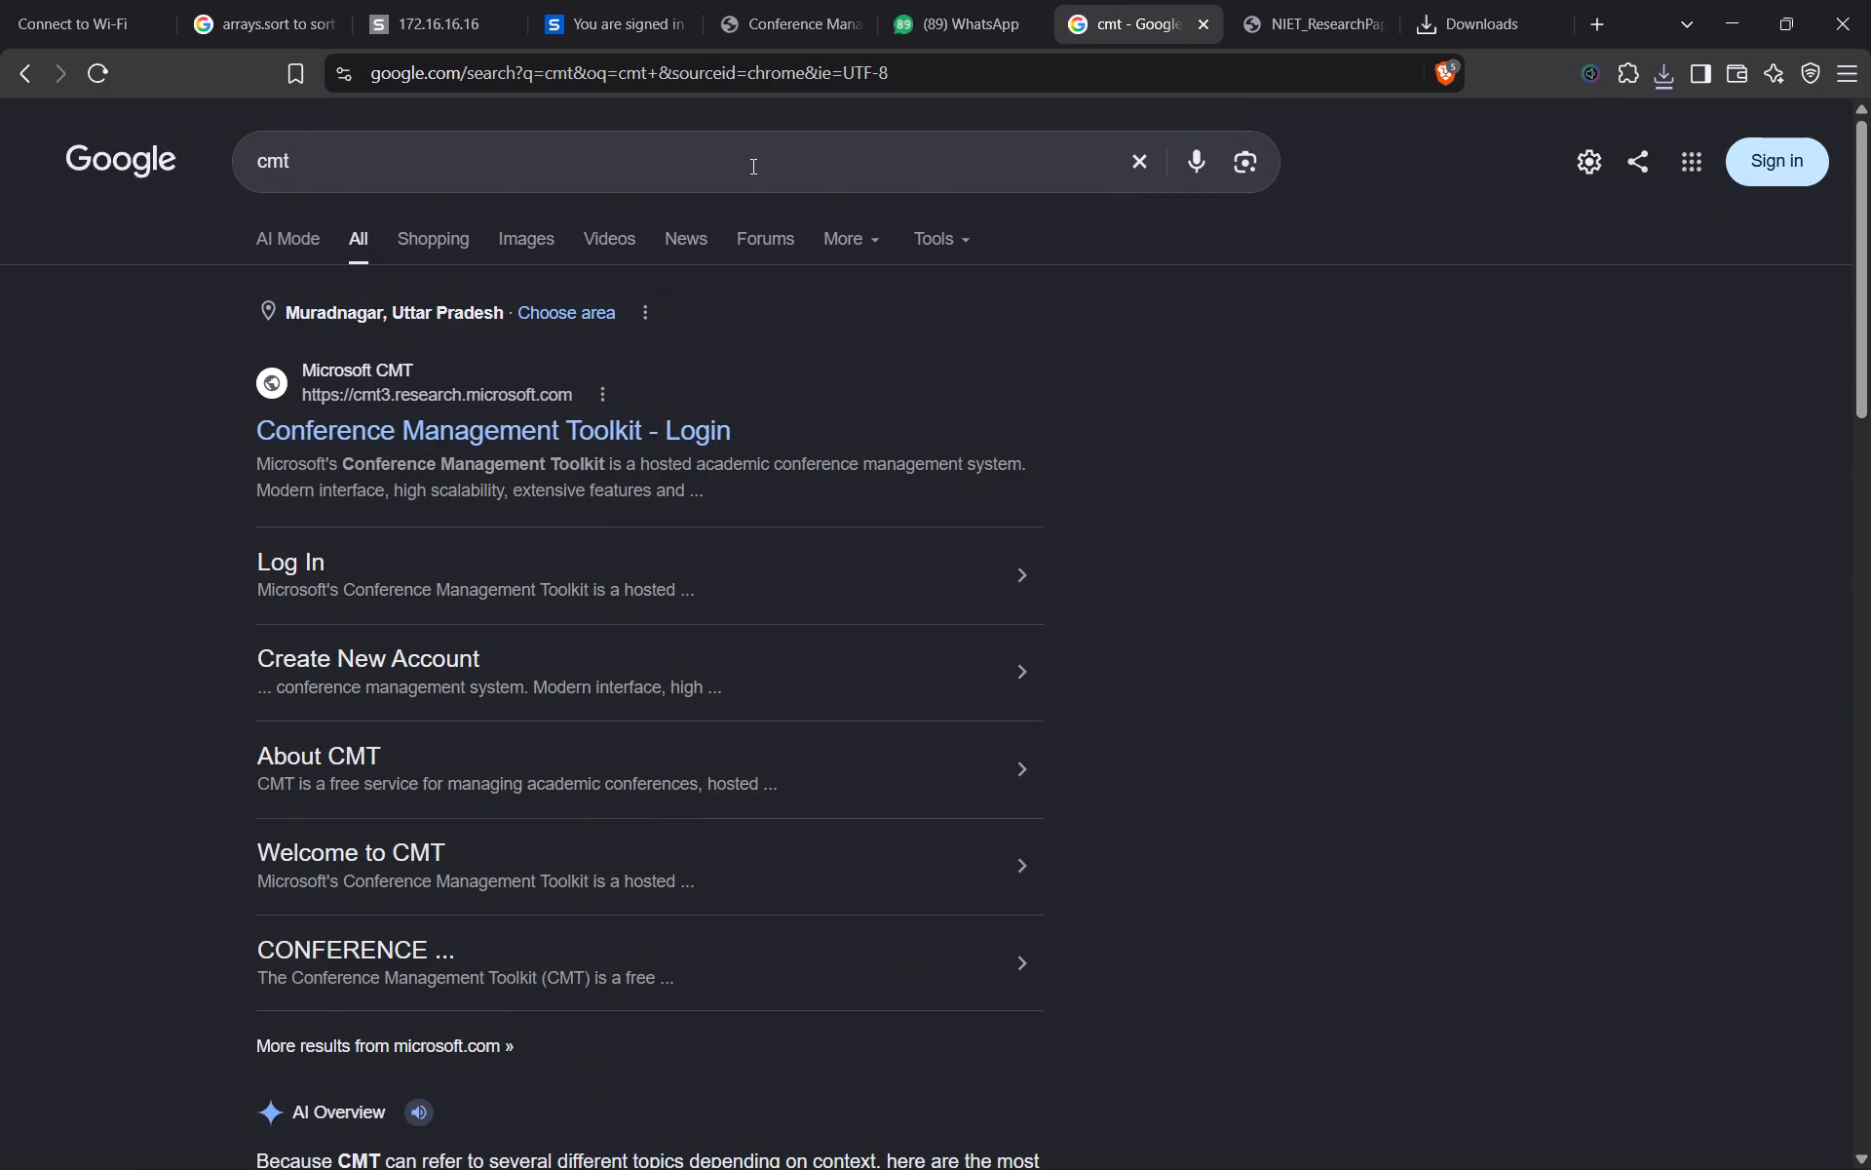
click(753, 164)
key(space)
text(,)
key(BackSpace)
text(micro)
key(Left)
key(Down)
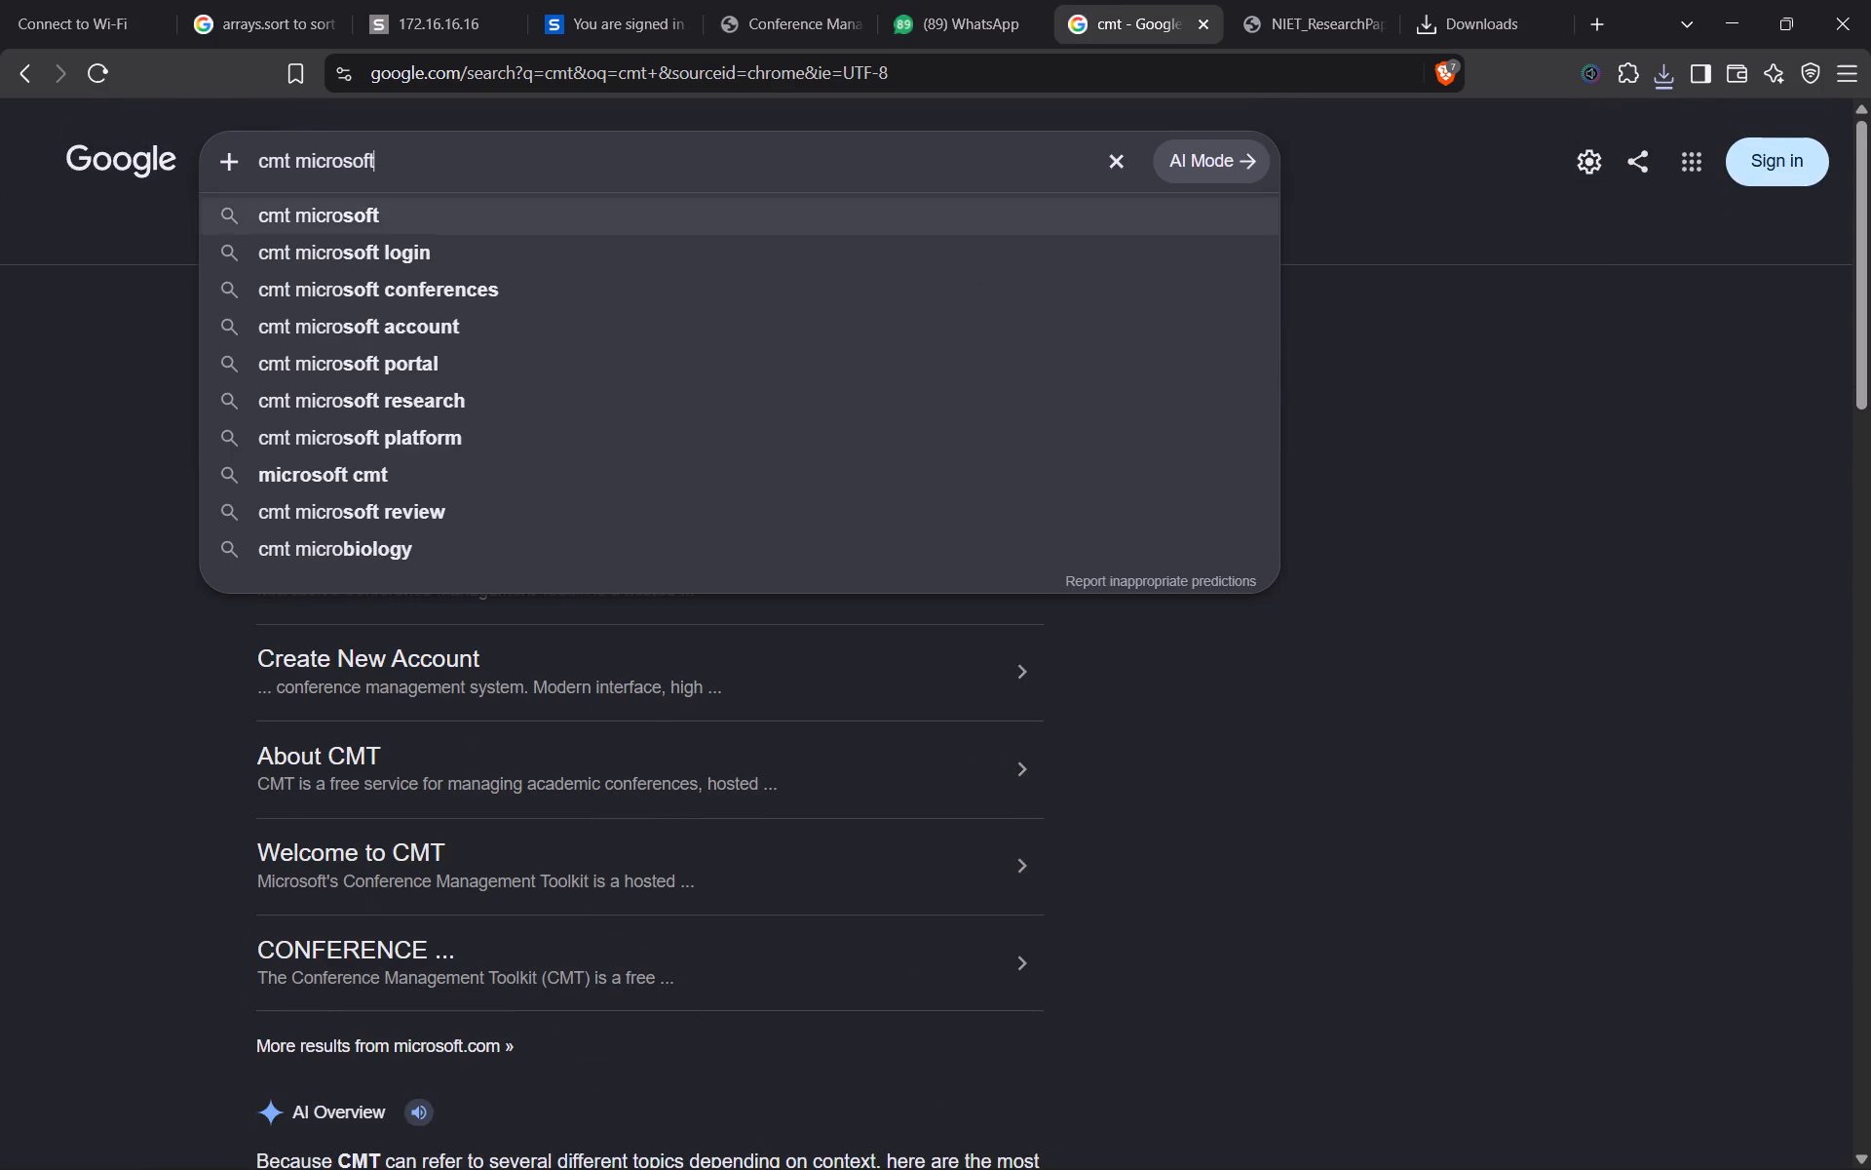
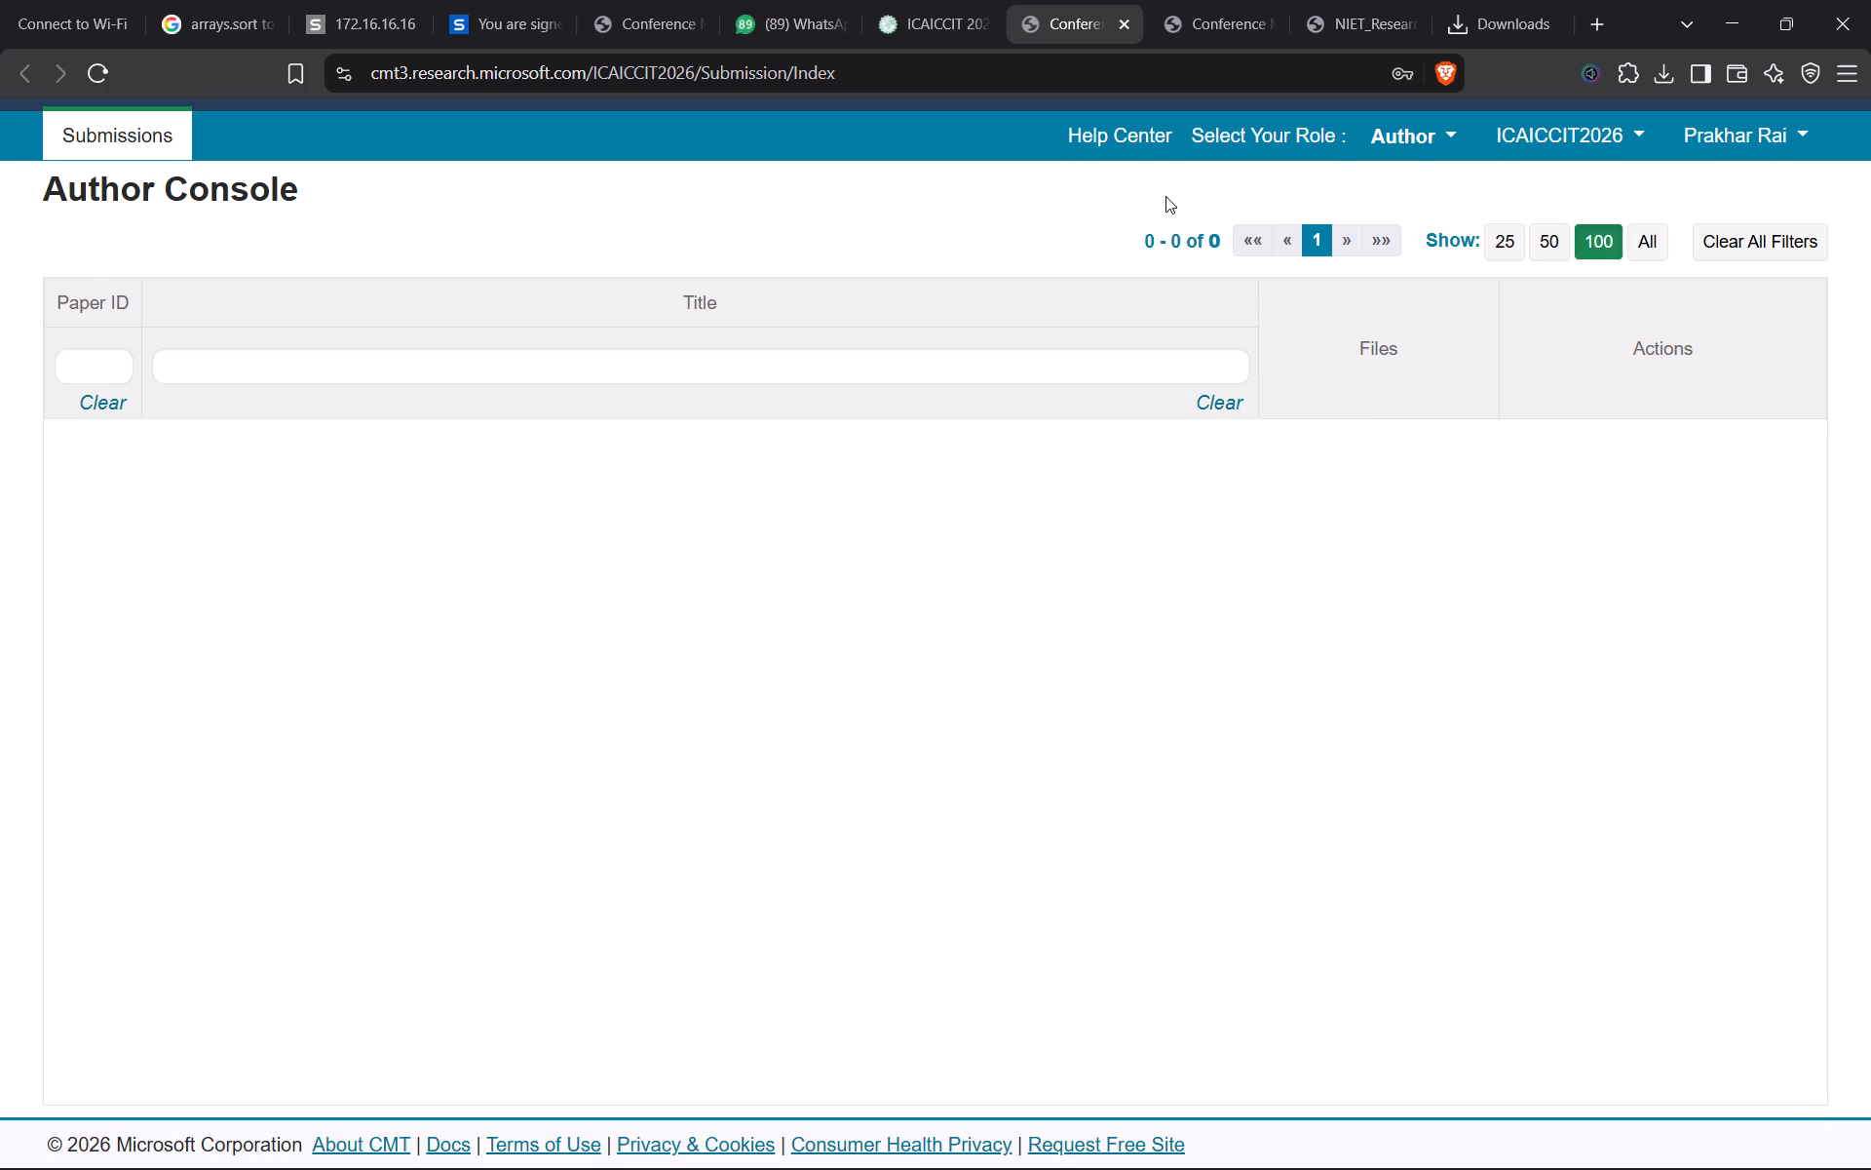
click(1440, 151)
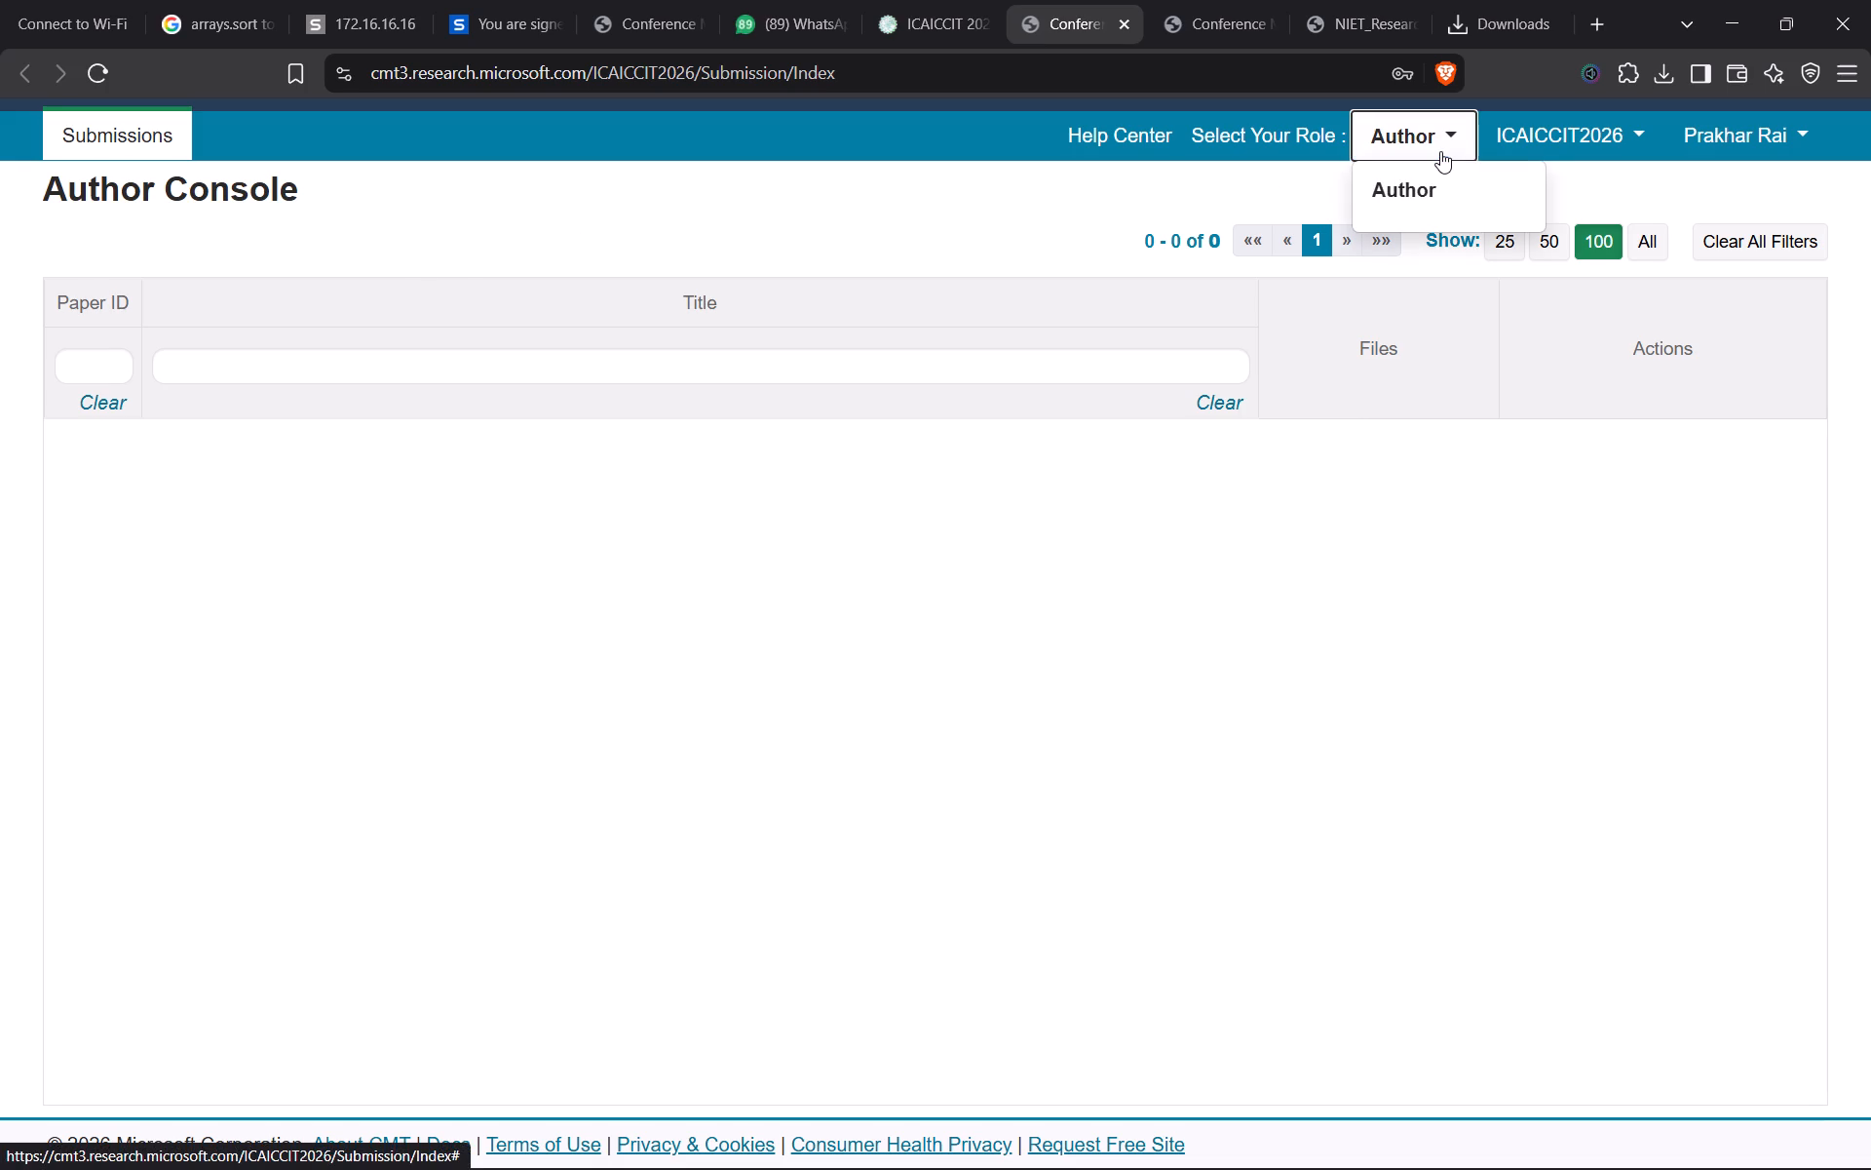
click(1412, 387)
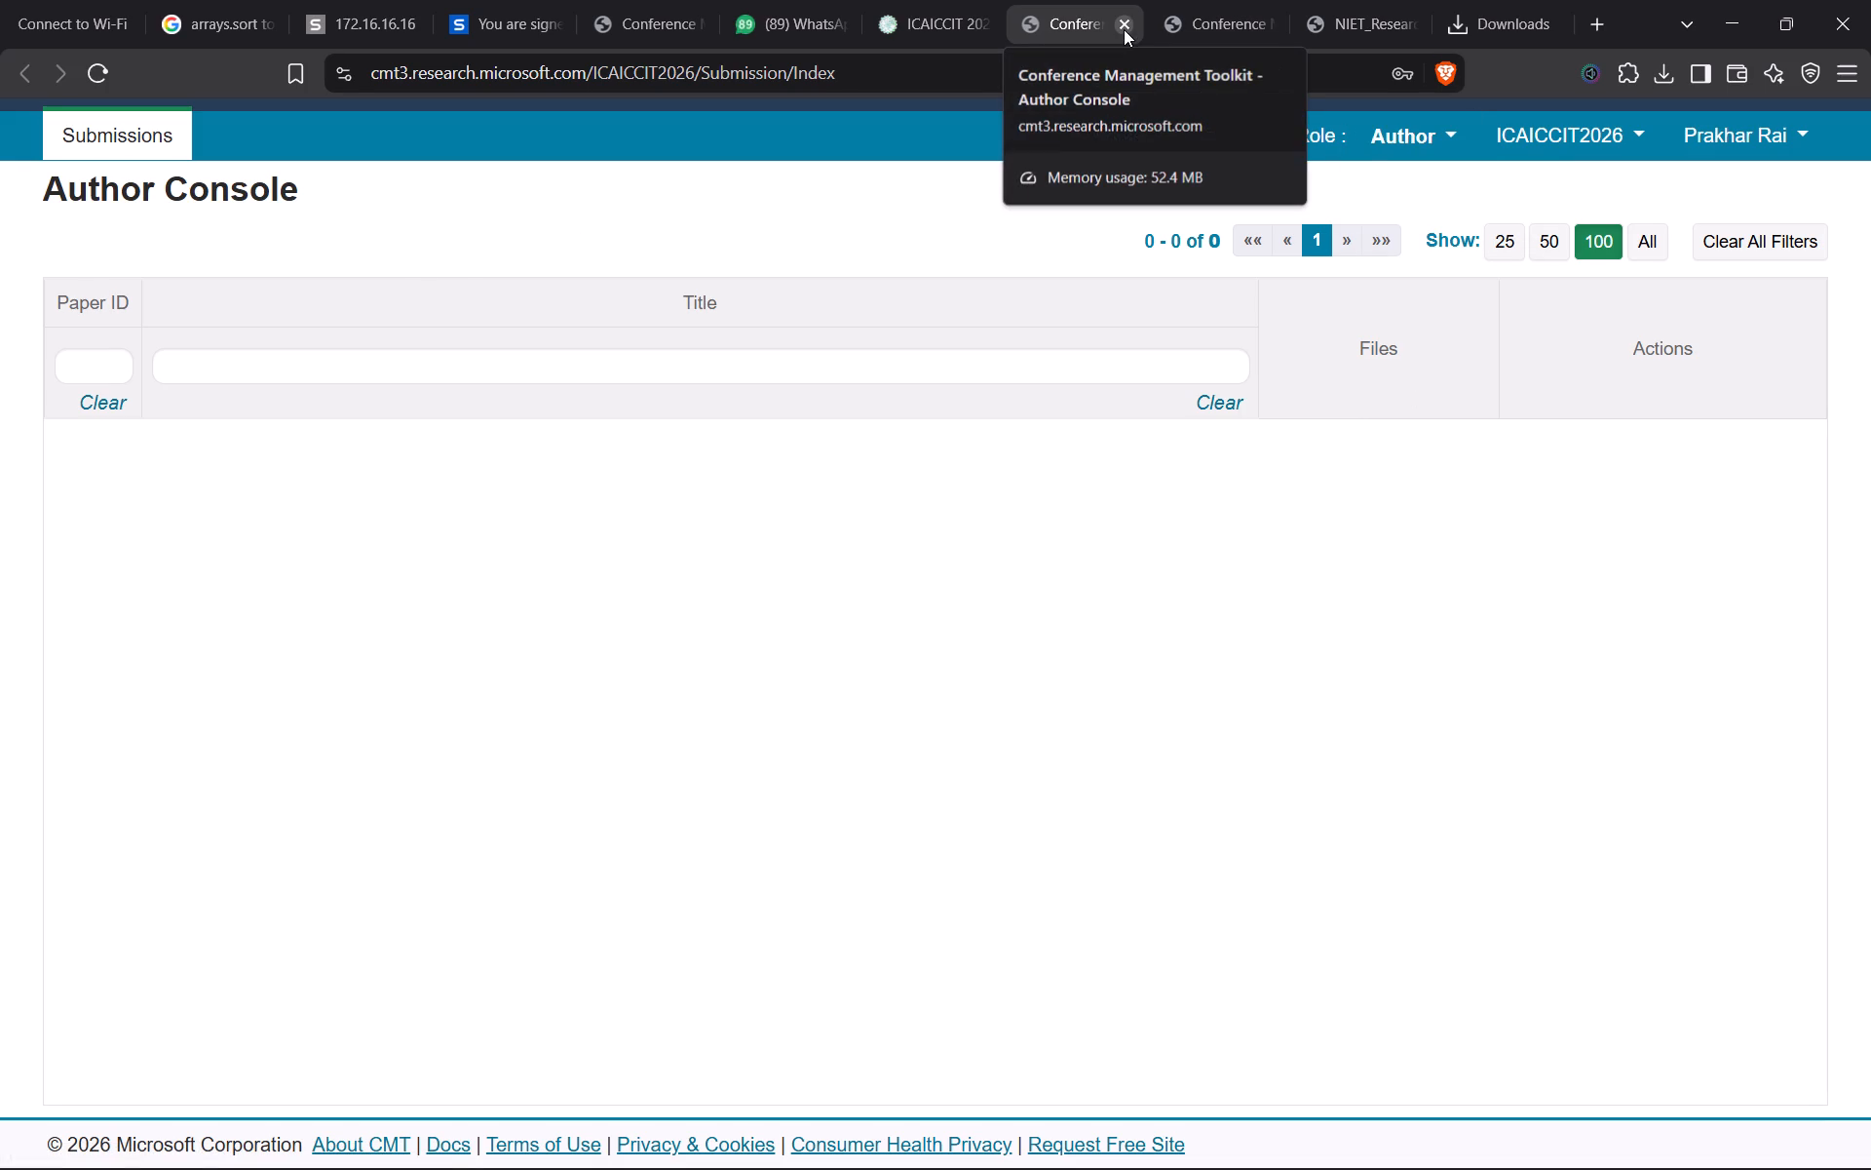
Check the open CMT conference list and author console, and open the paper submission page from the ICAICCIT 2026 conference website.
click(1200, 16)
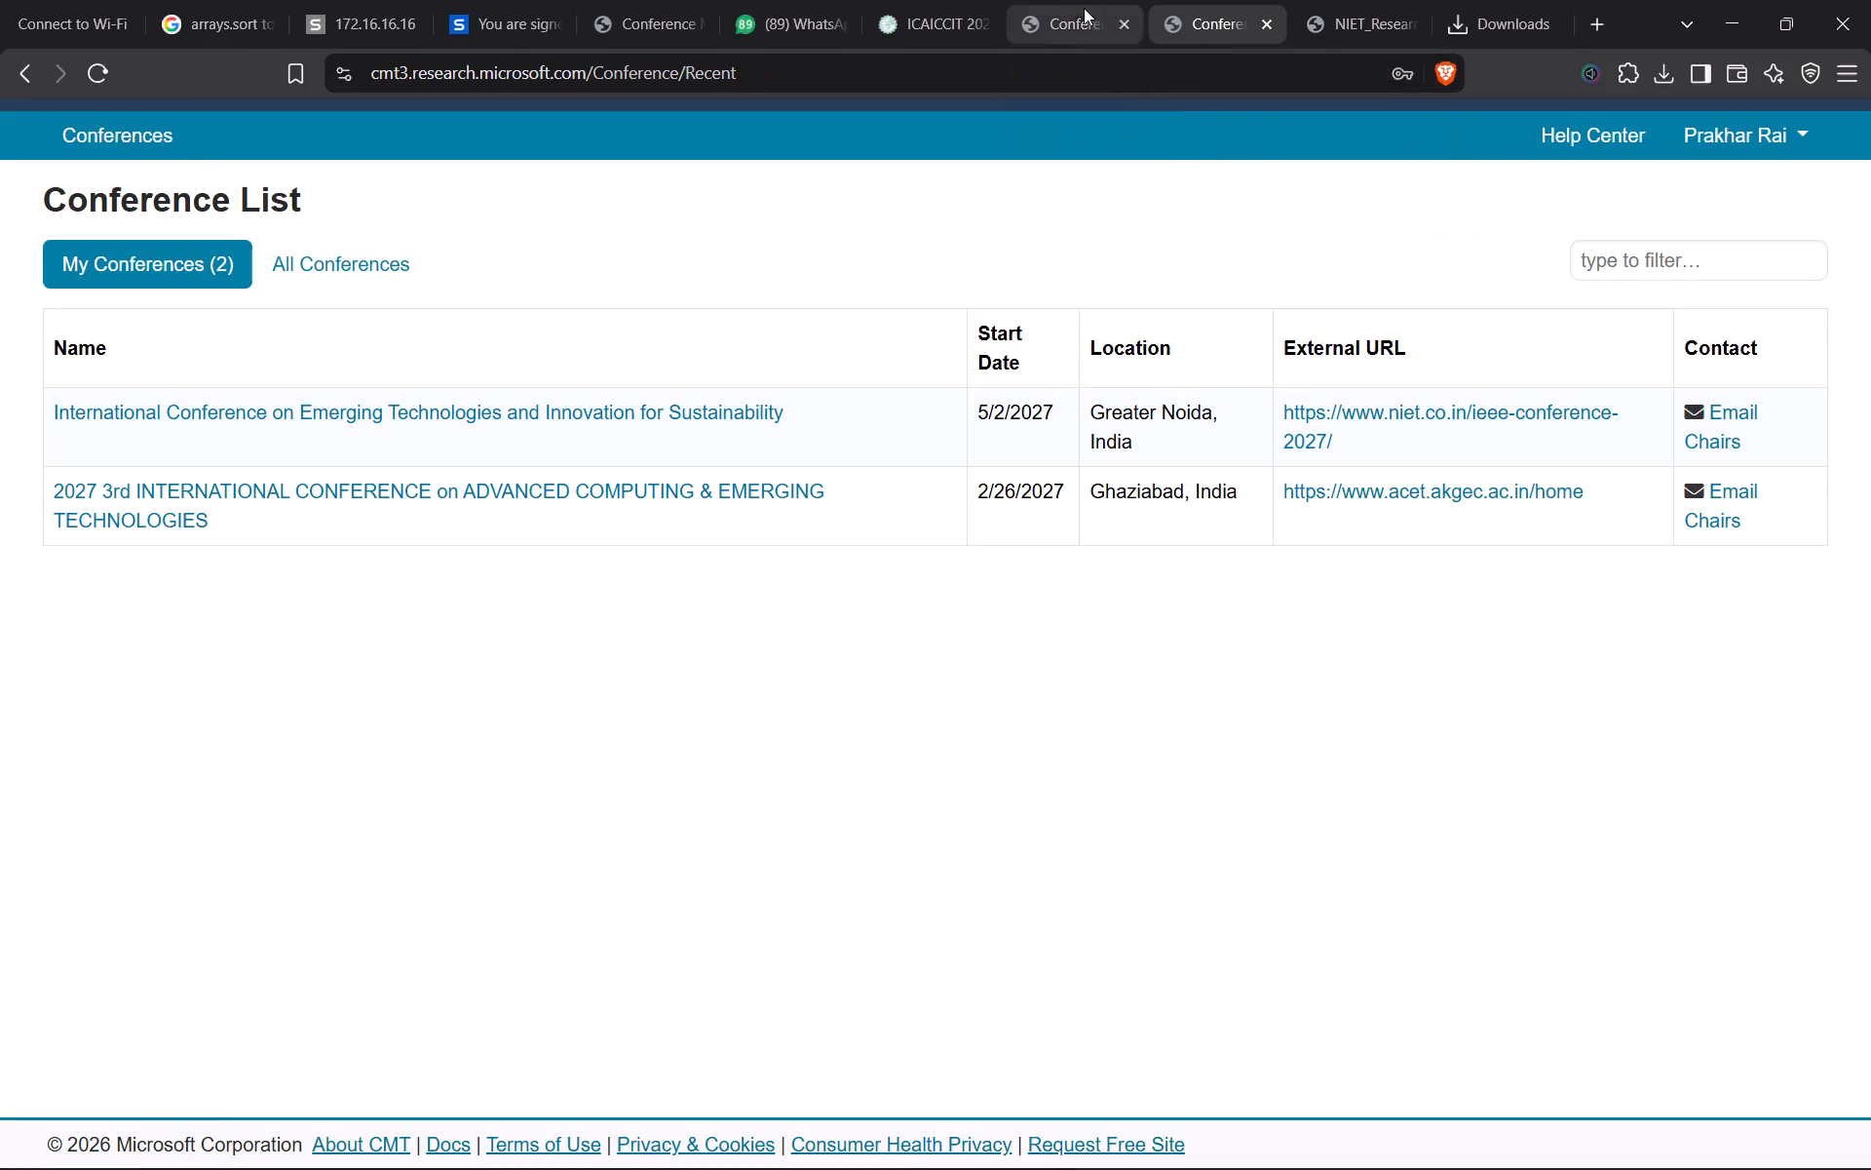
click(1082, 7)
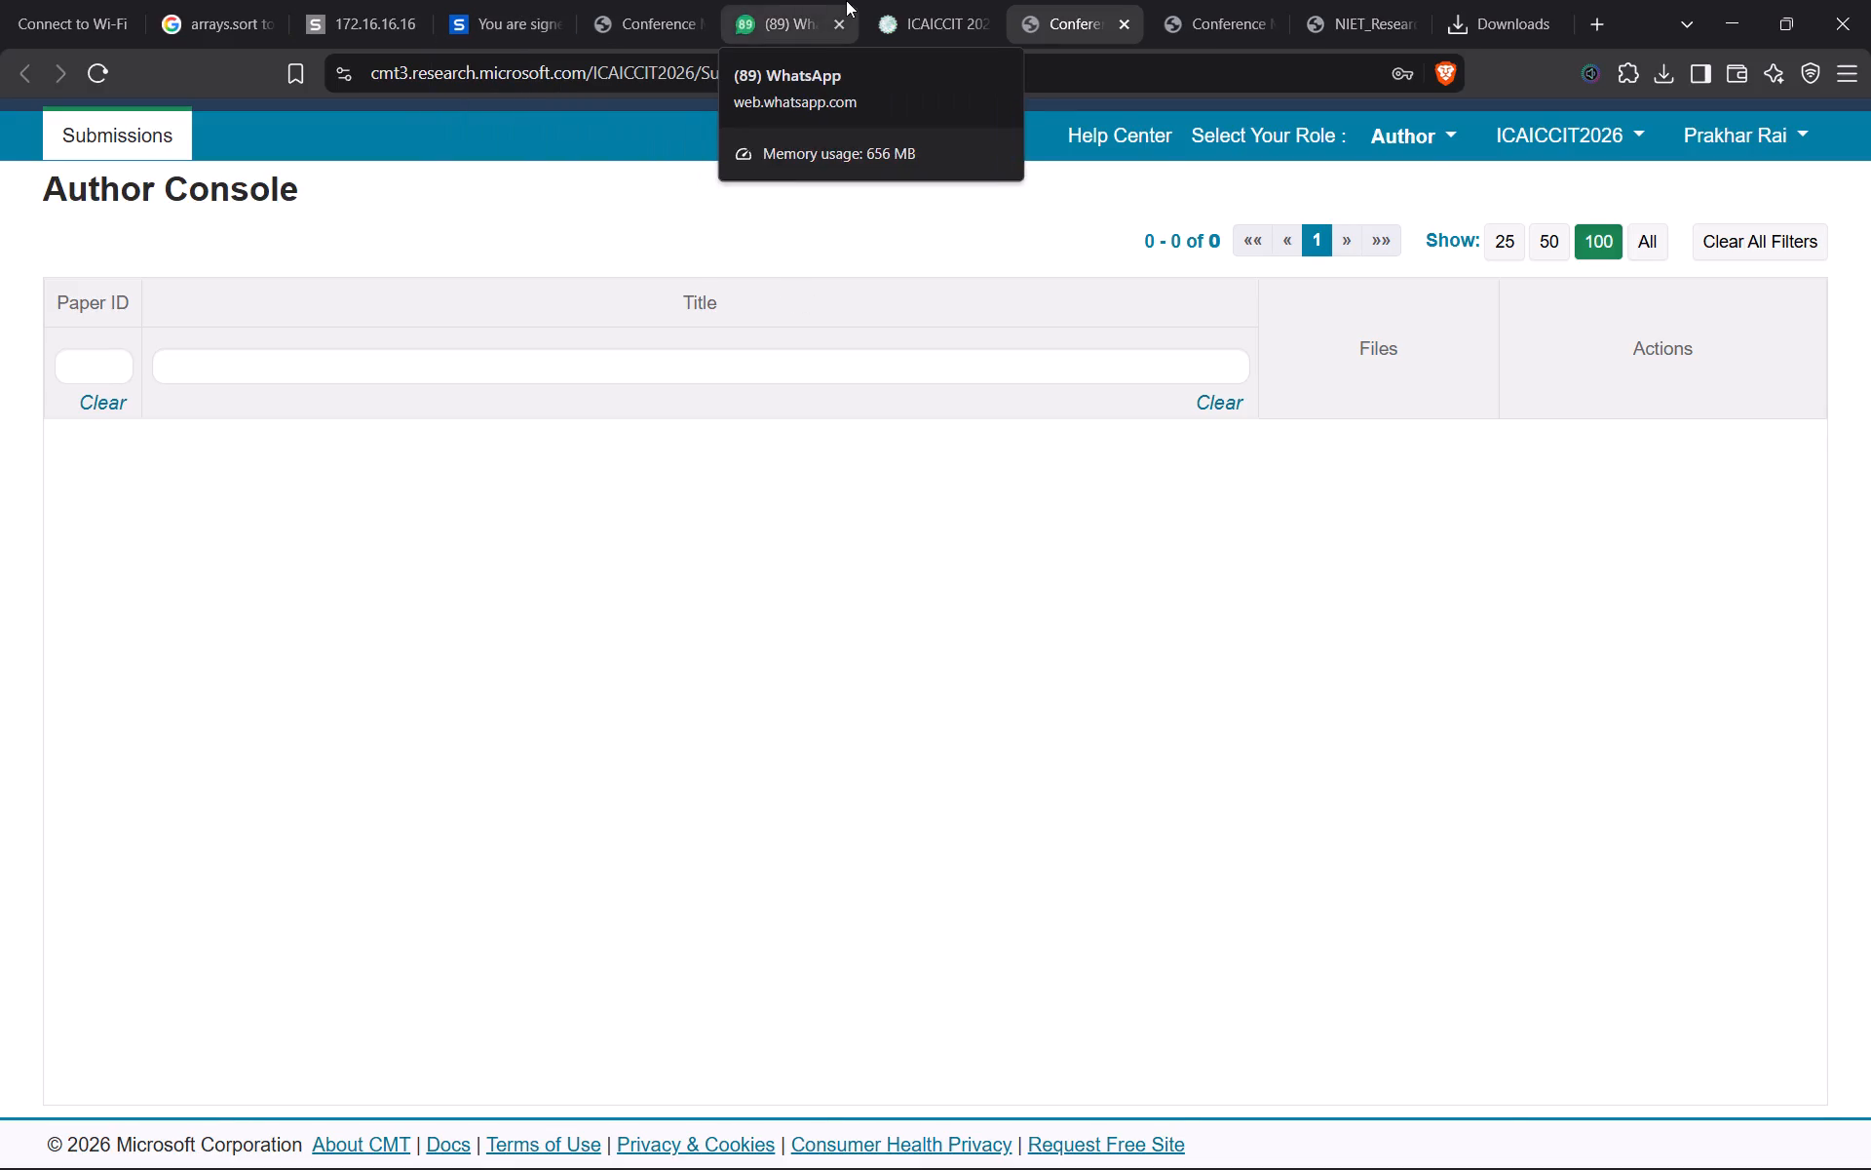
click(935, 0)
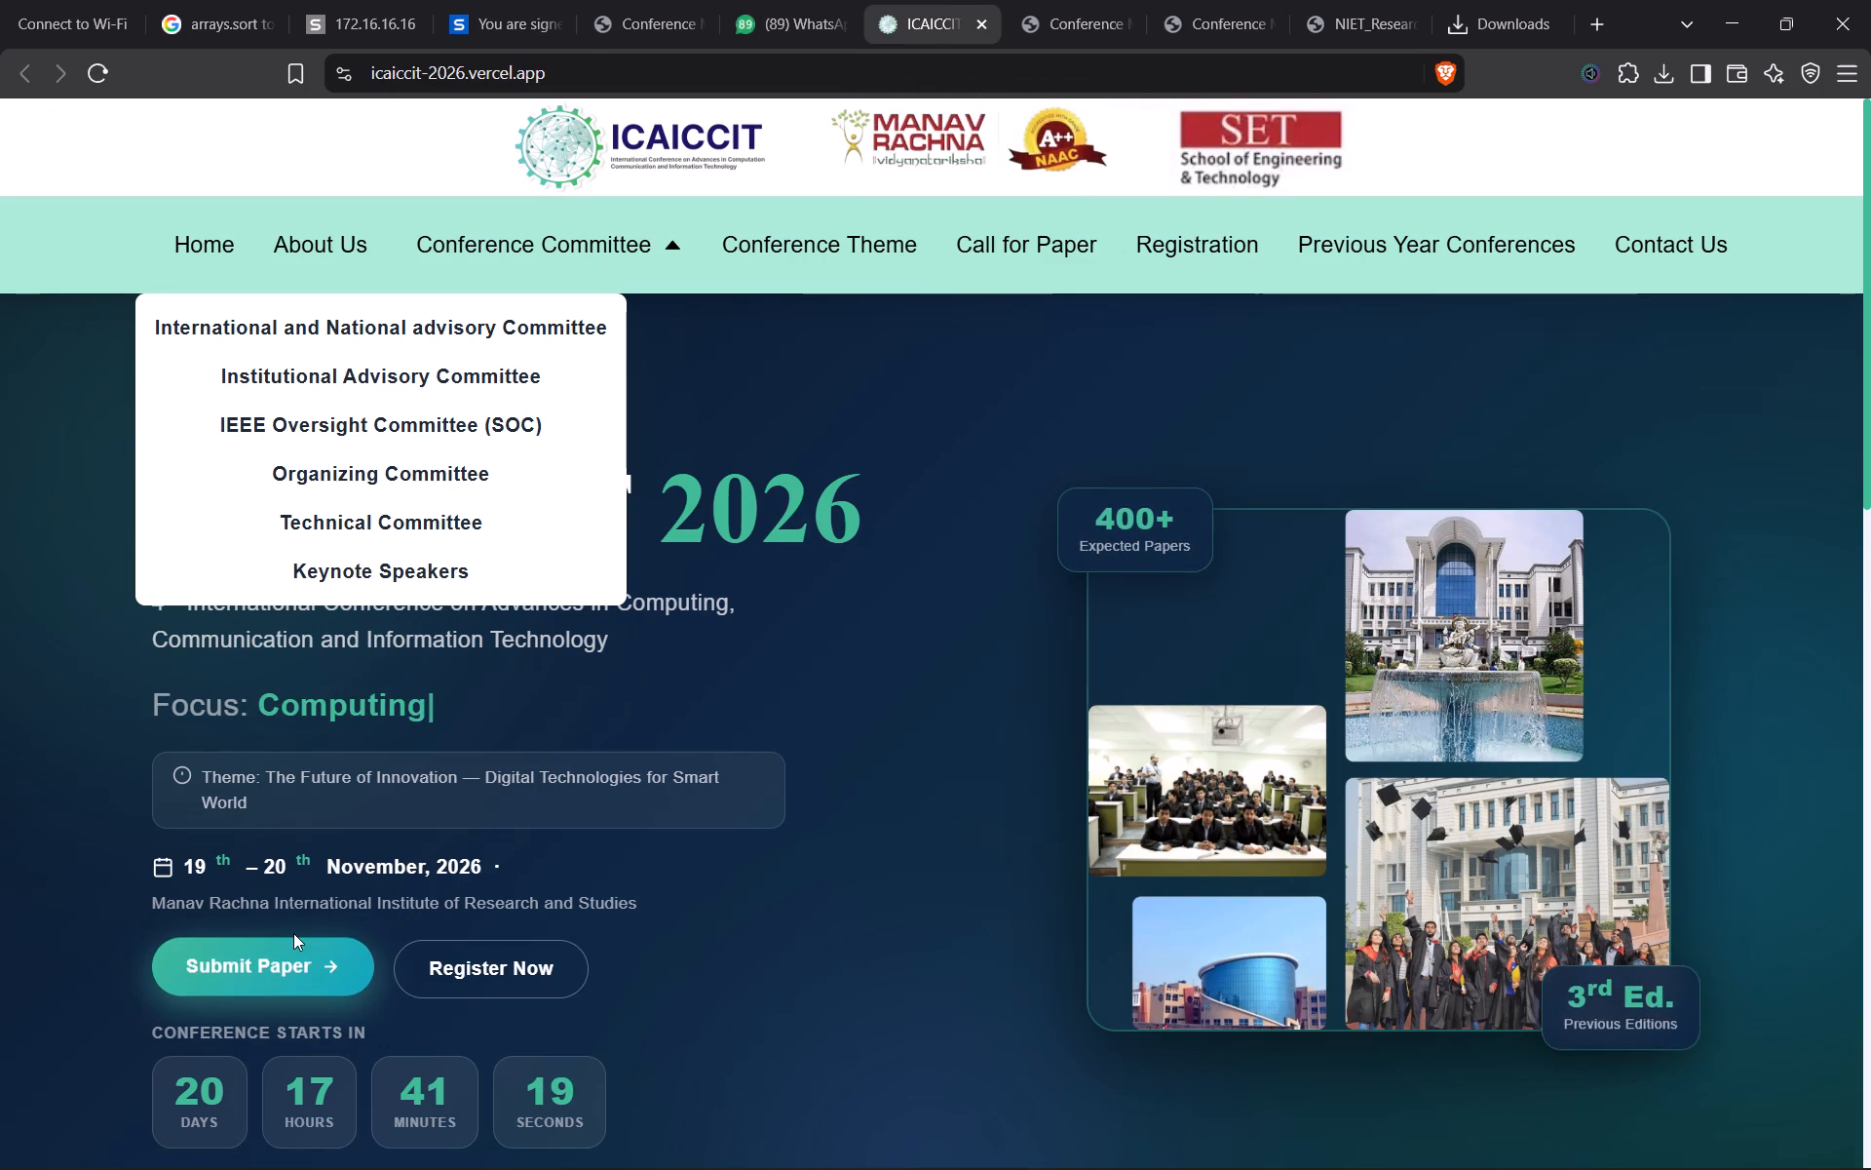
click(298, 958)
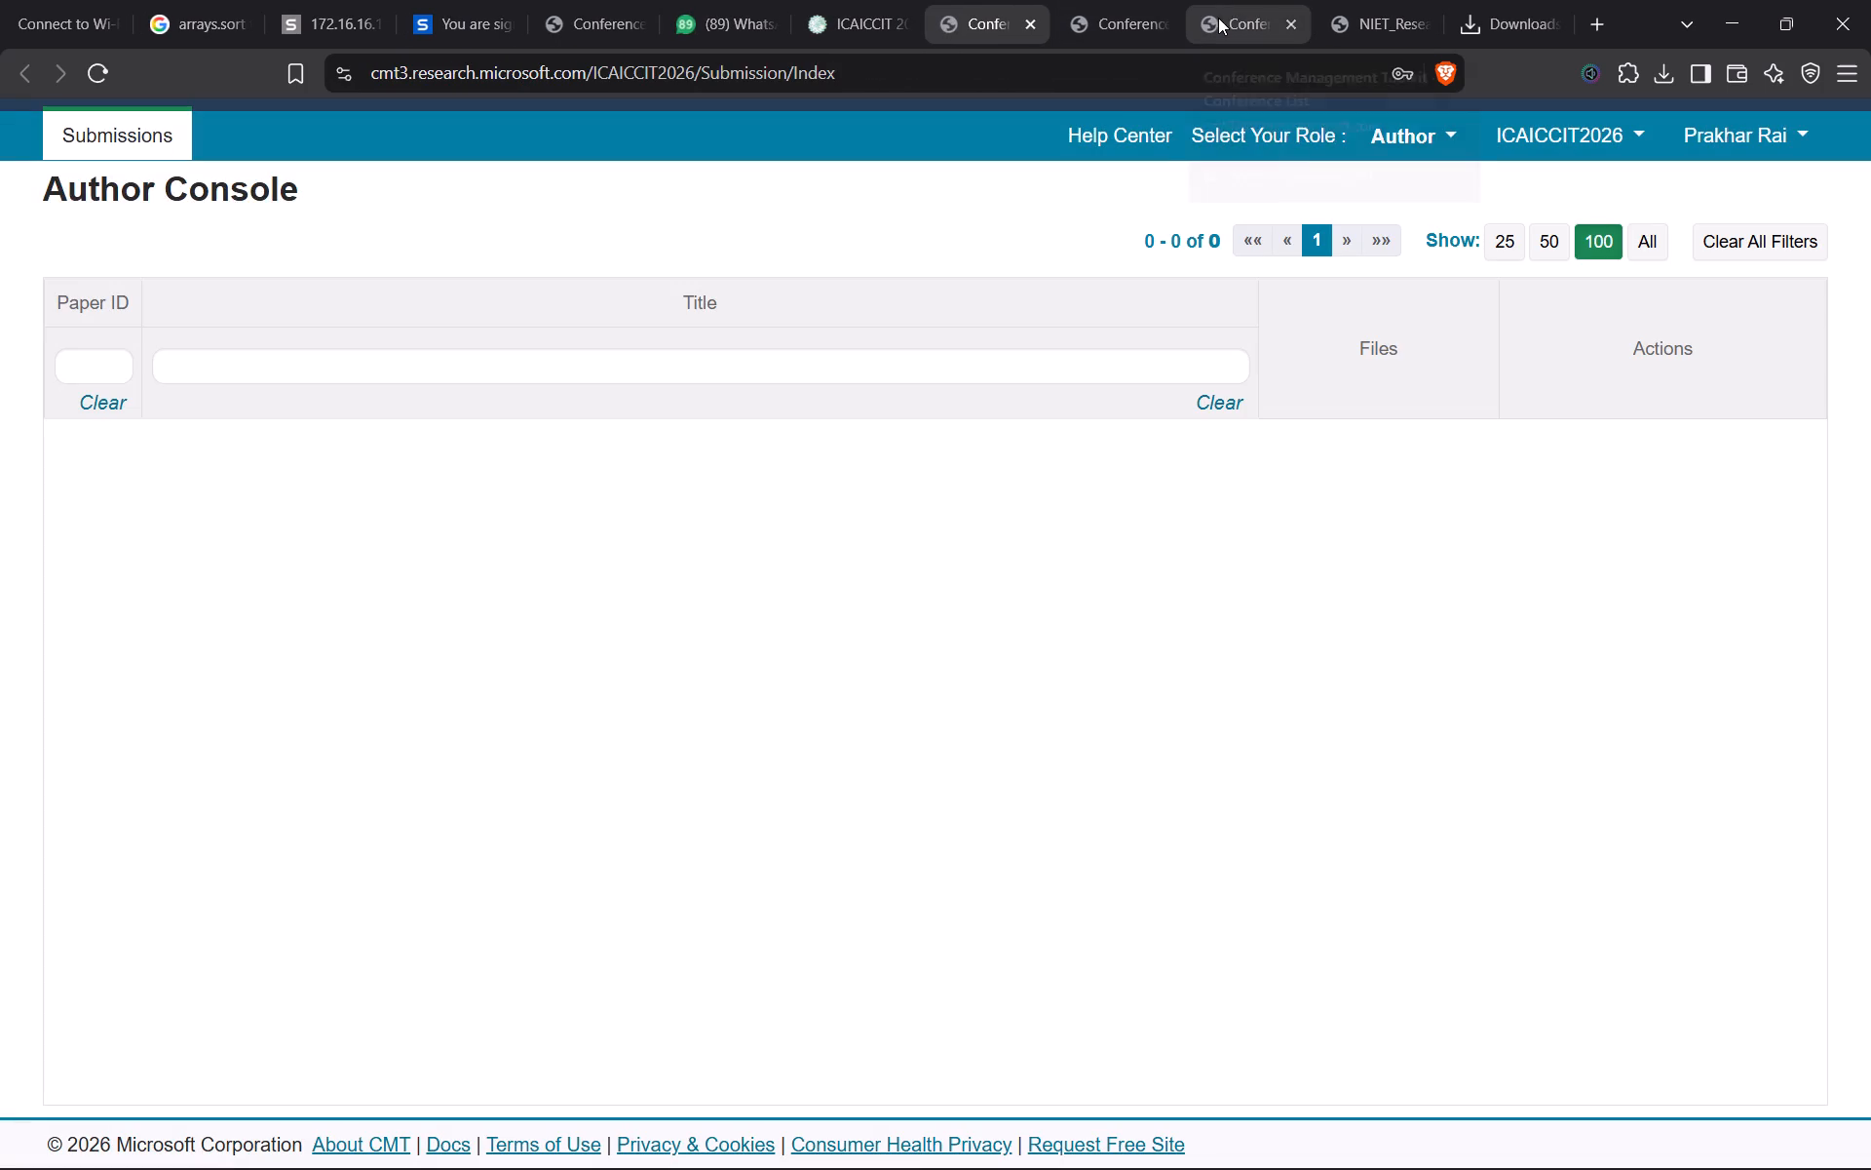
Close the older duplicate ICAICCIT2026 Author Console tab, leaving the CMT Conference List in view.
click(1141, 18)
click(1165, 22)
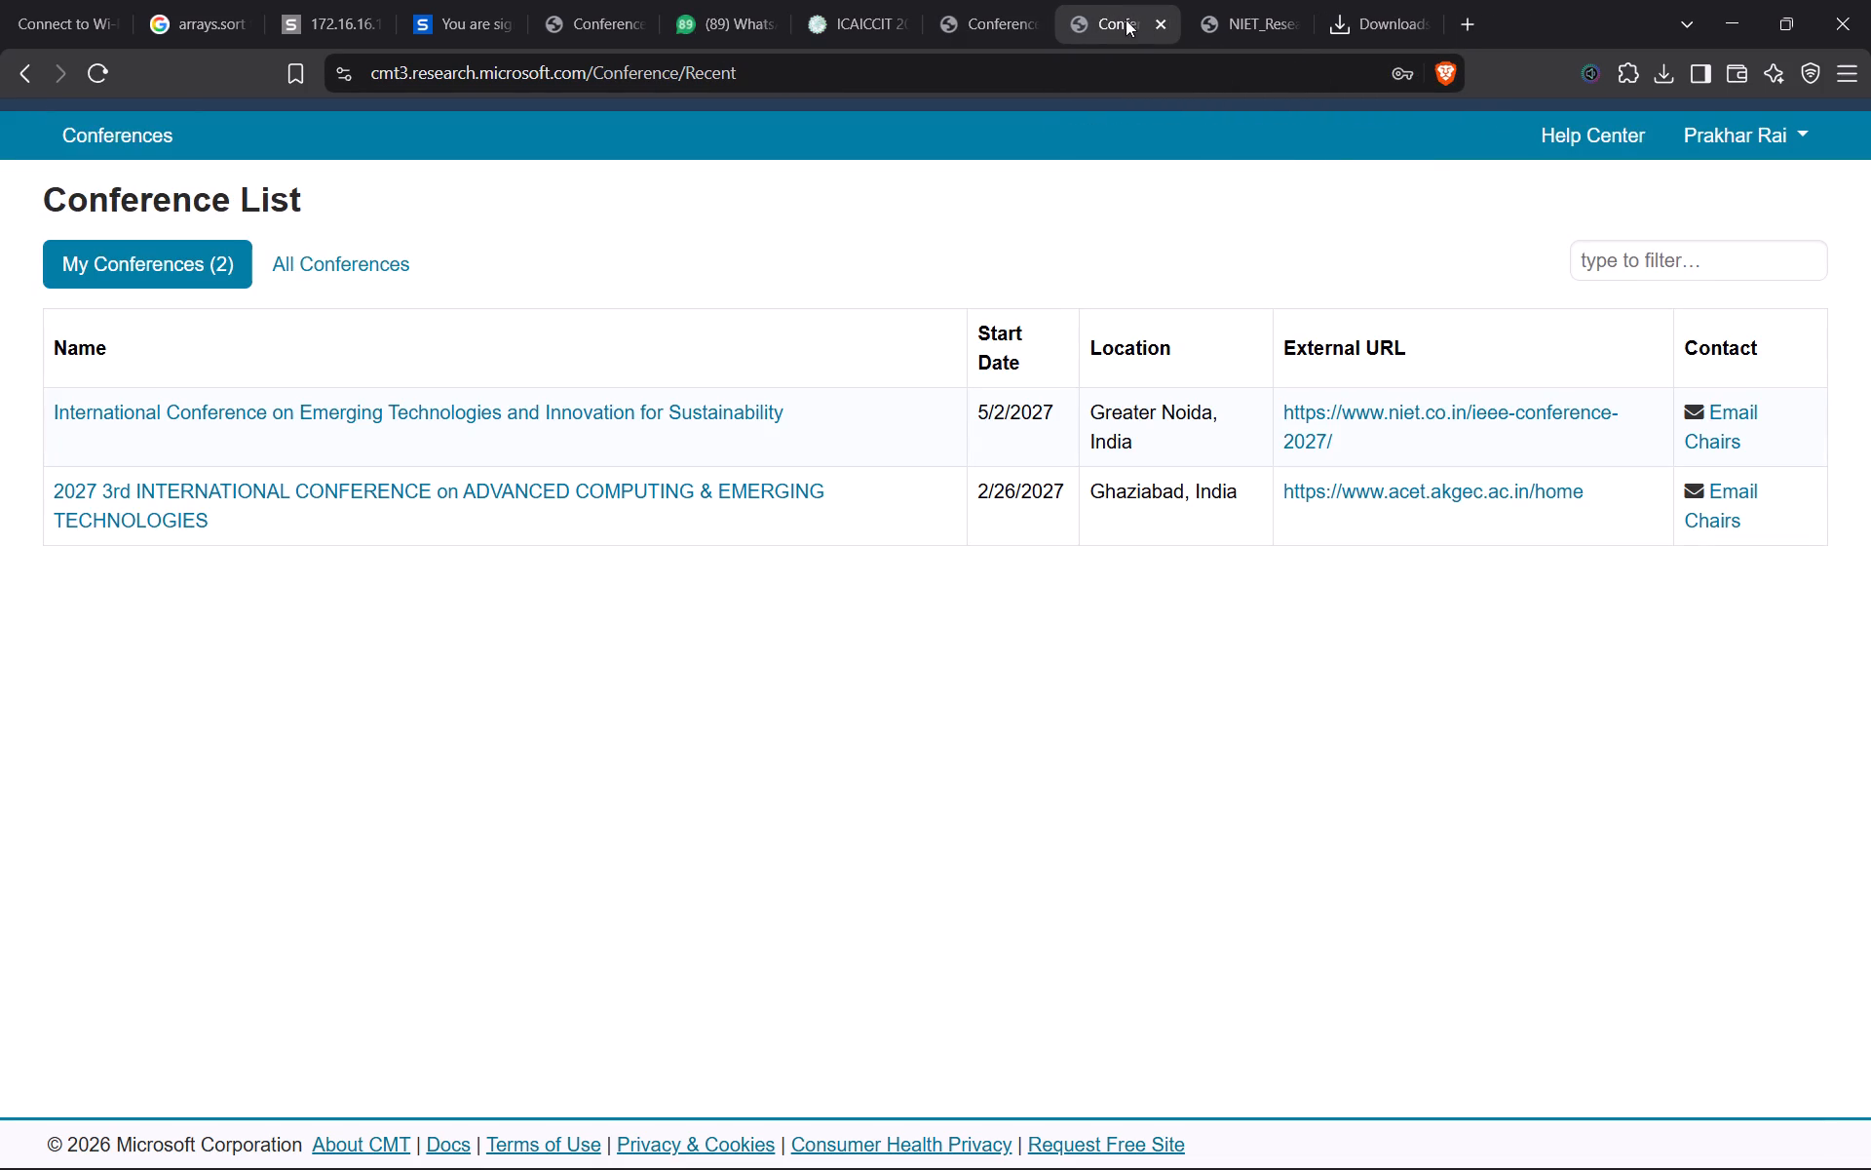
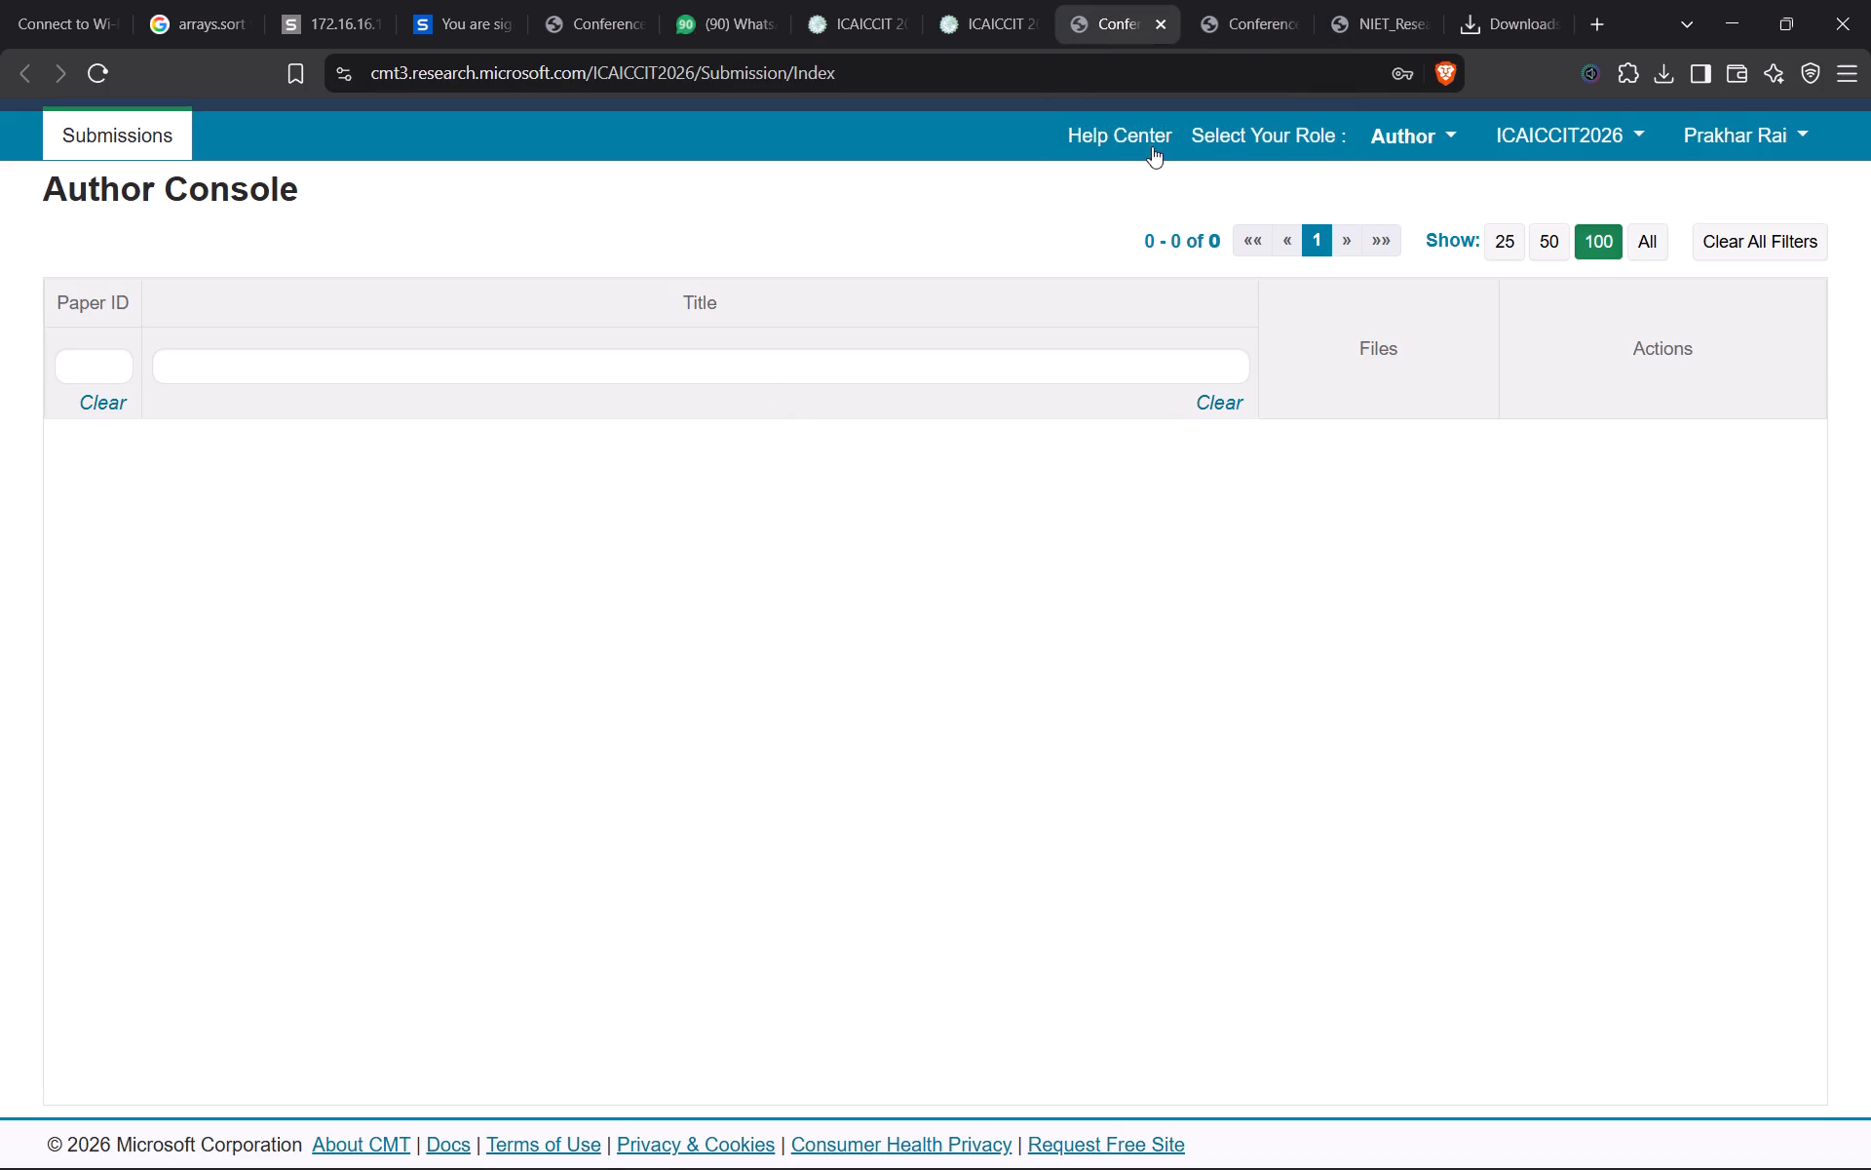
Open the list of all CMT conferences and filter it by ICAI.
click(1623, 137)
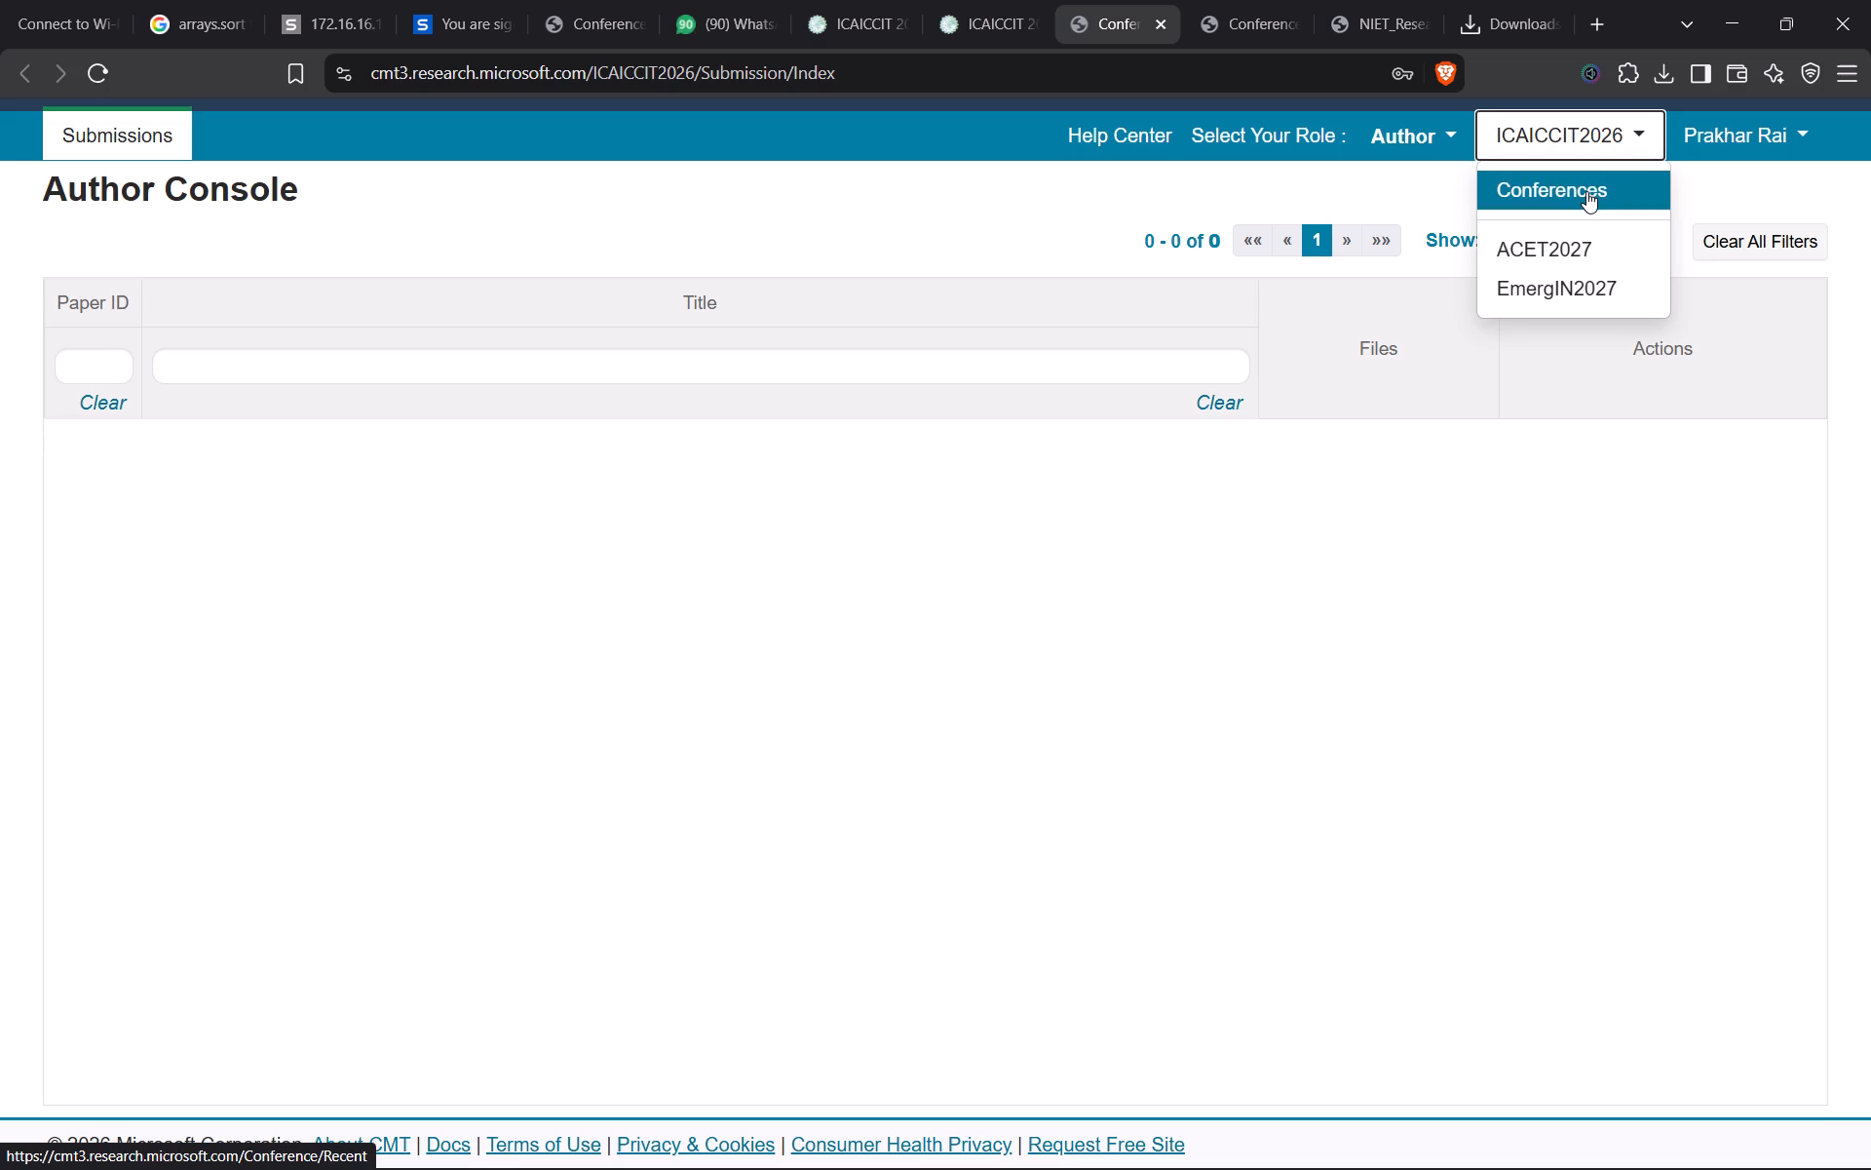
click(1586, 186)
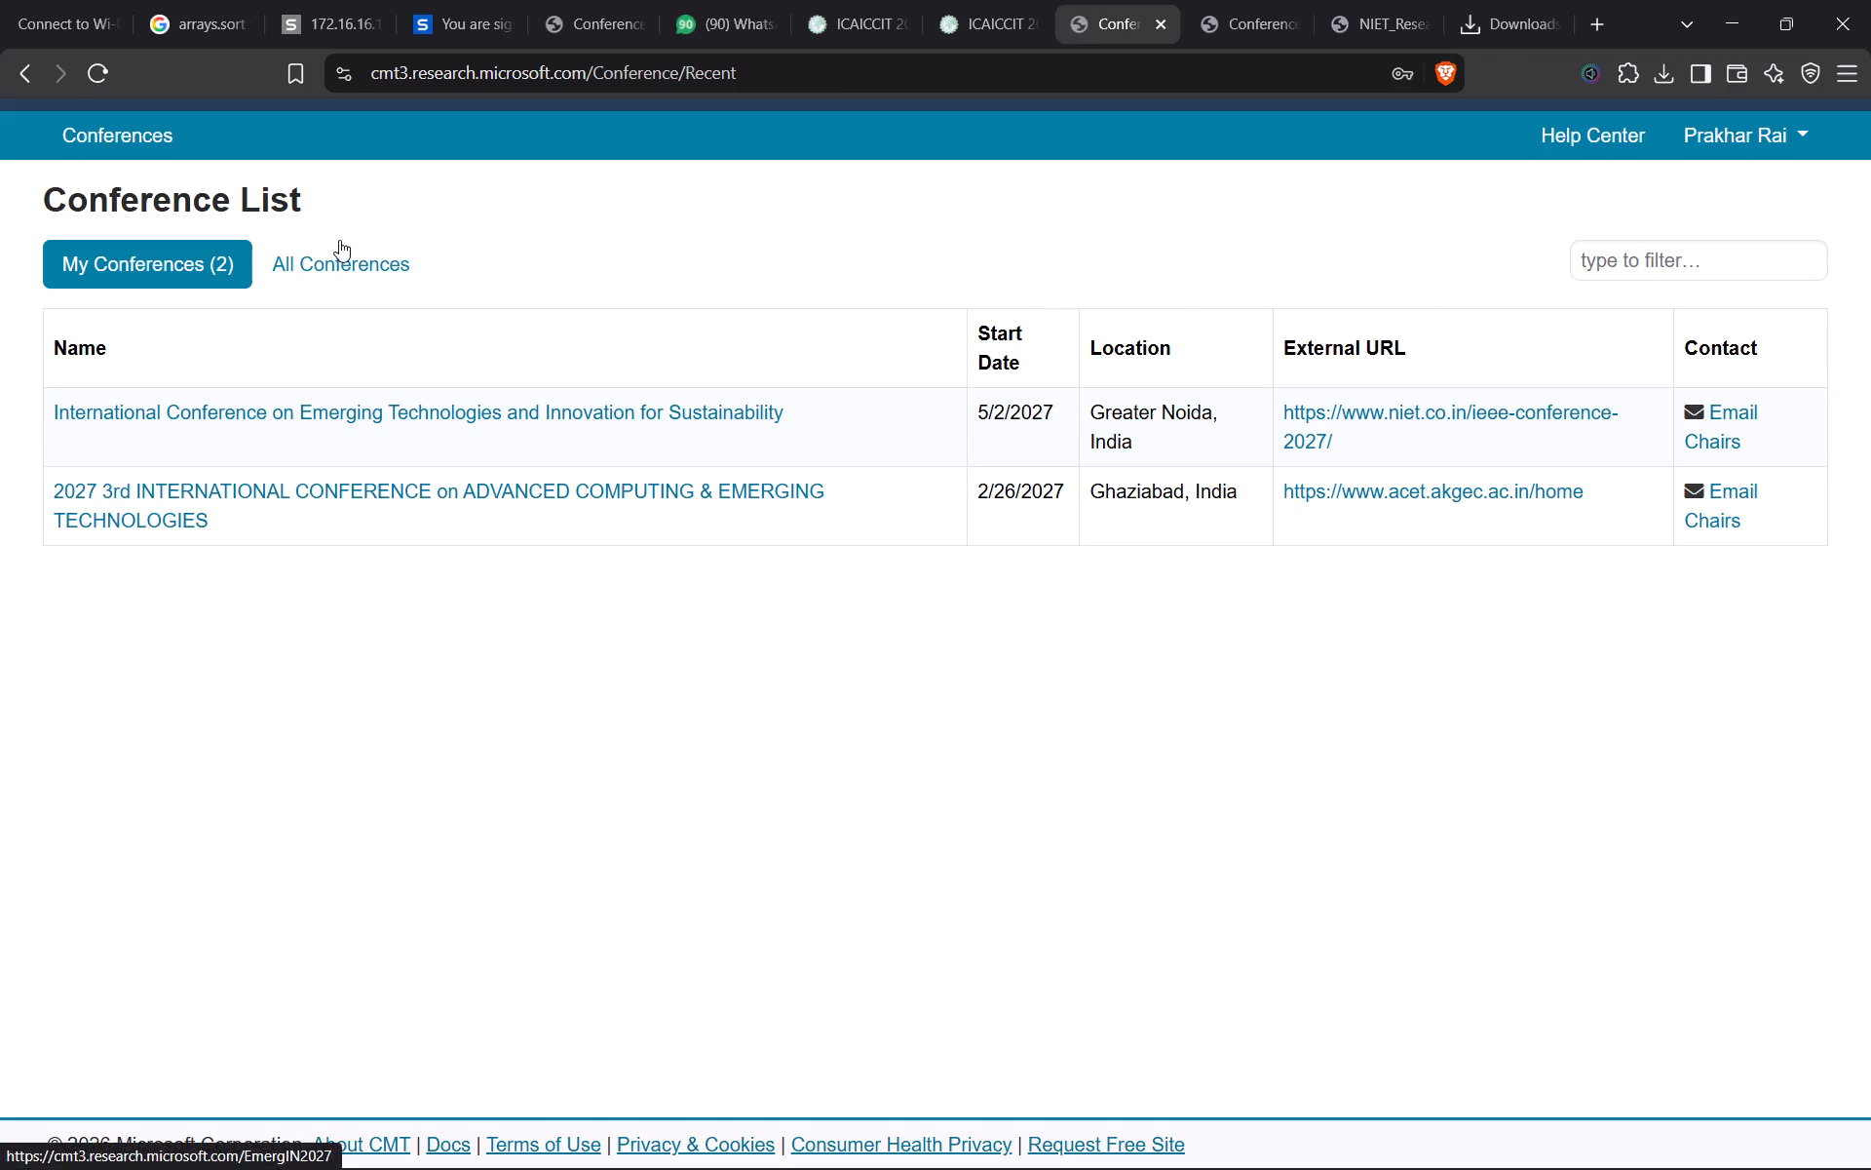
click(340, 272)
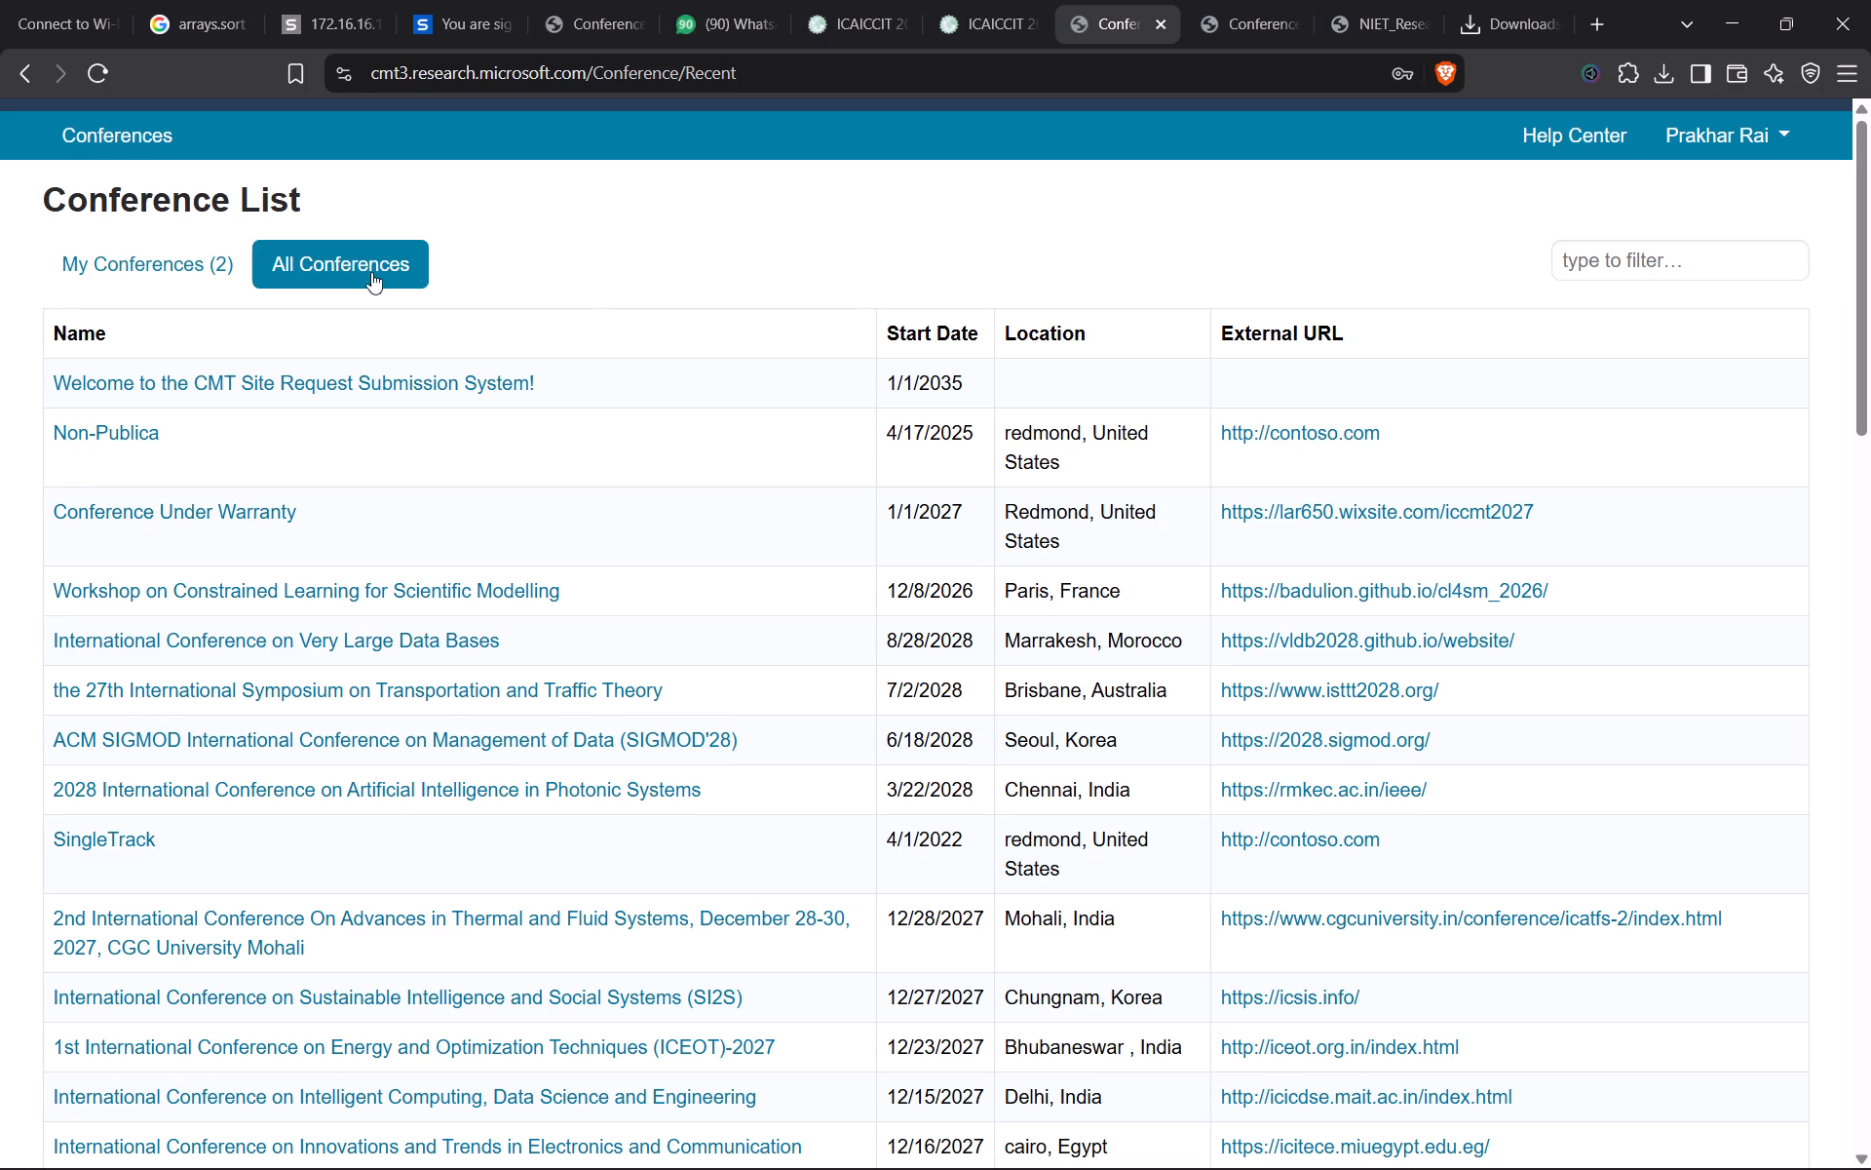
click(1625, 265)
text(ICAI)
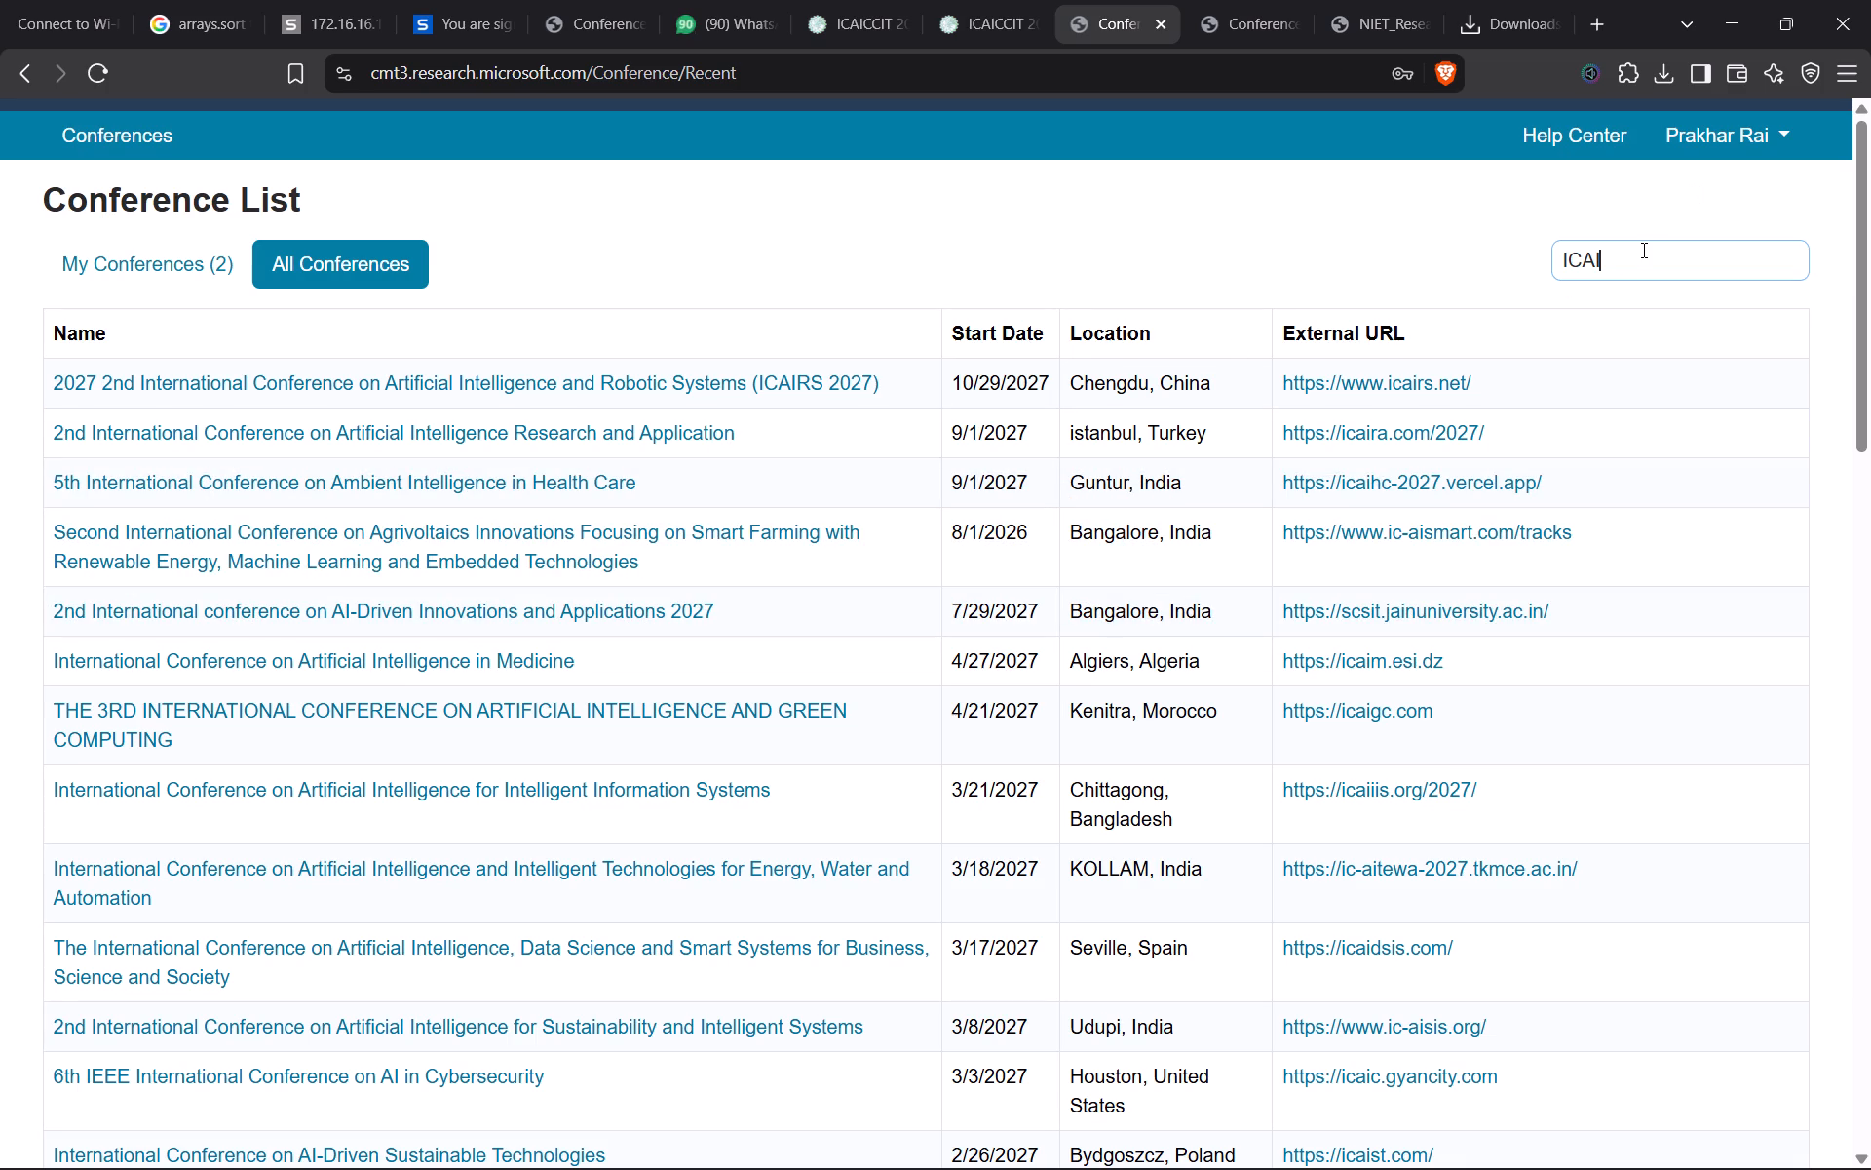
Check the already open ICAICCIT 2026 website, the NIET research paper PDF and the download history.
click(1260, 23)
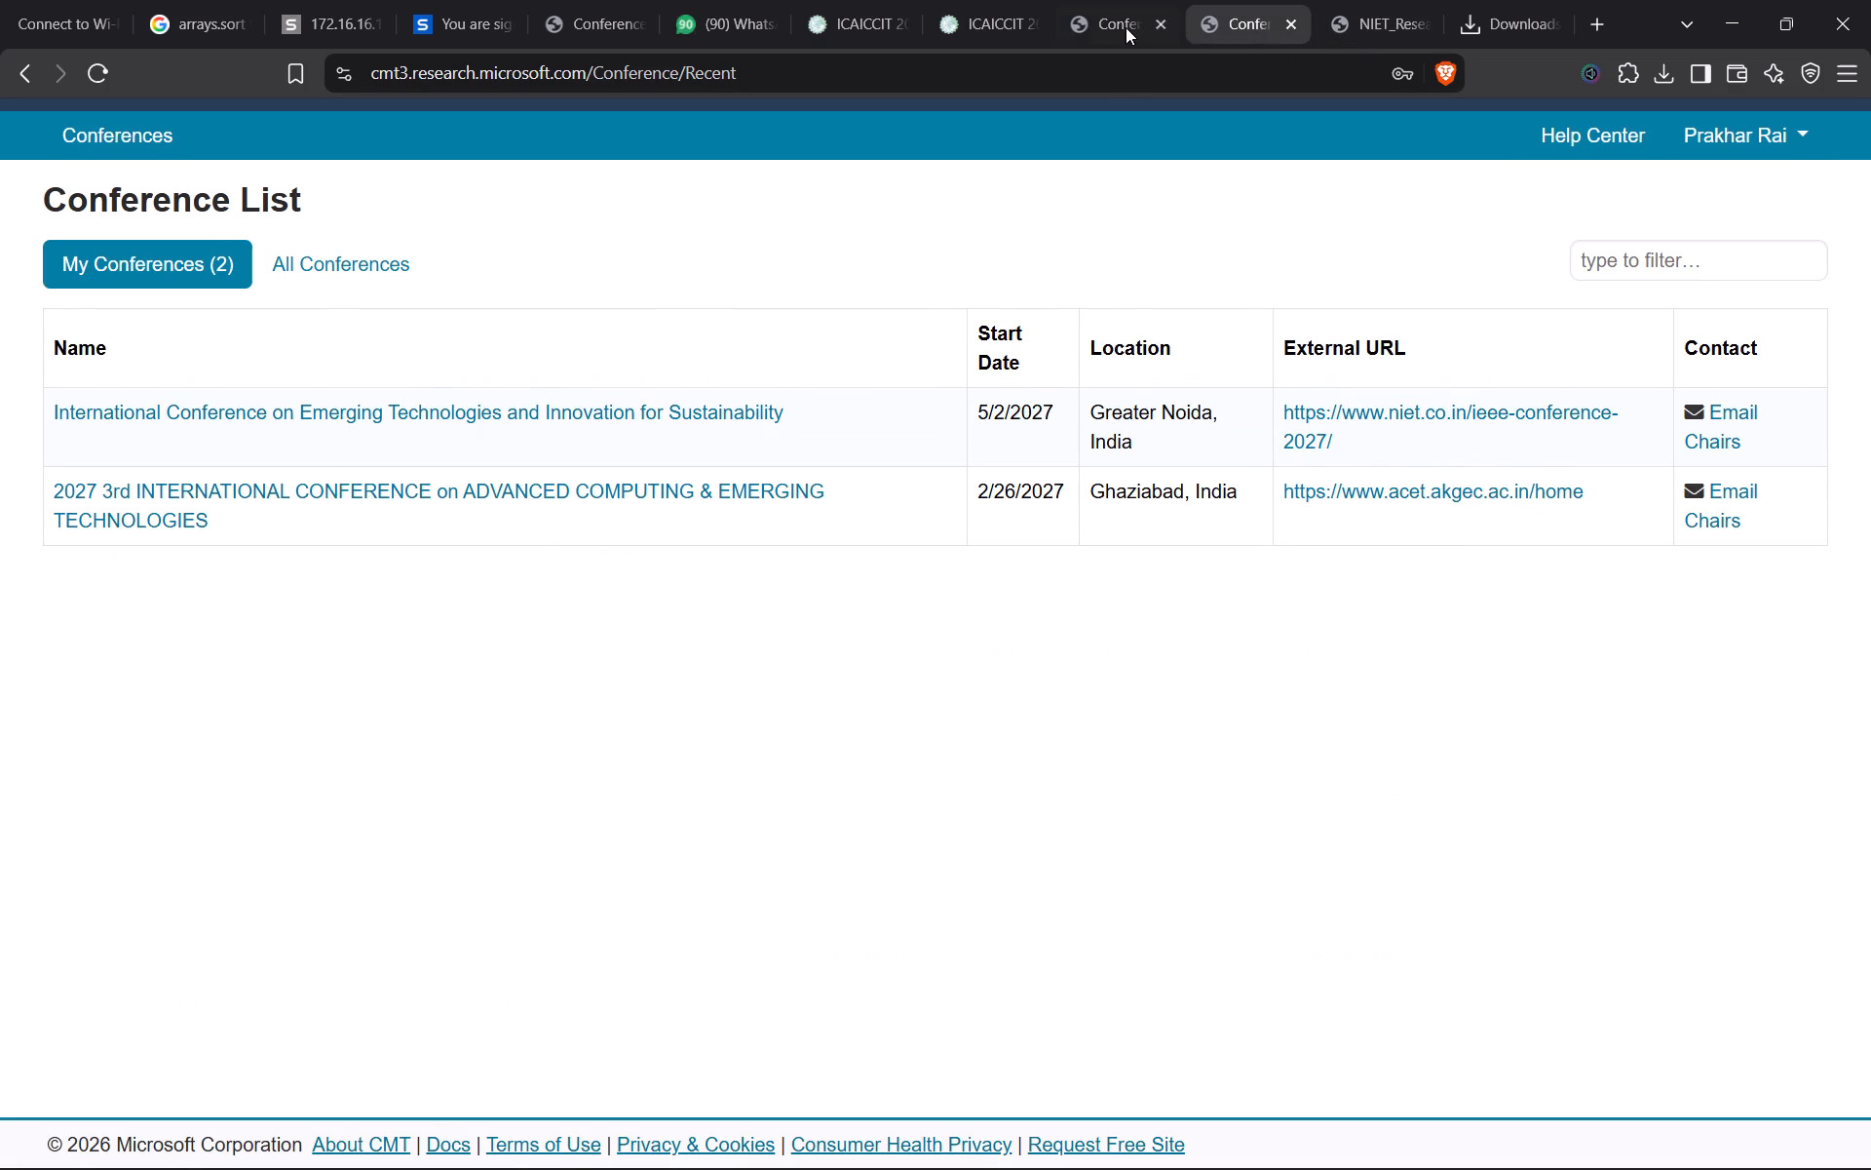
click(1126, 27)
click(993, 27)
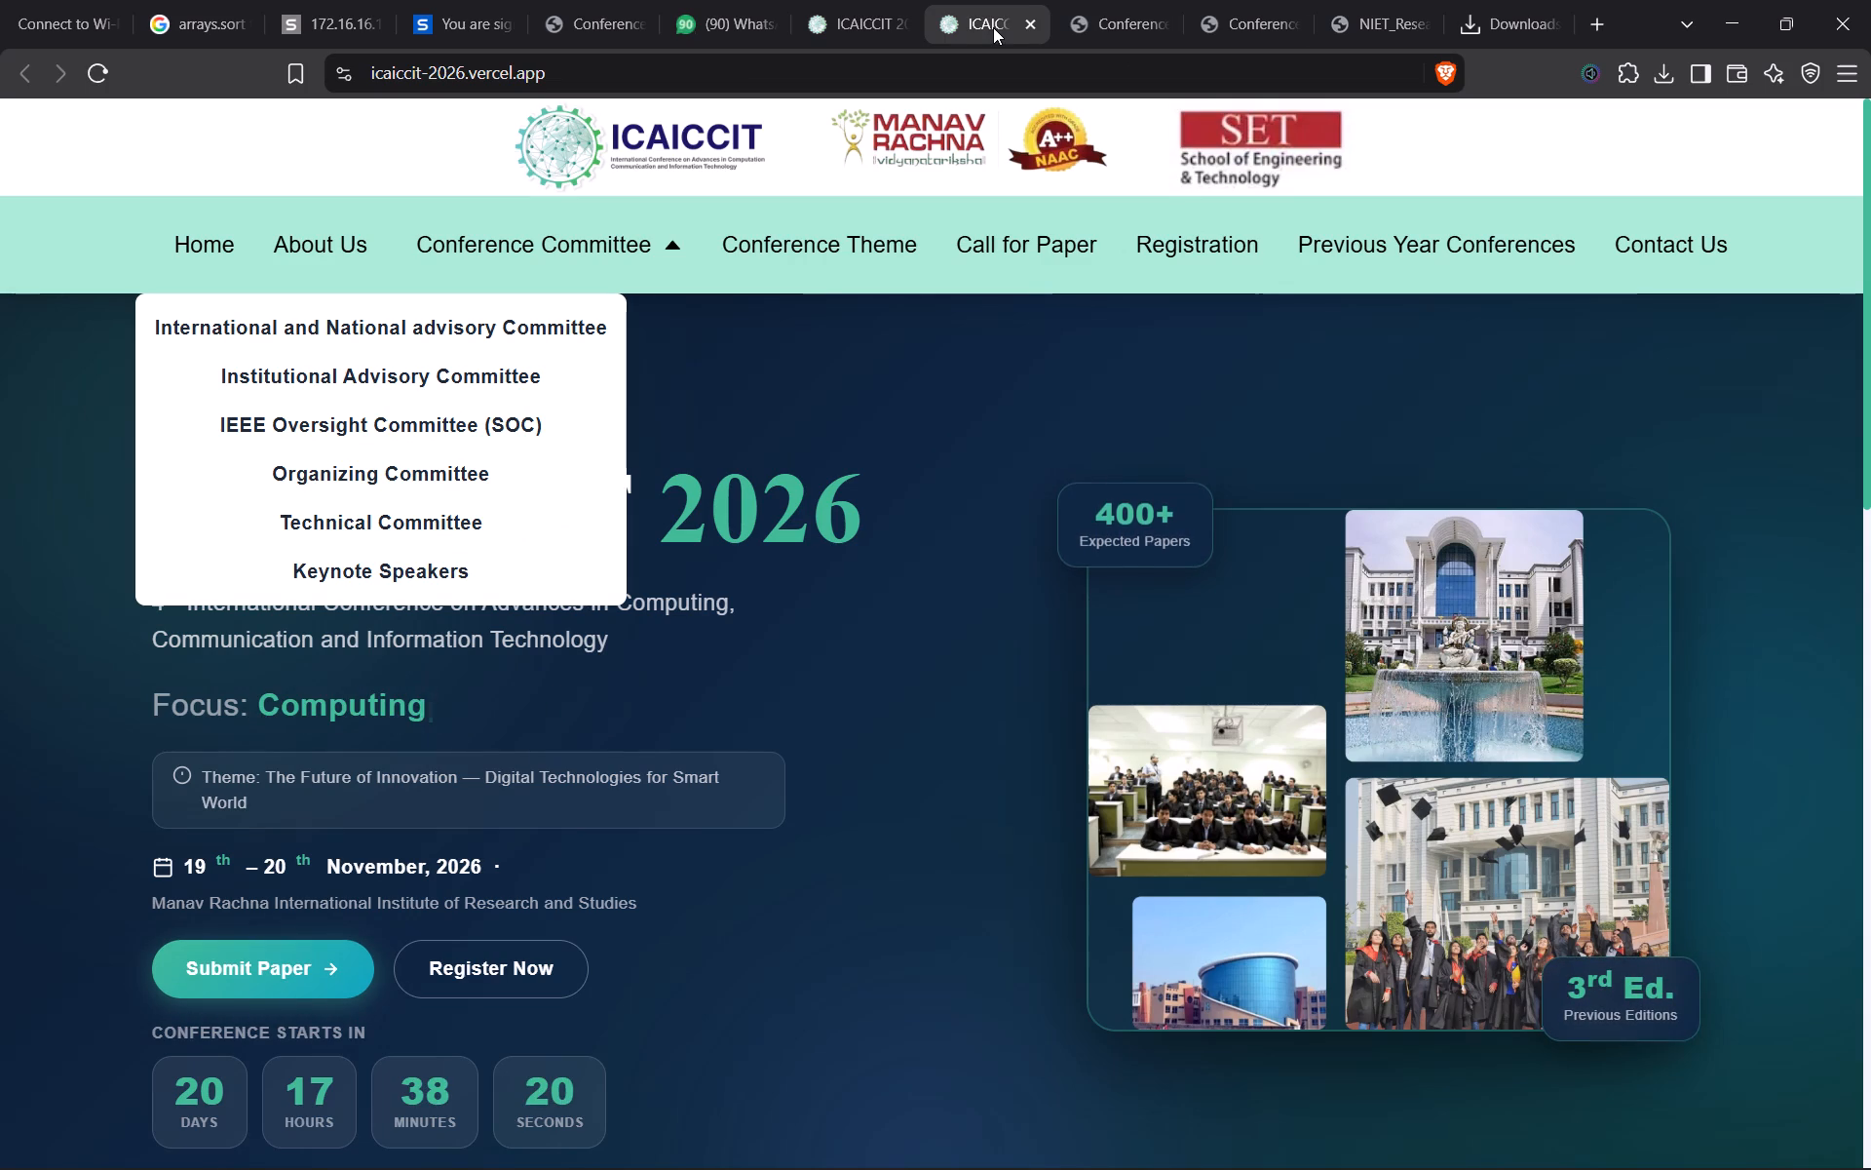
click(1382, 22)
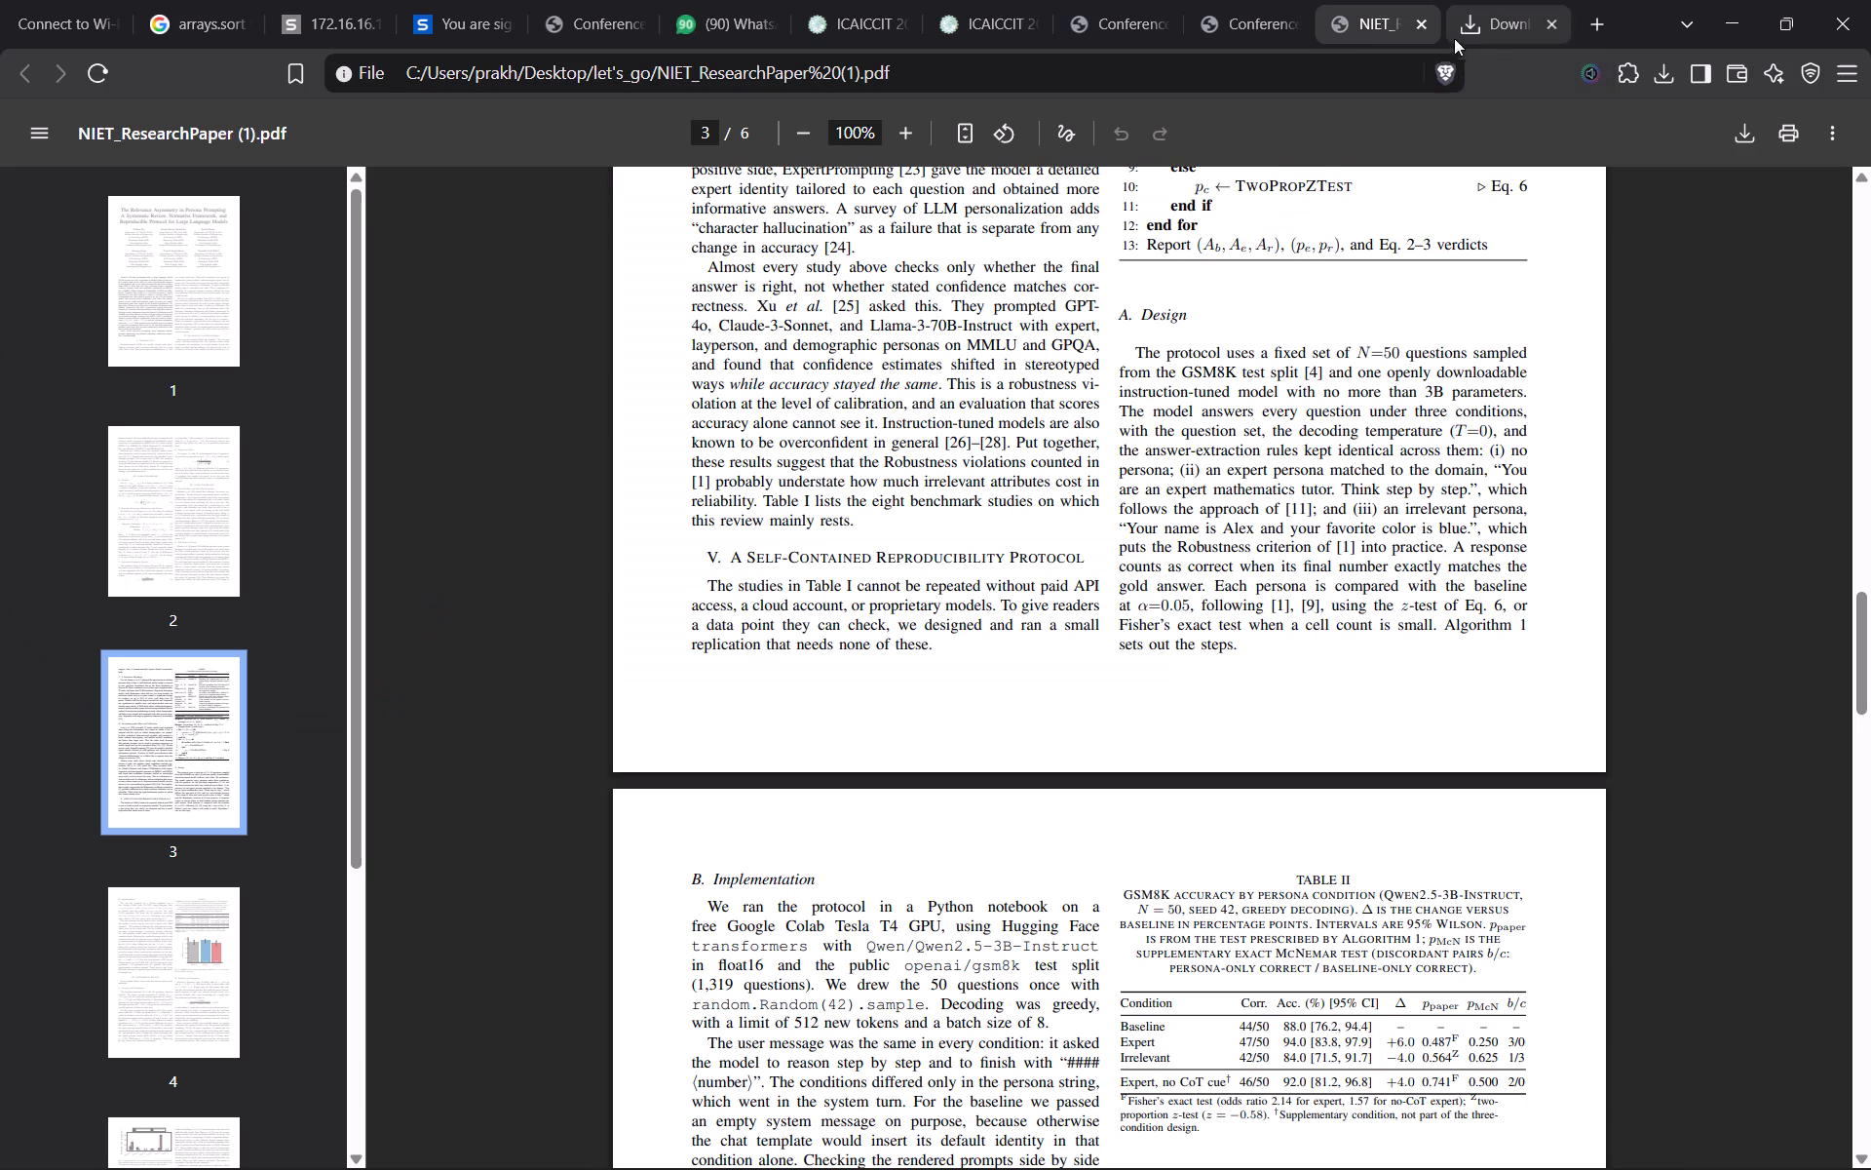
click(1492, 33)
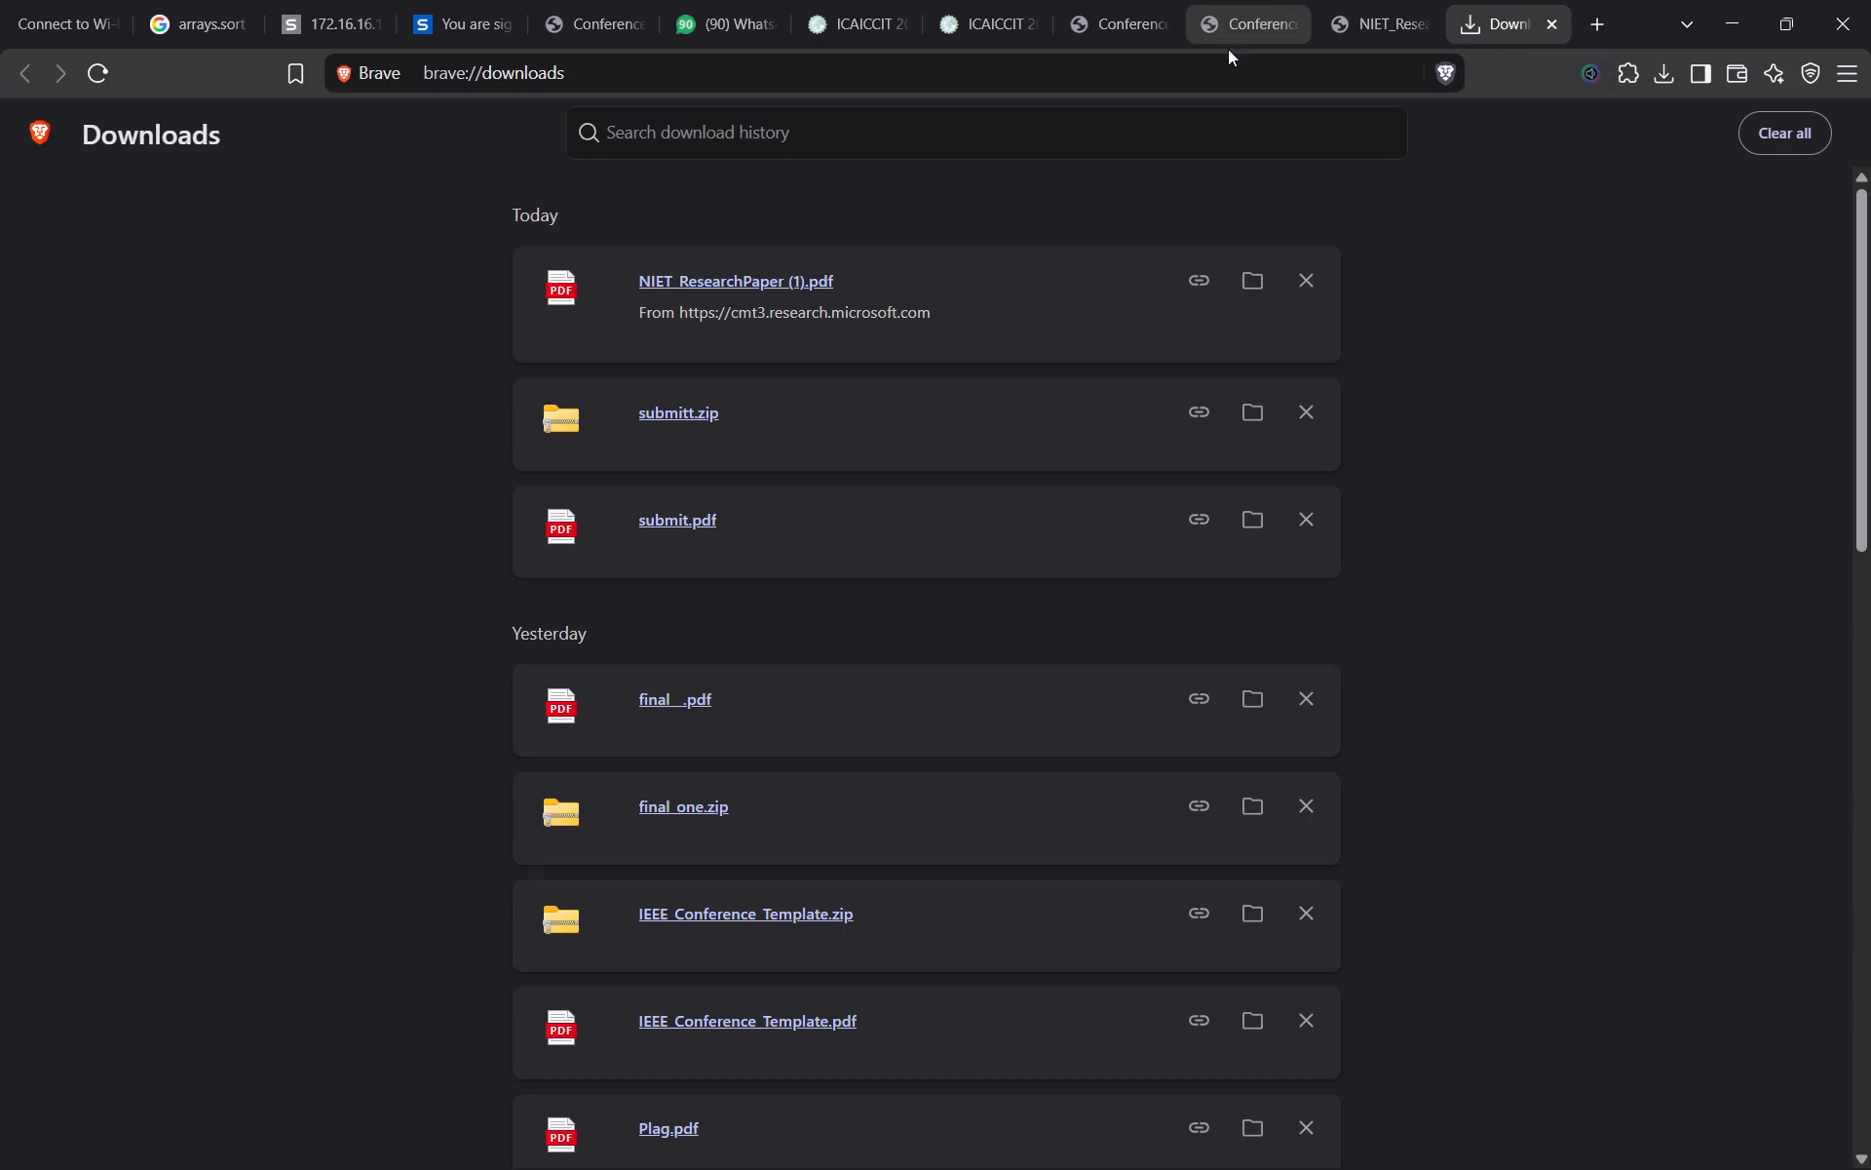
click(1233, 26)
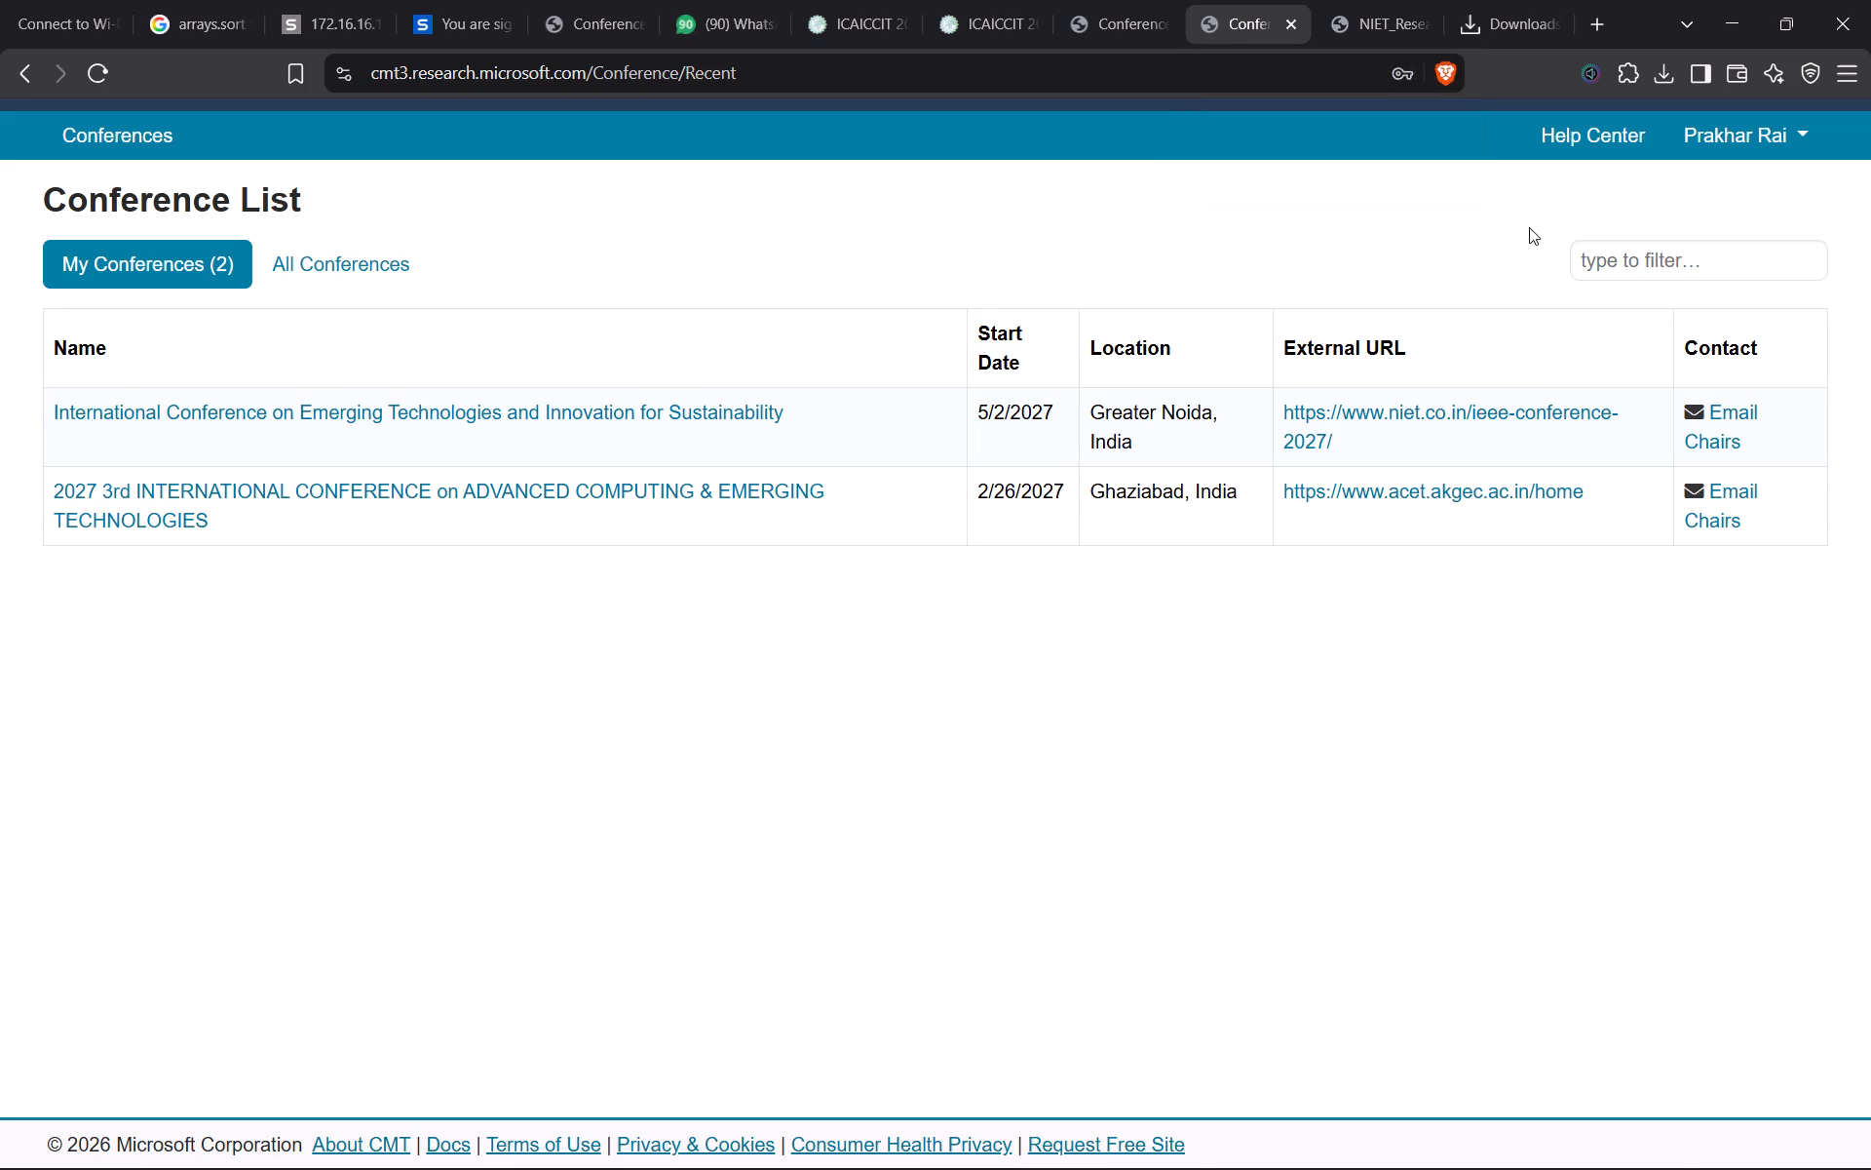
Narrow the all-conferences filter to ICAICCIT and open the 4th International conference, ICAICCIT-2026, in CMT.
click(1100, 24)
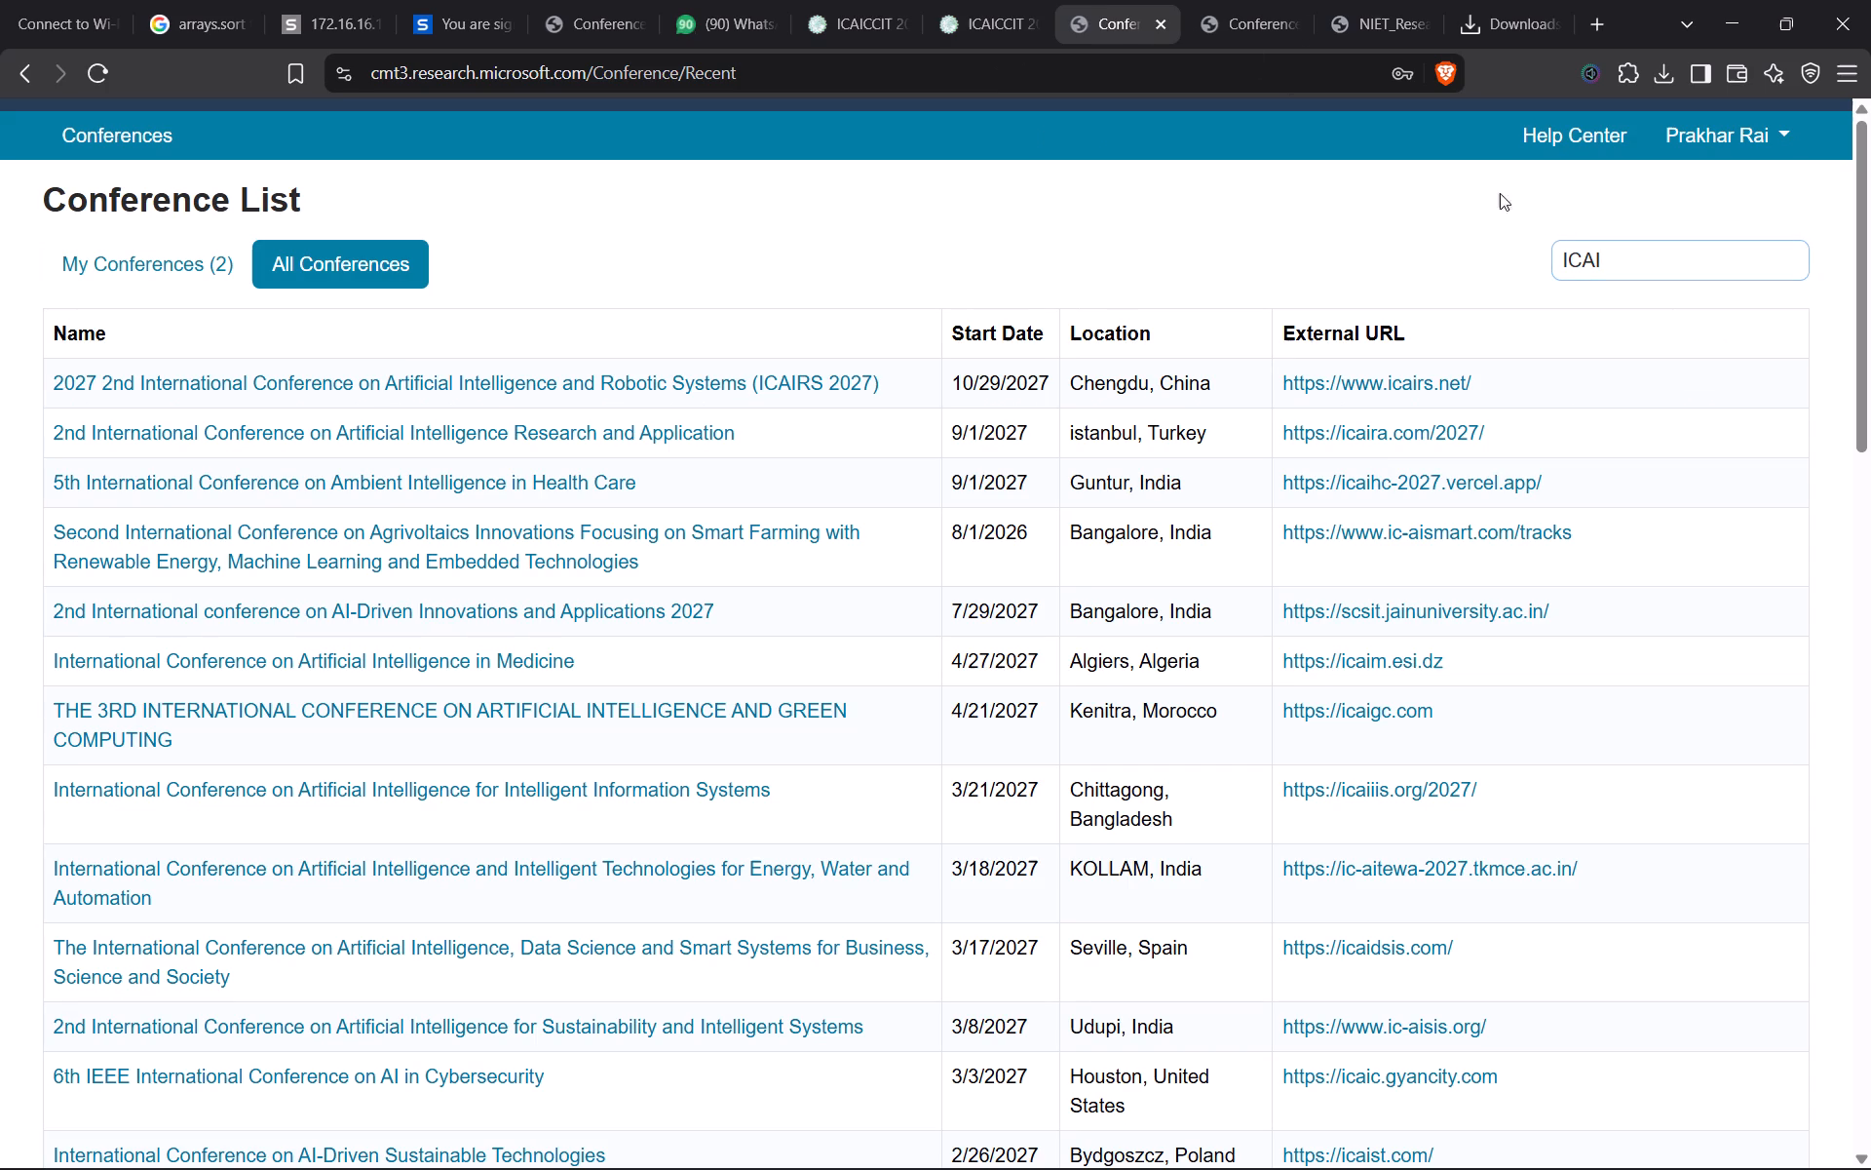
text(CC)
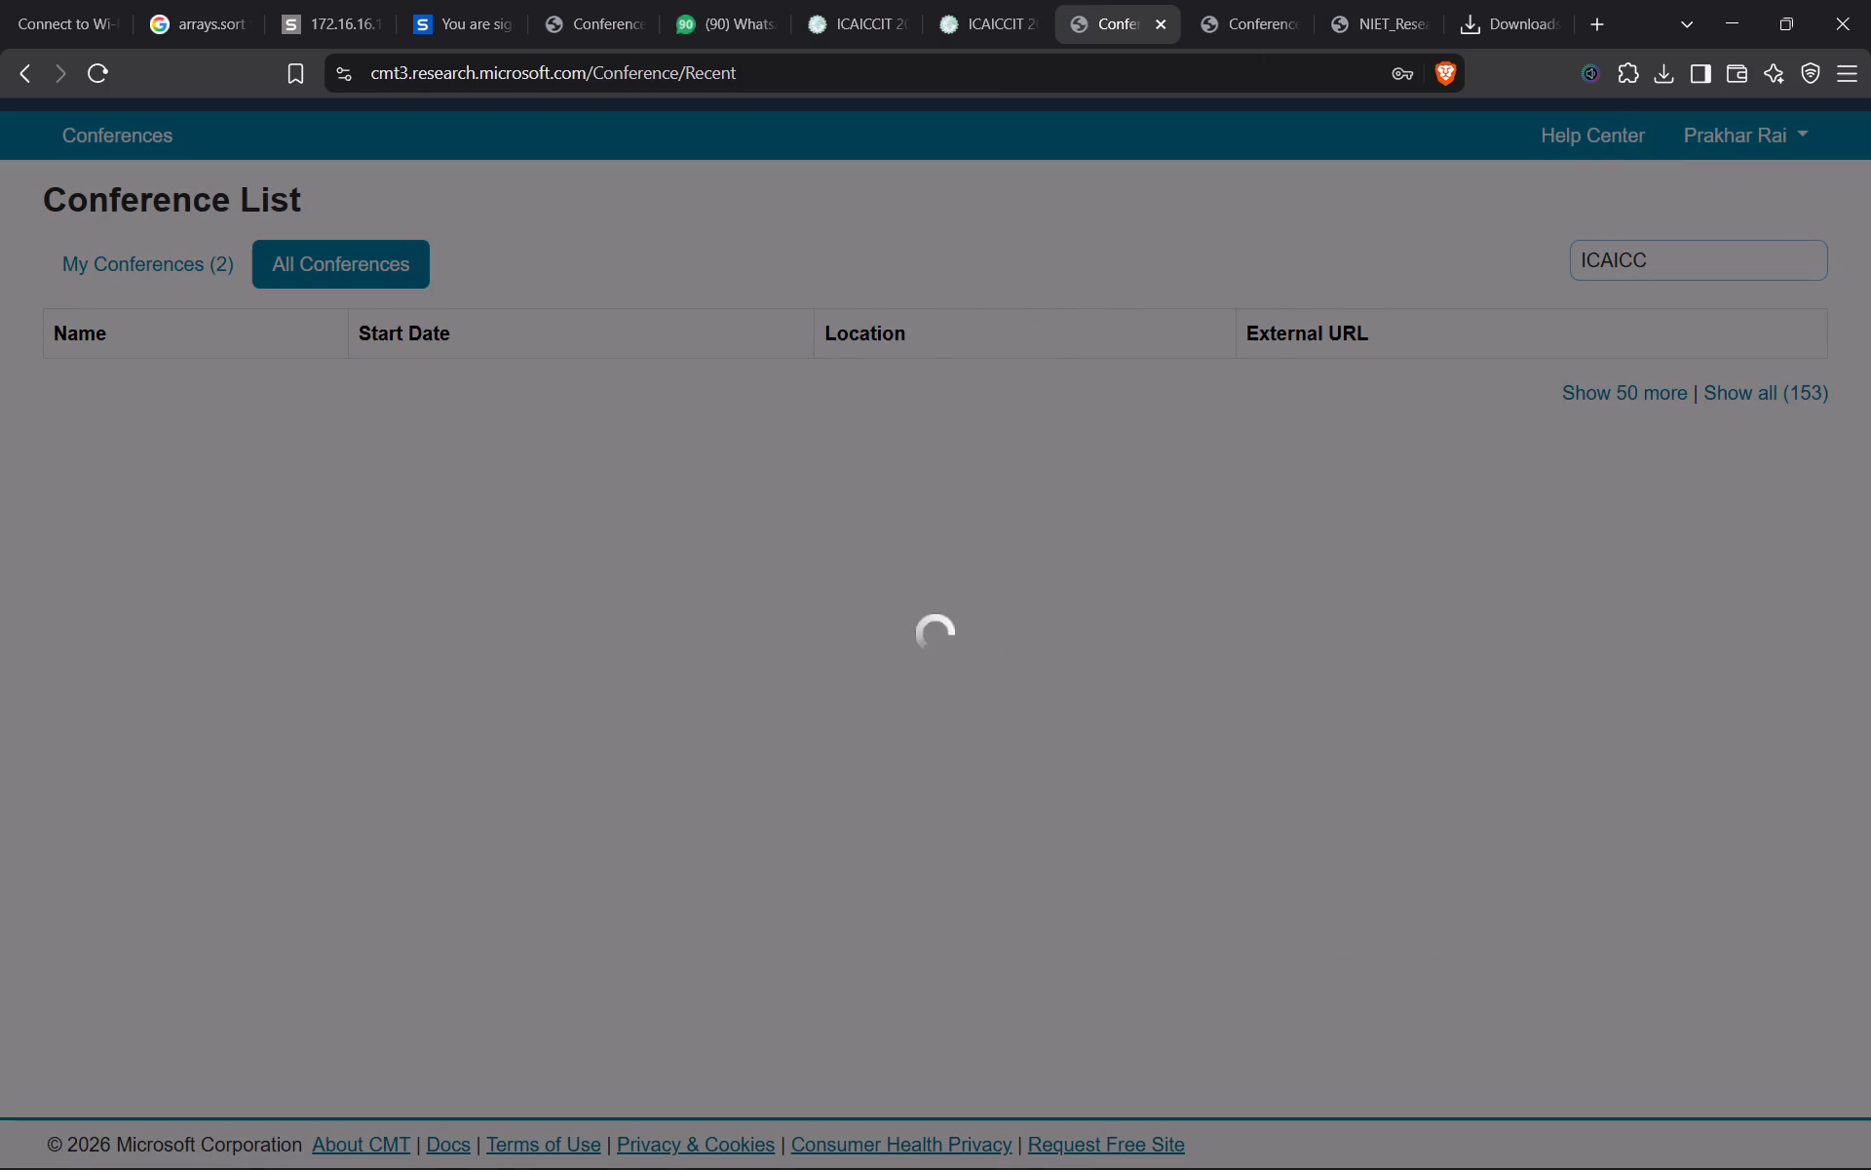
text(IT)
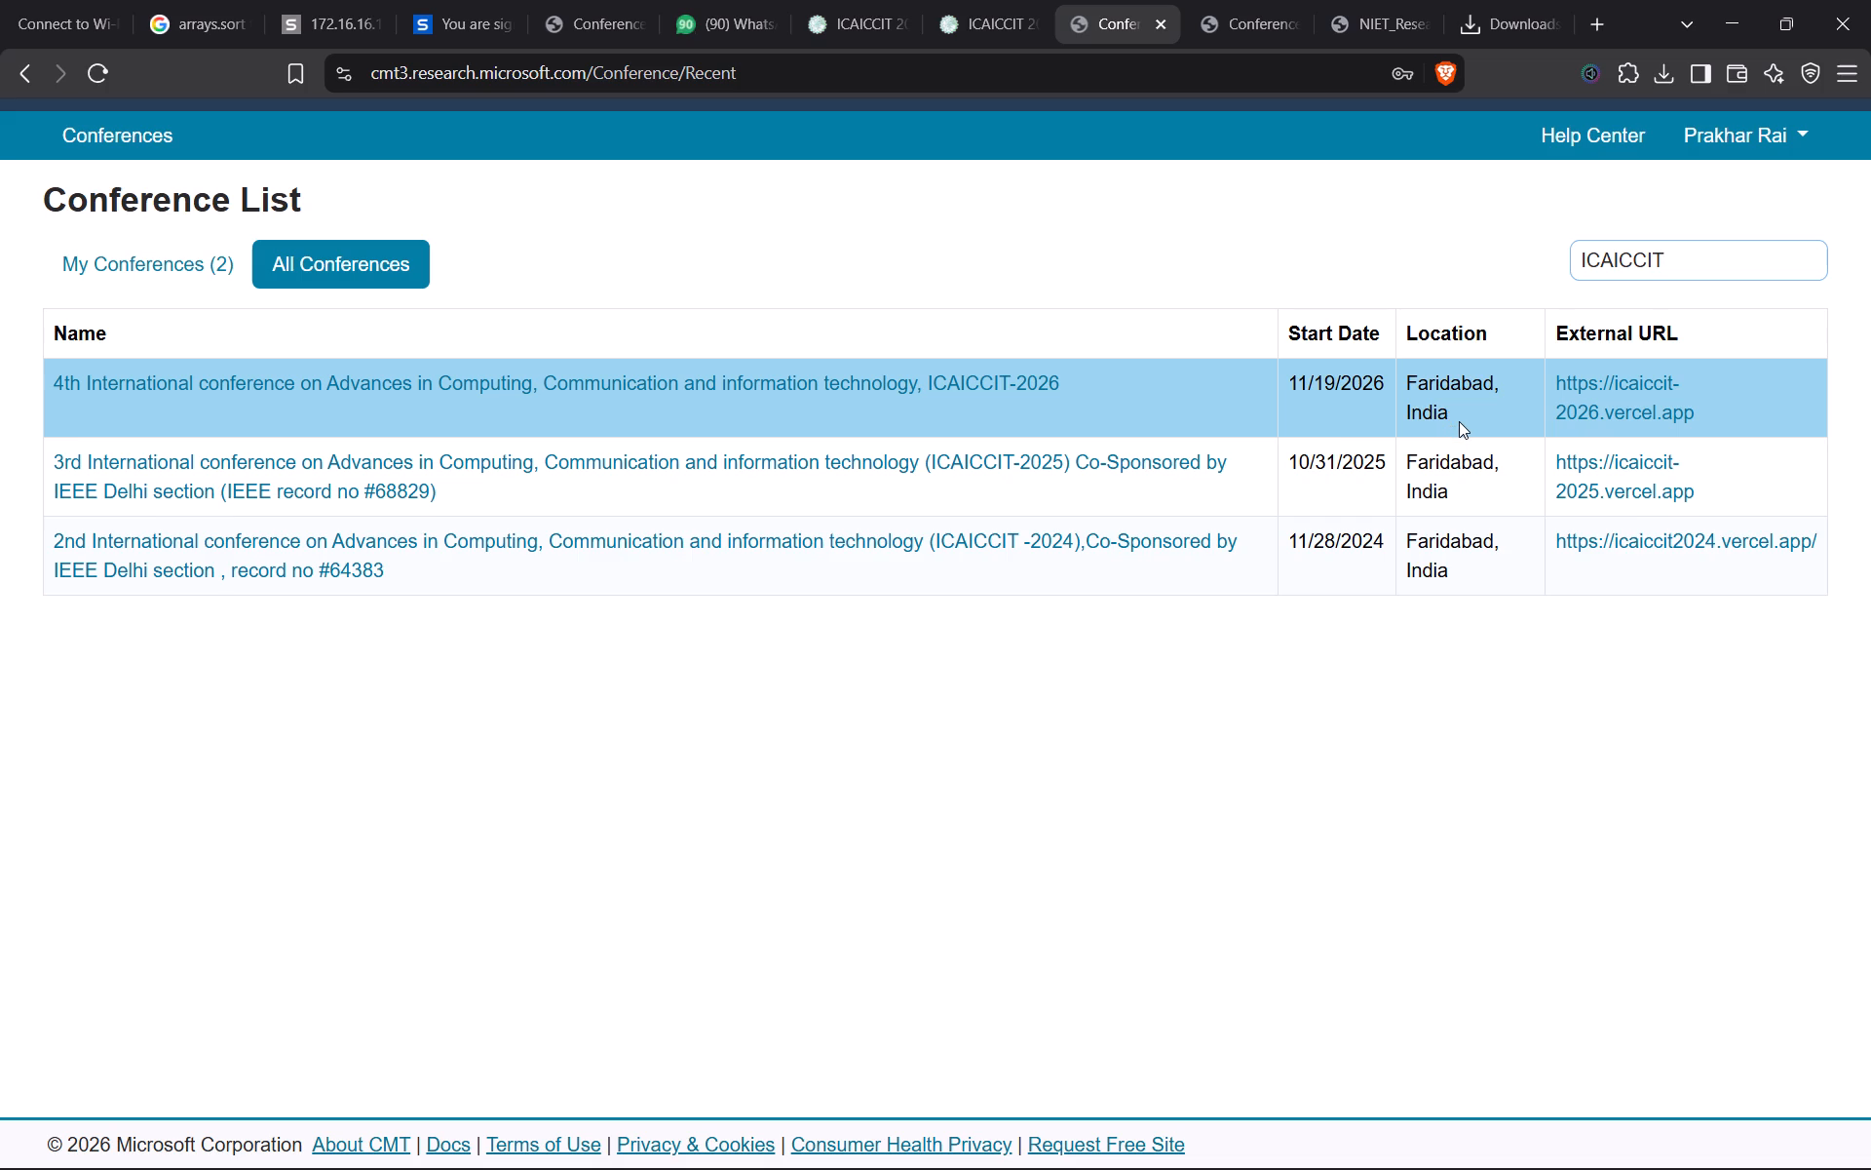
click(1008, 381)
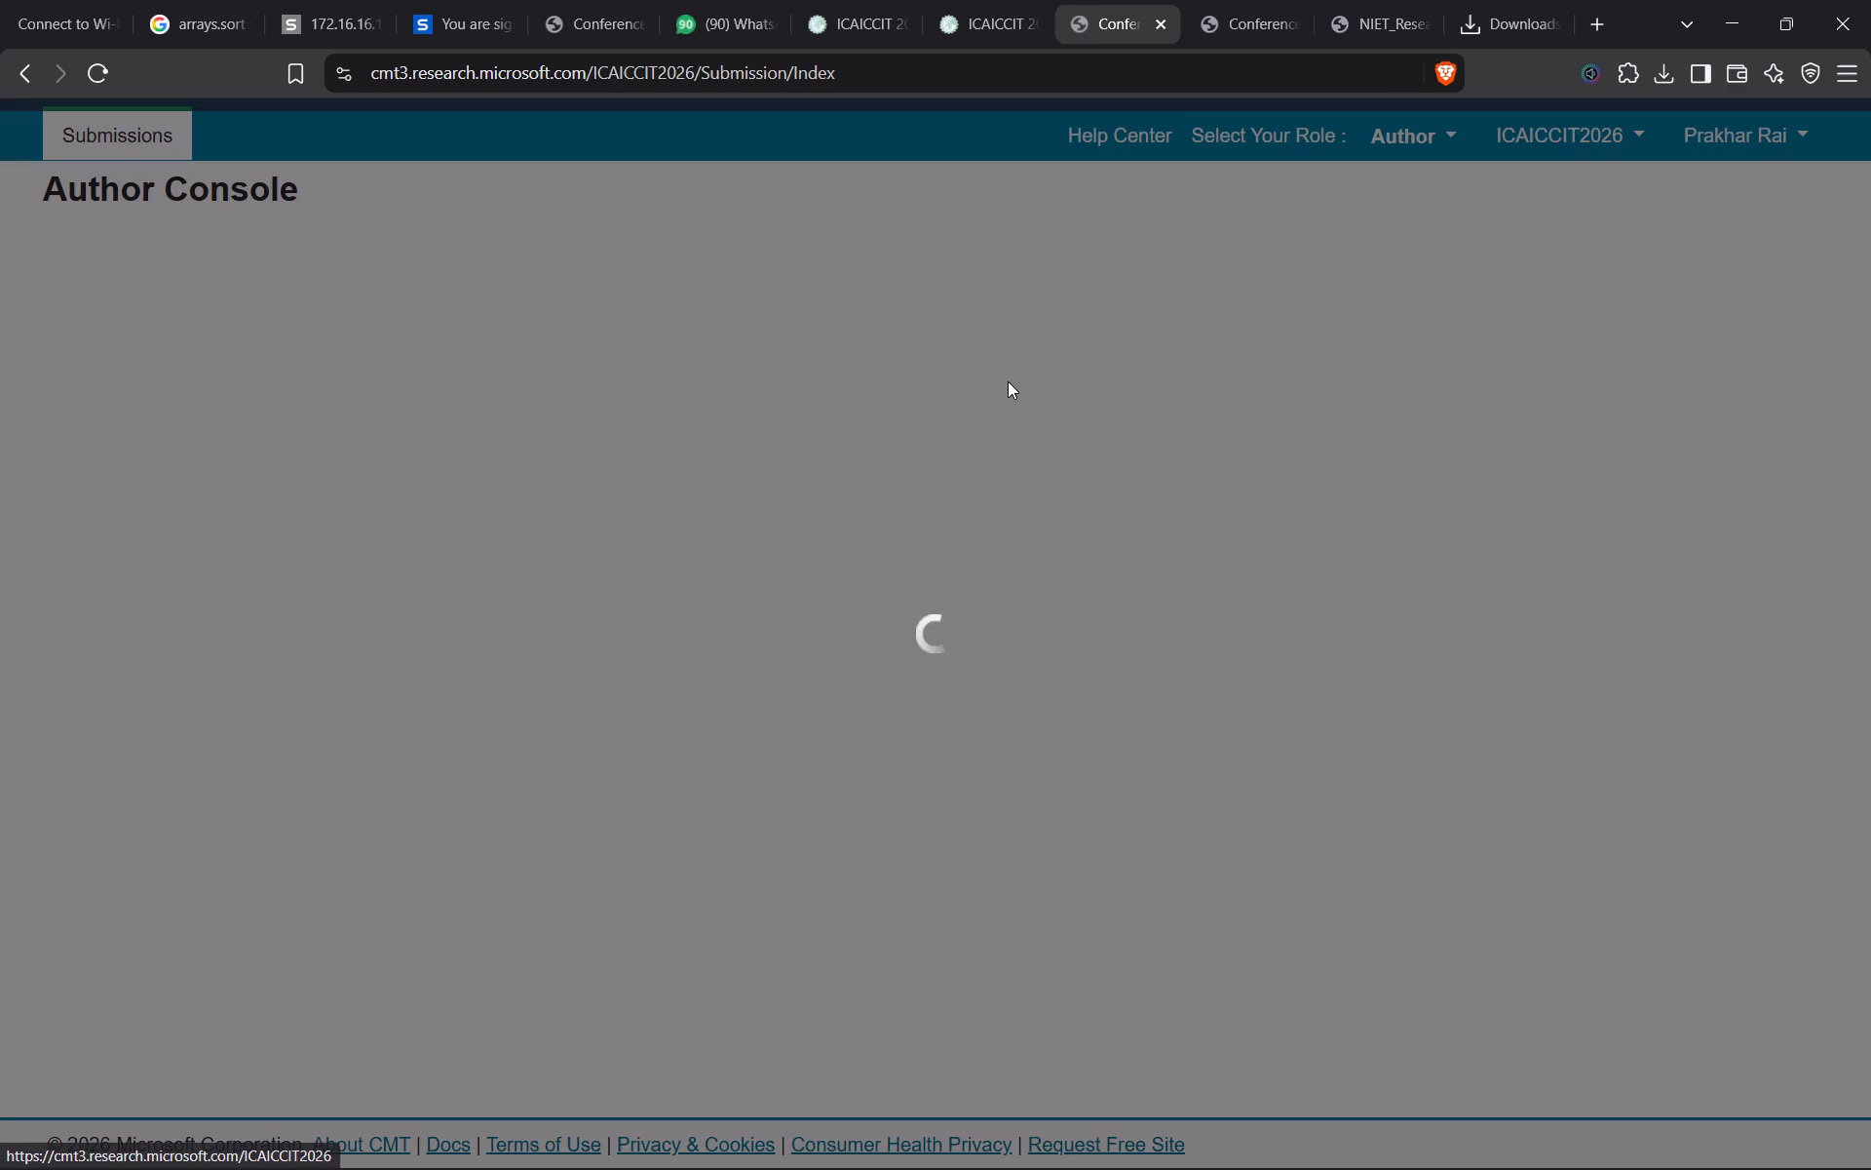